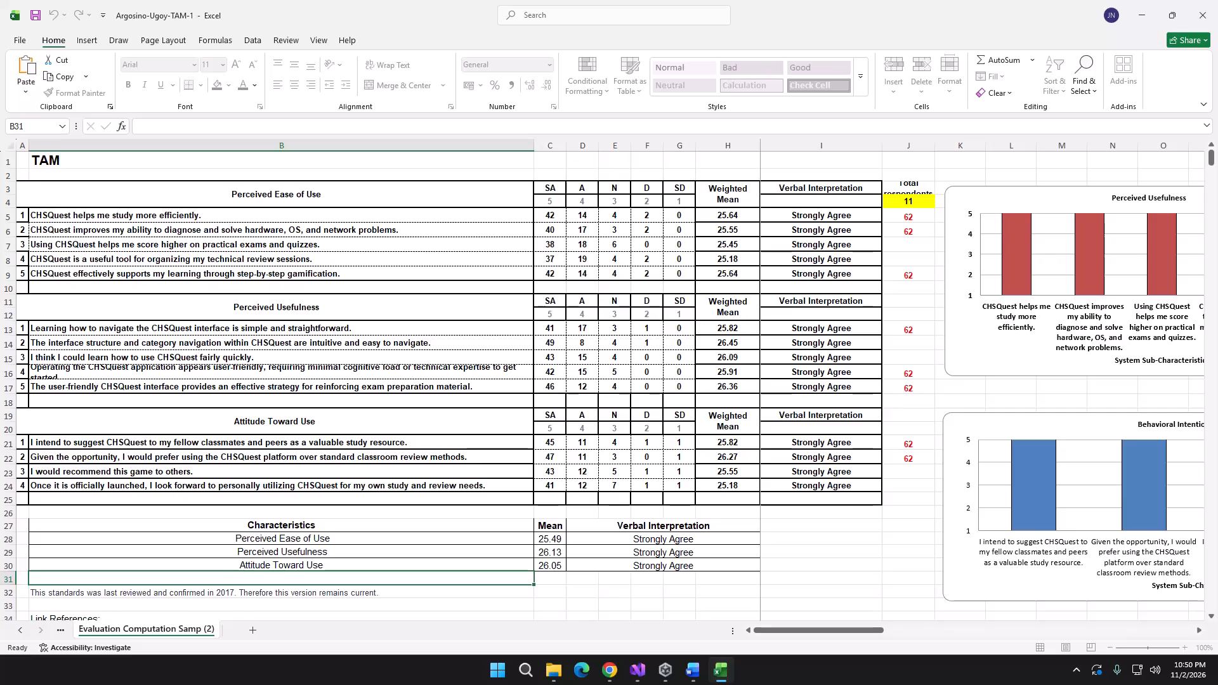
Replace Perceived Ease of Use item 1 in the TAM sheet with "SafeZone is easy to use." copied from the Google Forms responses.
key("alt+Tab")
scroll(447, 325, "up", 4)
left_click(429, 441)
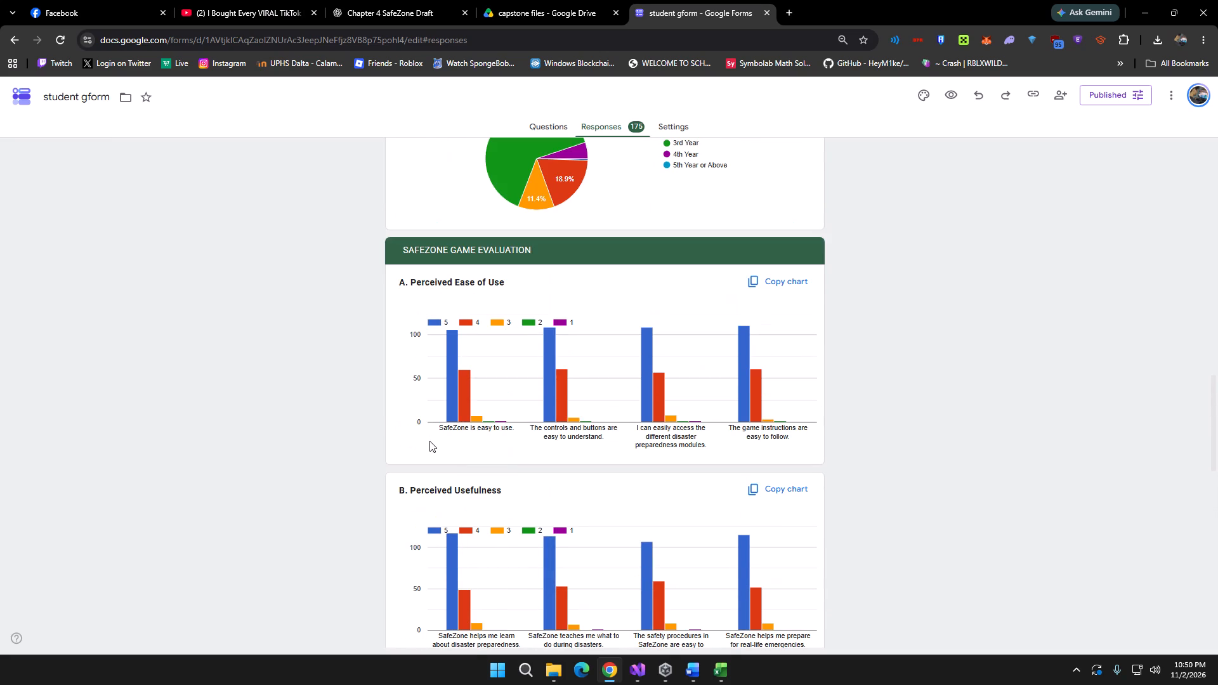
left_click_drag(439, 427, 514, 430)
key("ctrl+c")
key("alt+Tab")
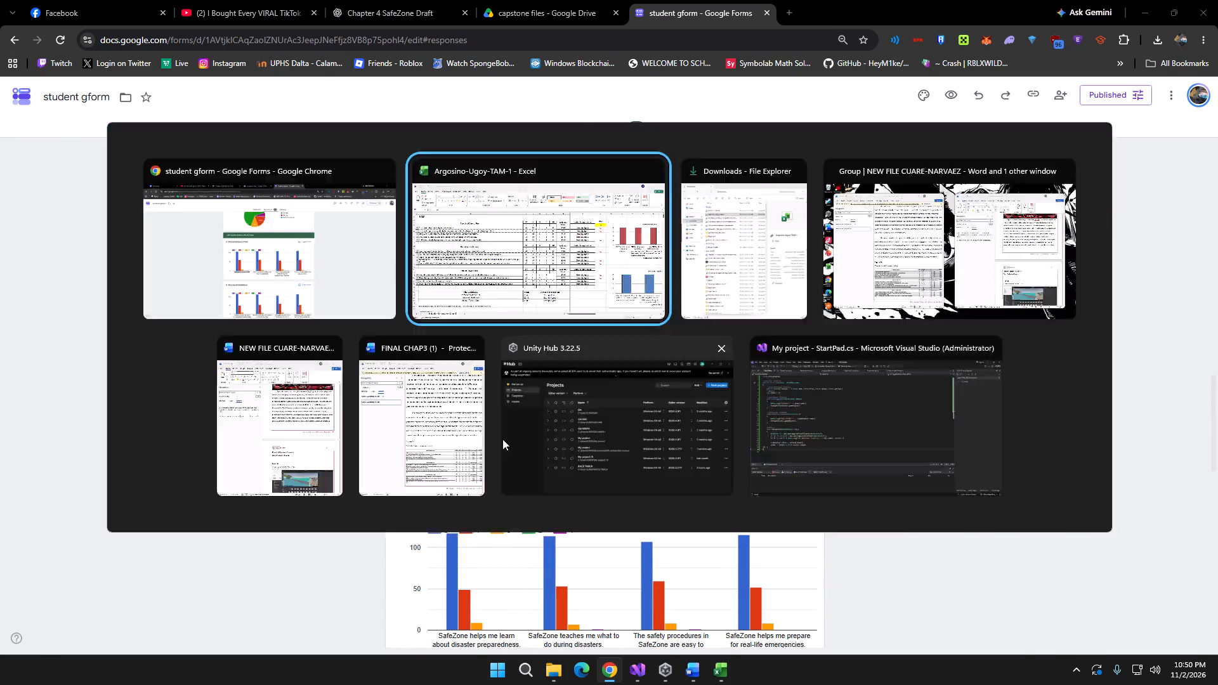
double_click(218, 217)
left_click_drag(218, 217, 29, 209)
key("ctrl+v")
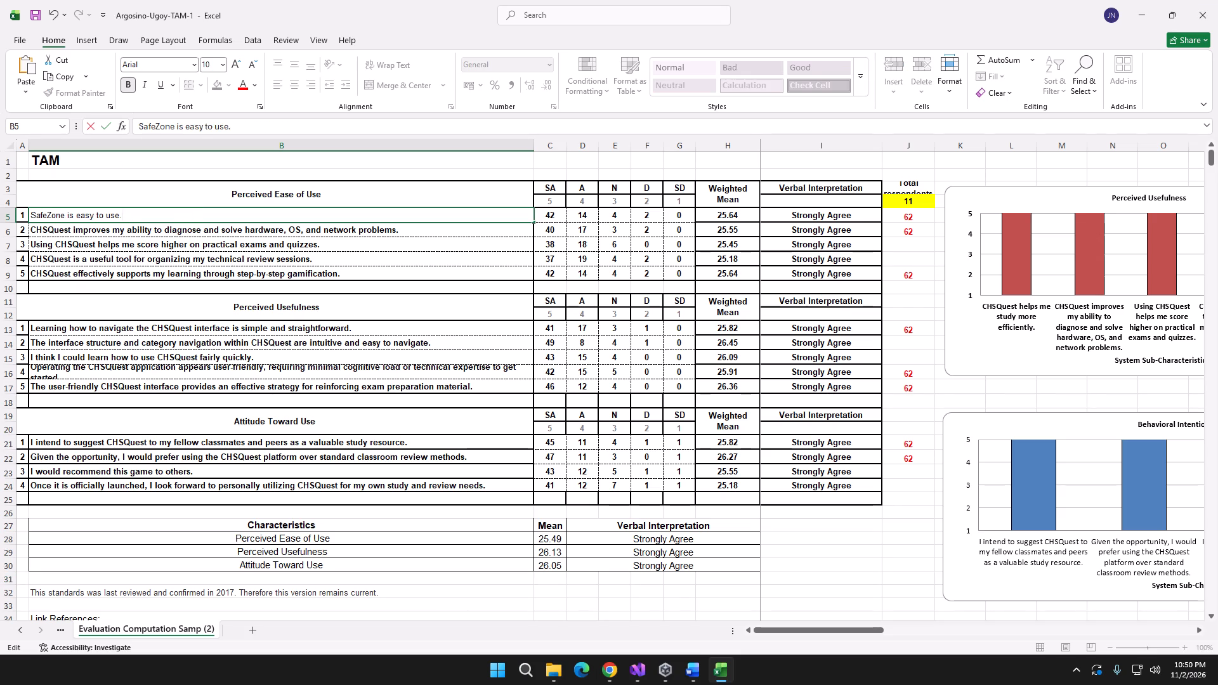
left_click(414, 226)
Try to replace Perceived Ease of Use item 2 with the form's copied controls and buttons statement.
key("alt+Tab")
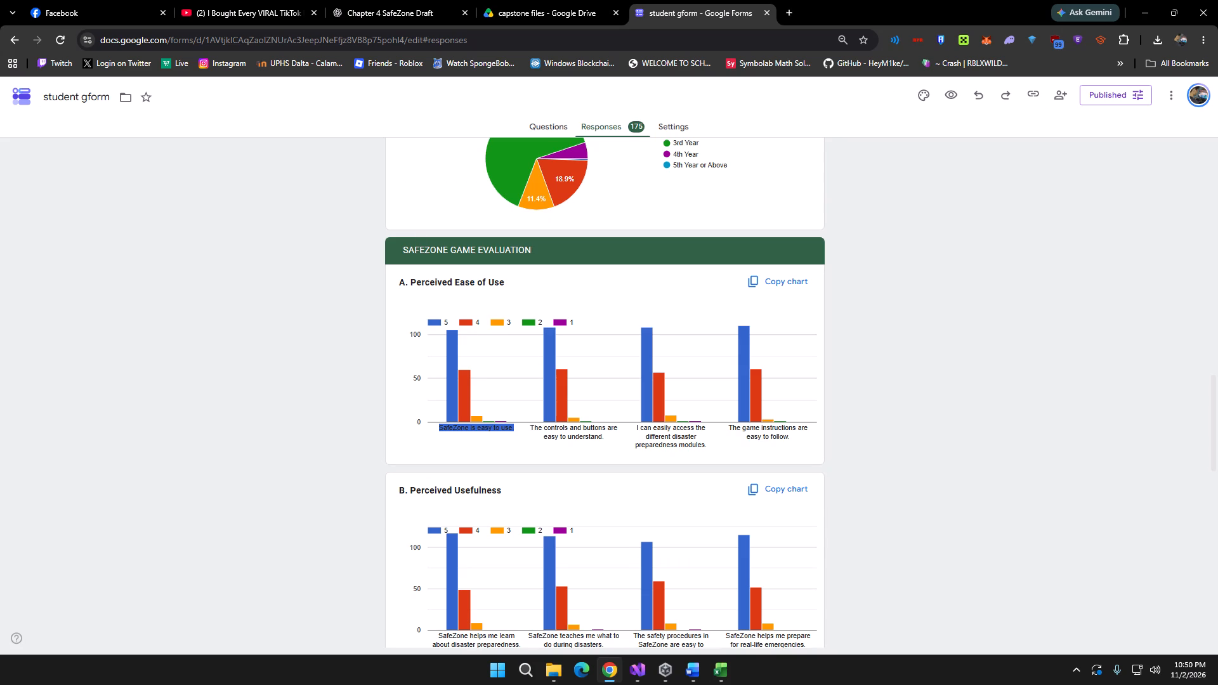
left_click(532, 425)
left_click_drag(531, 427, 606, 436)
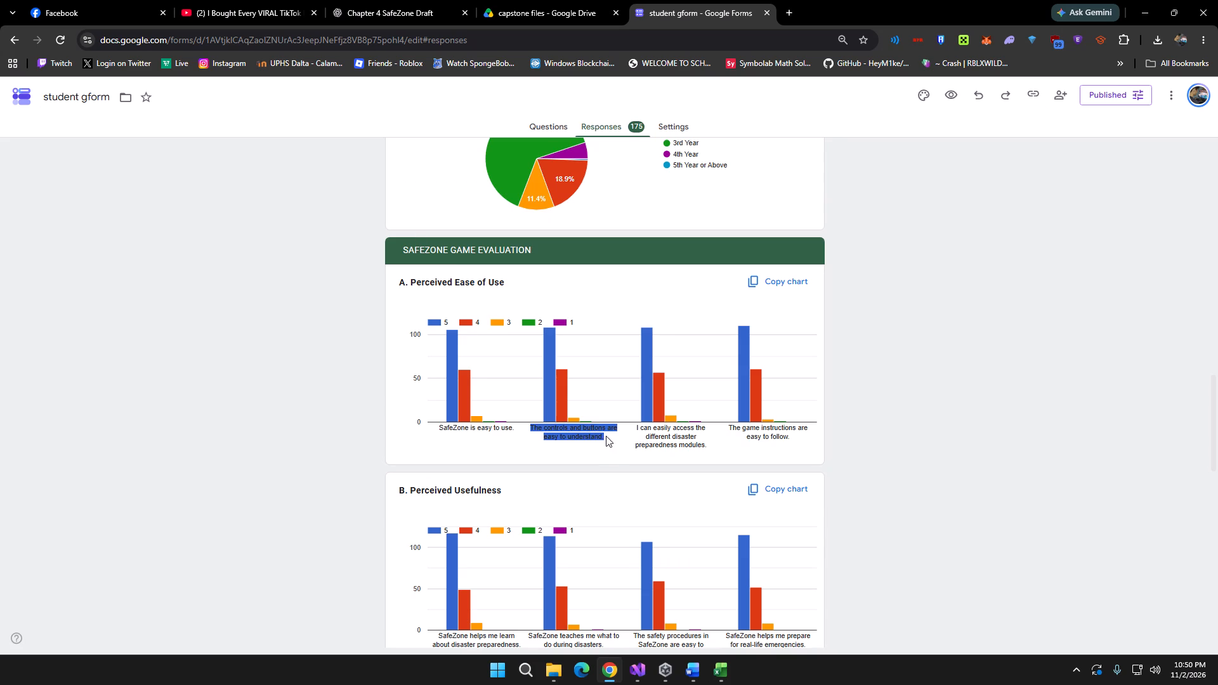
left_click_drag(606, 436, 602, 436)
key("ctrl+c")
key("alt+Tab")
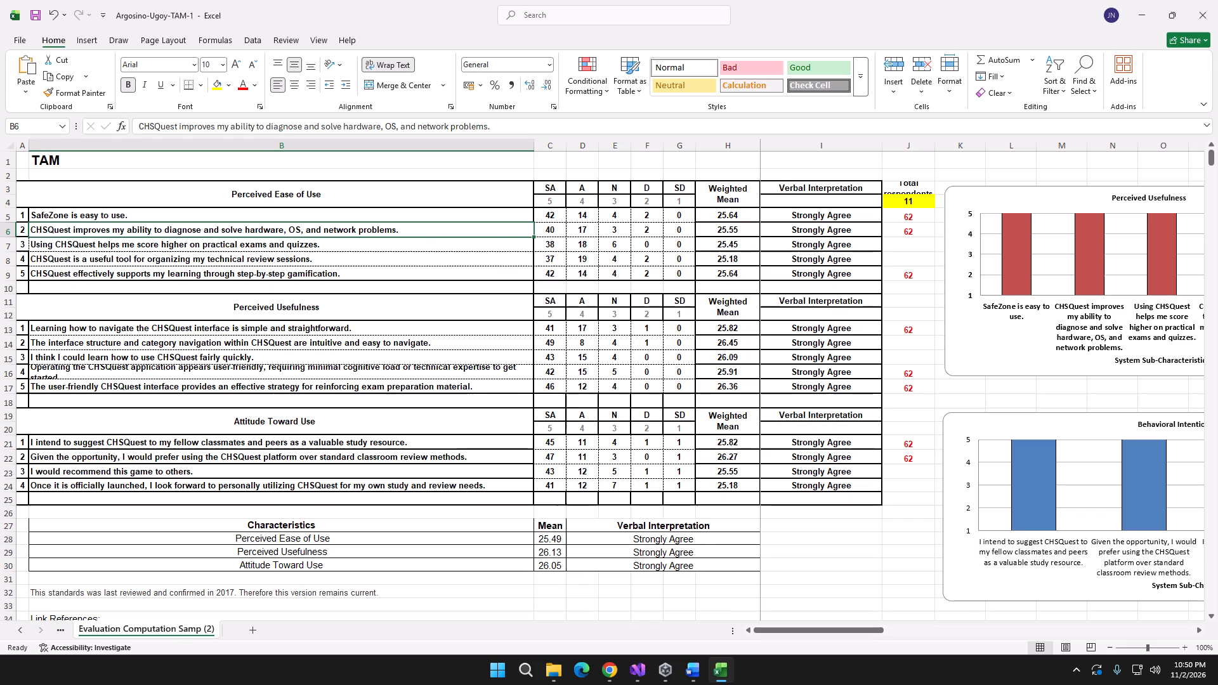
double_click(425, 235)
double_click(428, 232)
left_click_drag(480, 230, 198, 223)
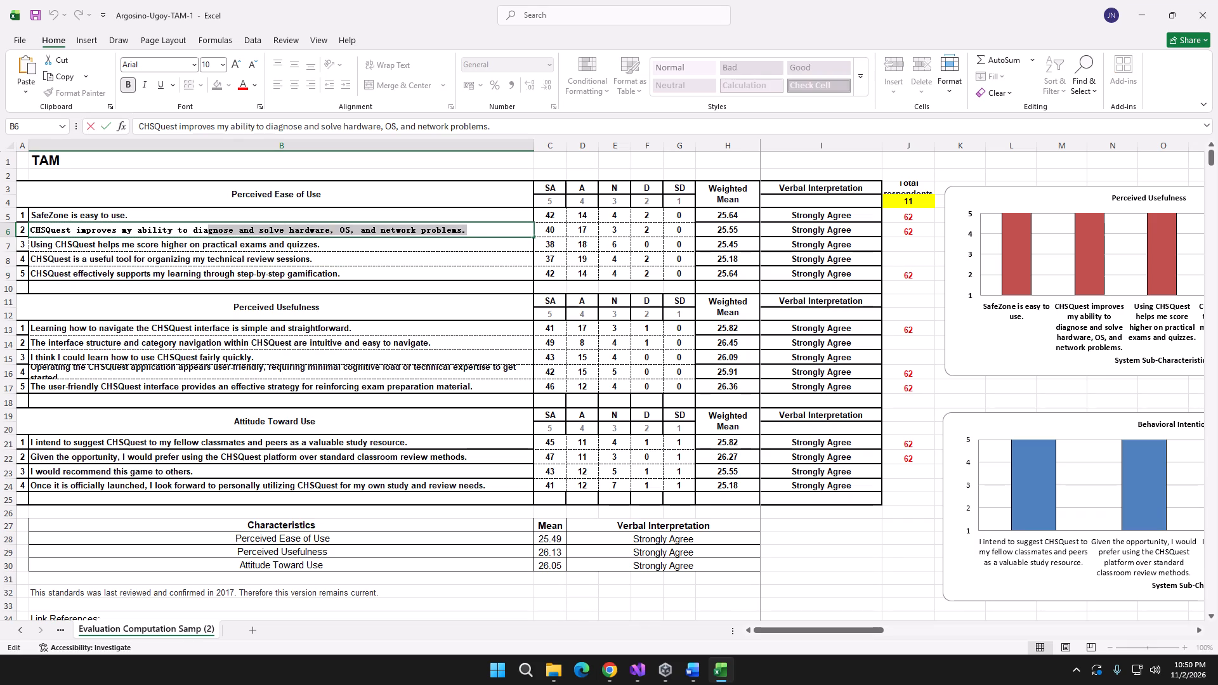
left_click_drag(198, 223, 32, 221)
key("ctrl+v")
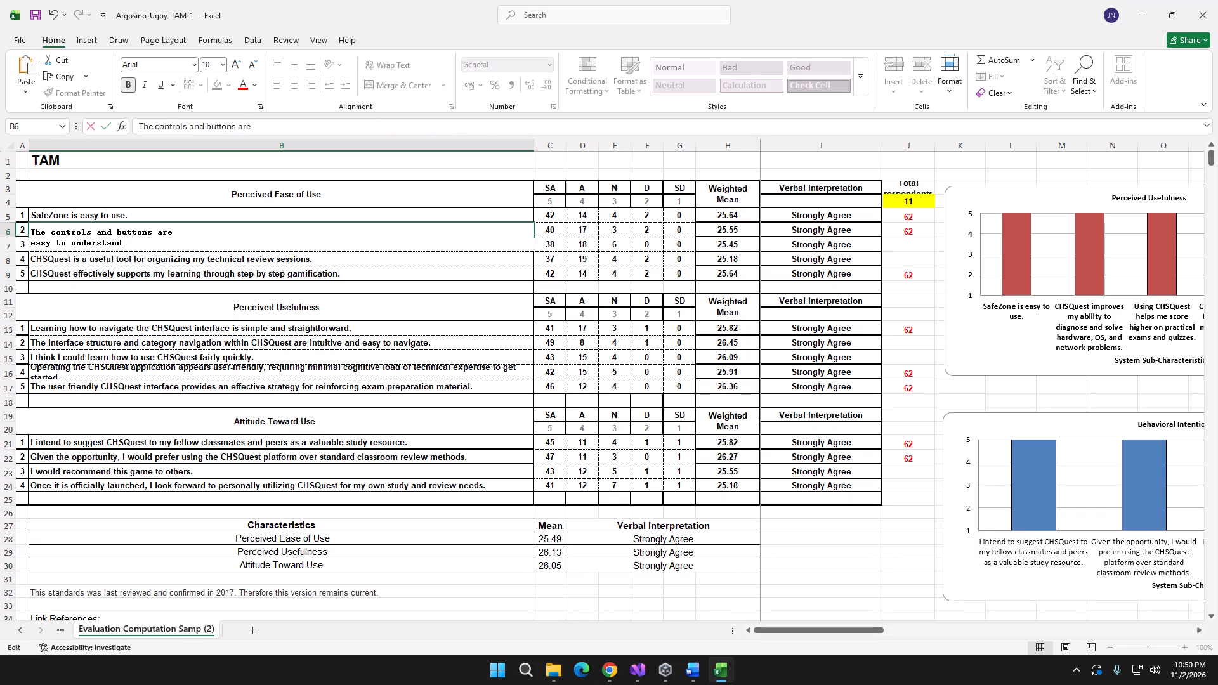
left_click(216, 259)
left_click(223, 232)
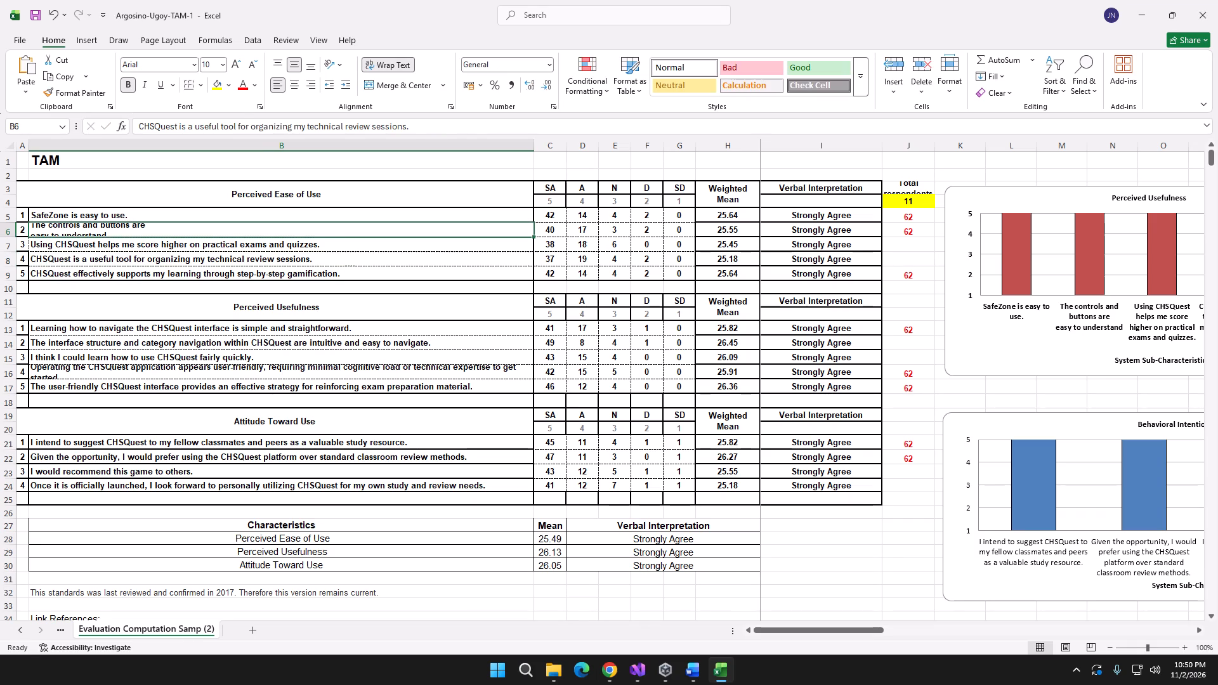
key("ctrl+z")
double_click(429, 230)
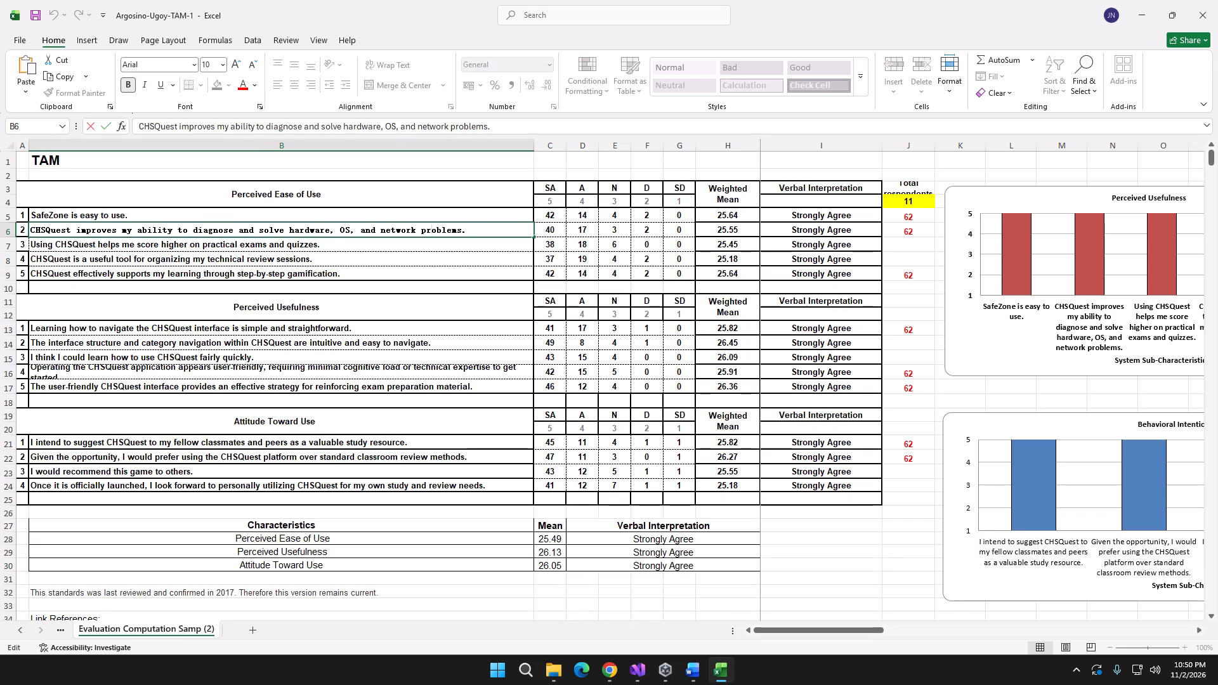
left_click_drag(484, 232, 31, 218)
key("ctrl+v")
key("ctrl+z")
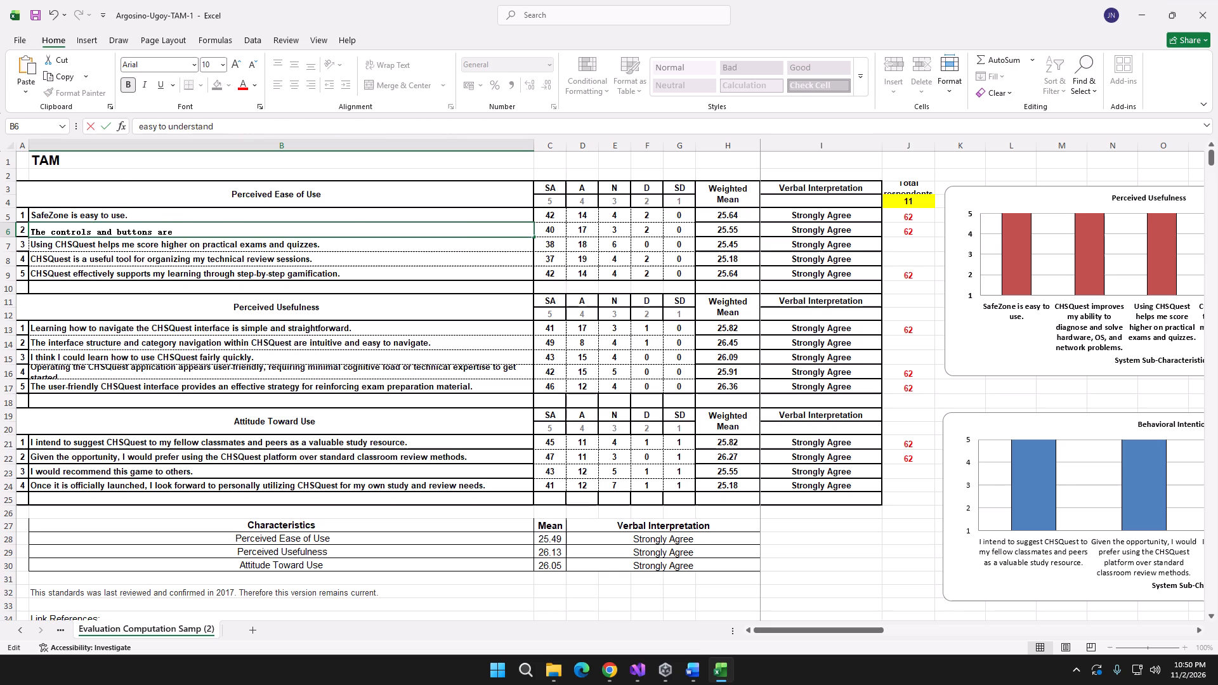
Rewrite Perceived Ease of Use item 2 as "The controls and buttons are easy to understand.", following the form's wording.
key("alt+Tab")
left_click(521, 433)
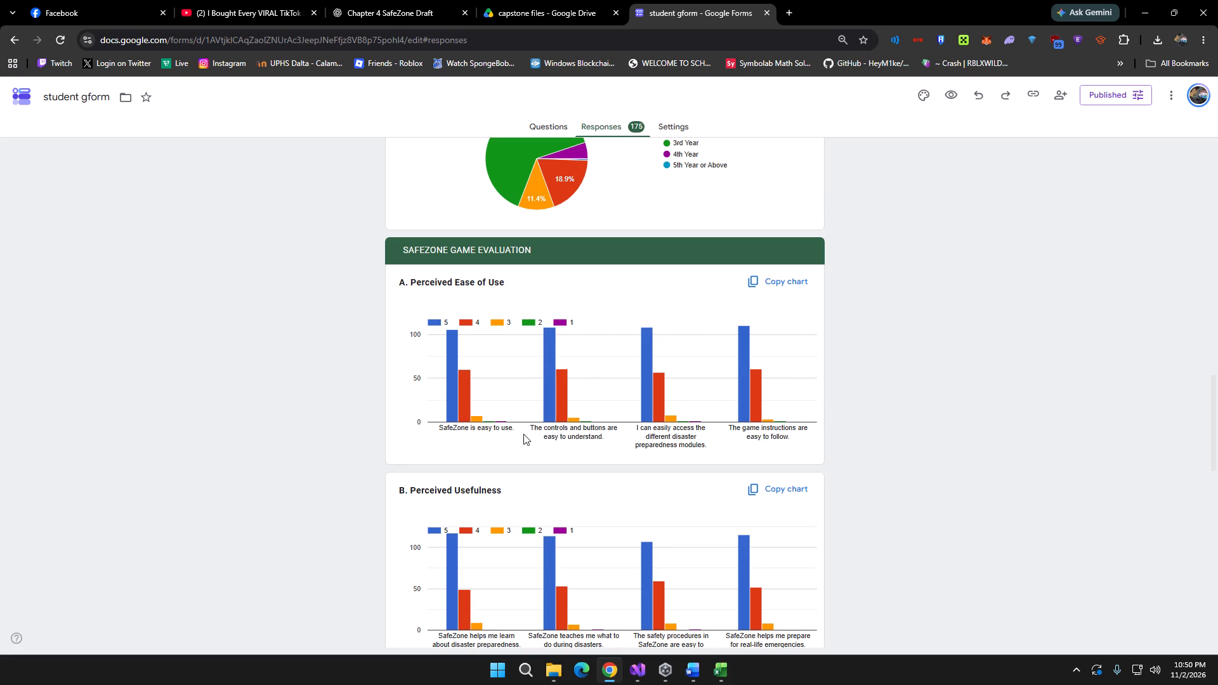
key("alt+Tab")
left_click(483, 230)
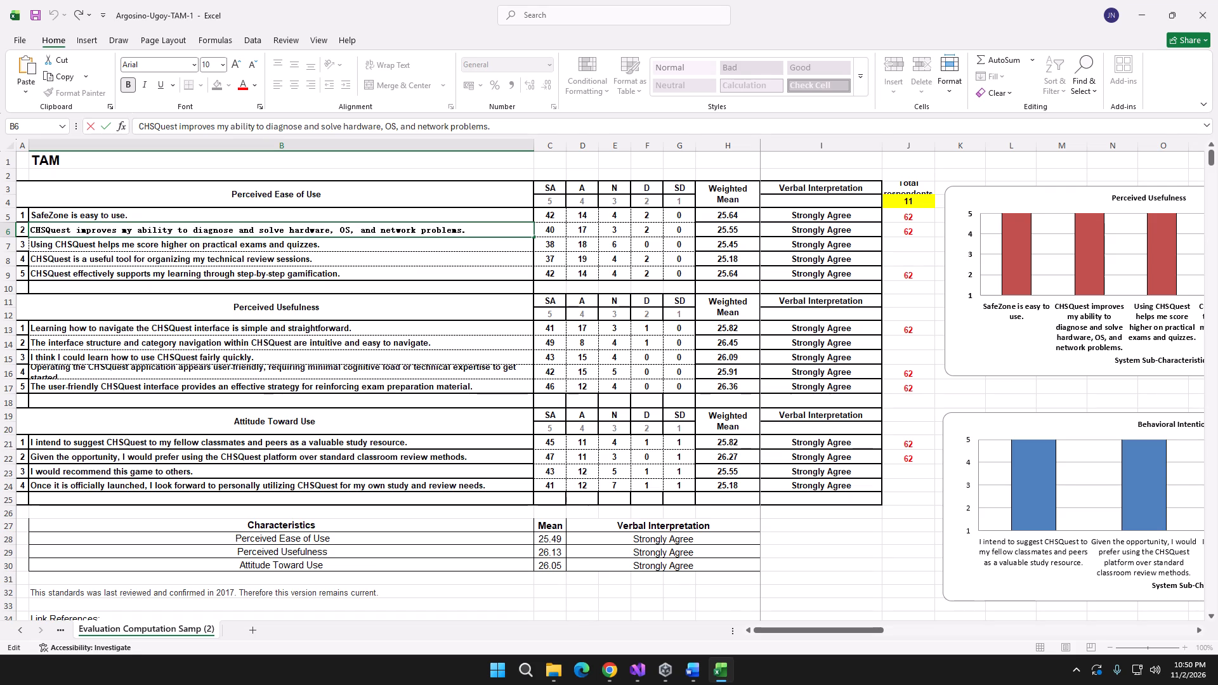
left_click_drag(483, 230, 32, 224)
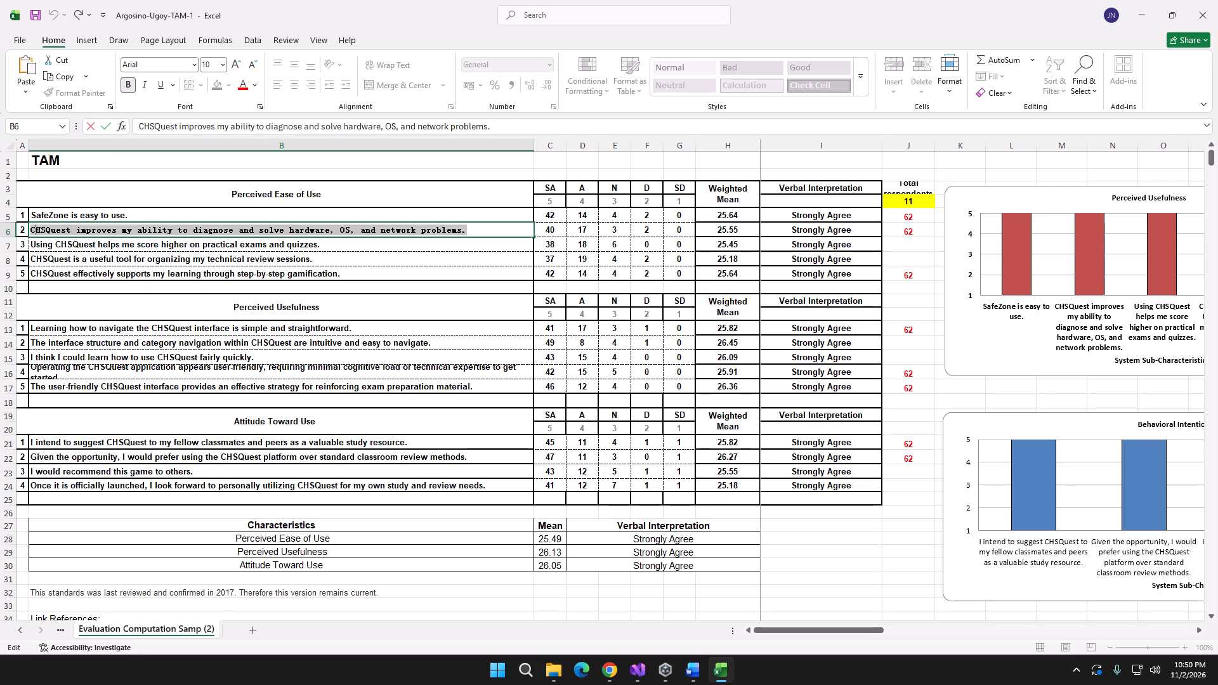
key("BackSpace")
key("BackSpace")
key("BackSpace")
key("BackSpace")
key("BackSpace")
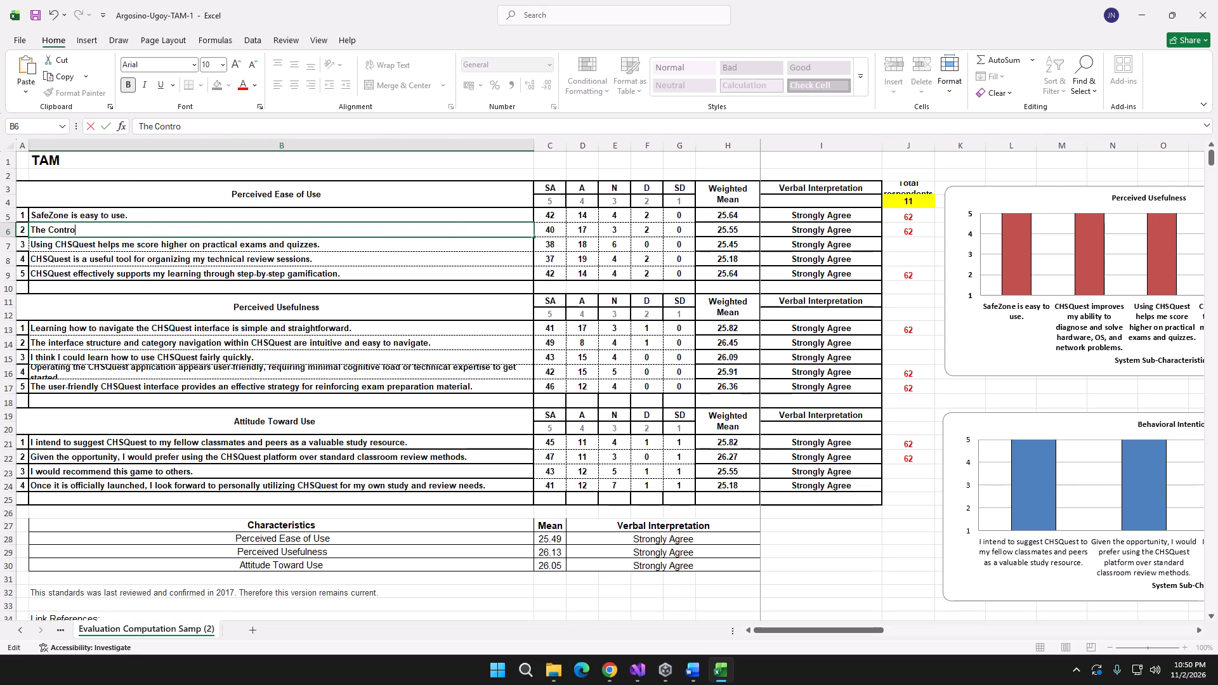
key("BackSpace")
key("BackSpace")
type("controls")
key("alt+Tab")
key("alt+Tab")
key("space")
type("and buttons")
key("alt+Tab")
key("alt+Tab")
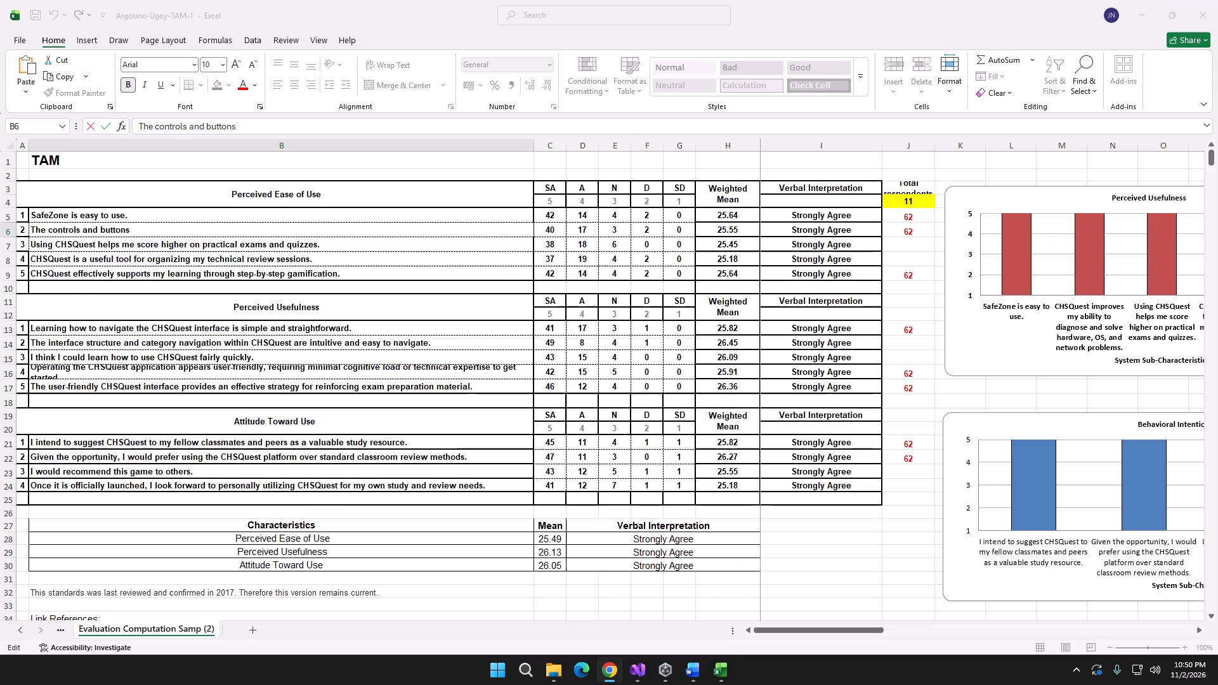
key("a")
key("BackSpace")
key("space")
type("are")
key("alt+Tab")
key("alt+Tab")
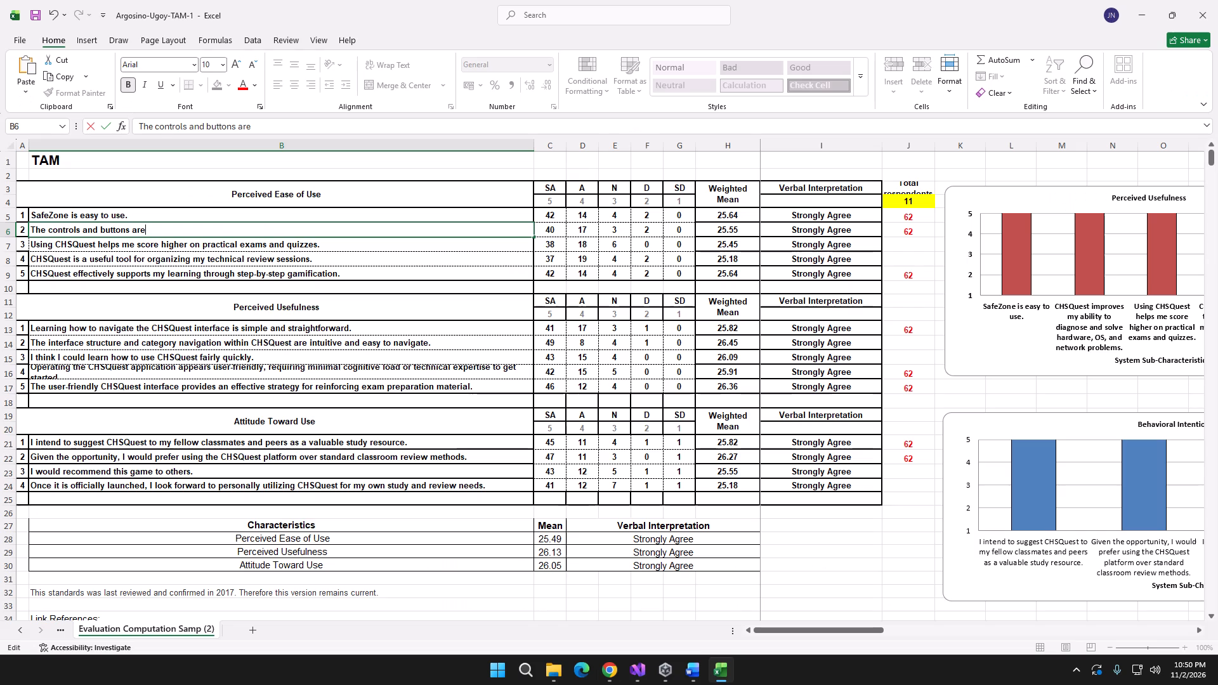
key("space")
type("eas")
key("space")
key("BackSpace")
type("y to understand")
key("alt+Tab")
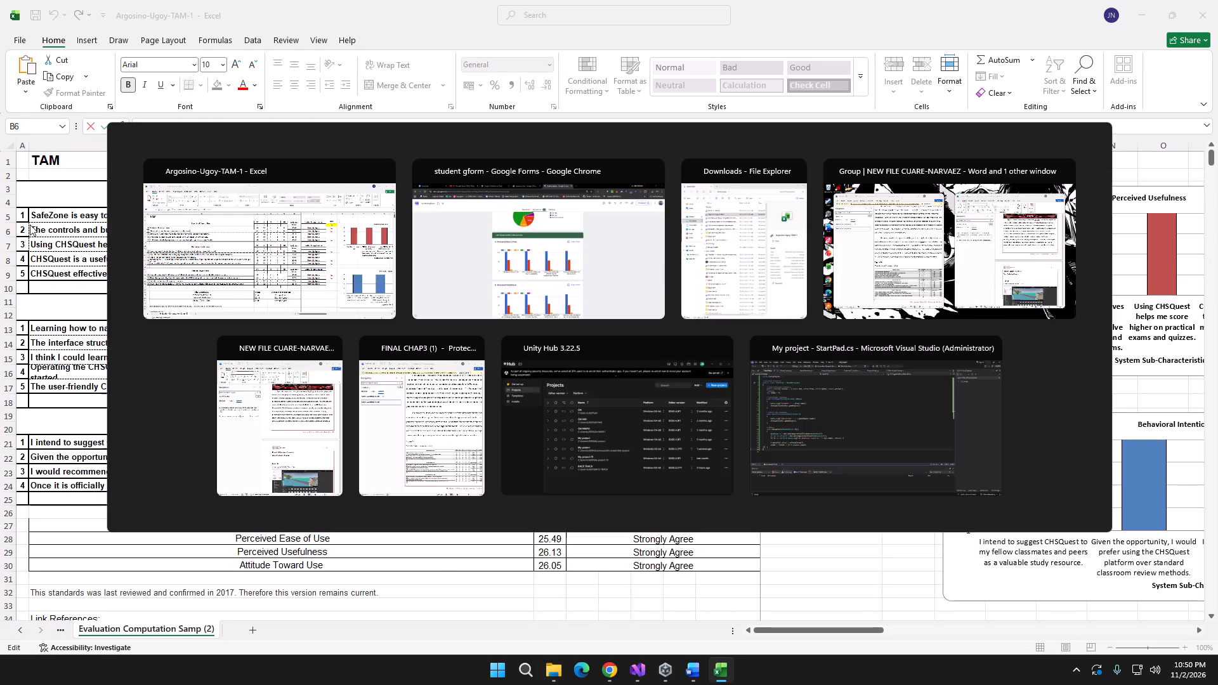
key("alt+Tab")
key("period")
Replace Perceived Ease of Use item 3 with the form's statement "I can easily access the different disaster preparedness modules".
key("alt+Tab")
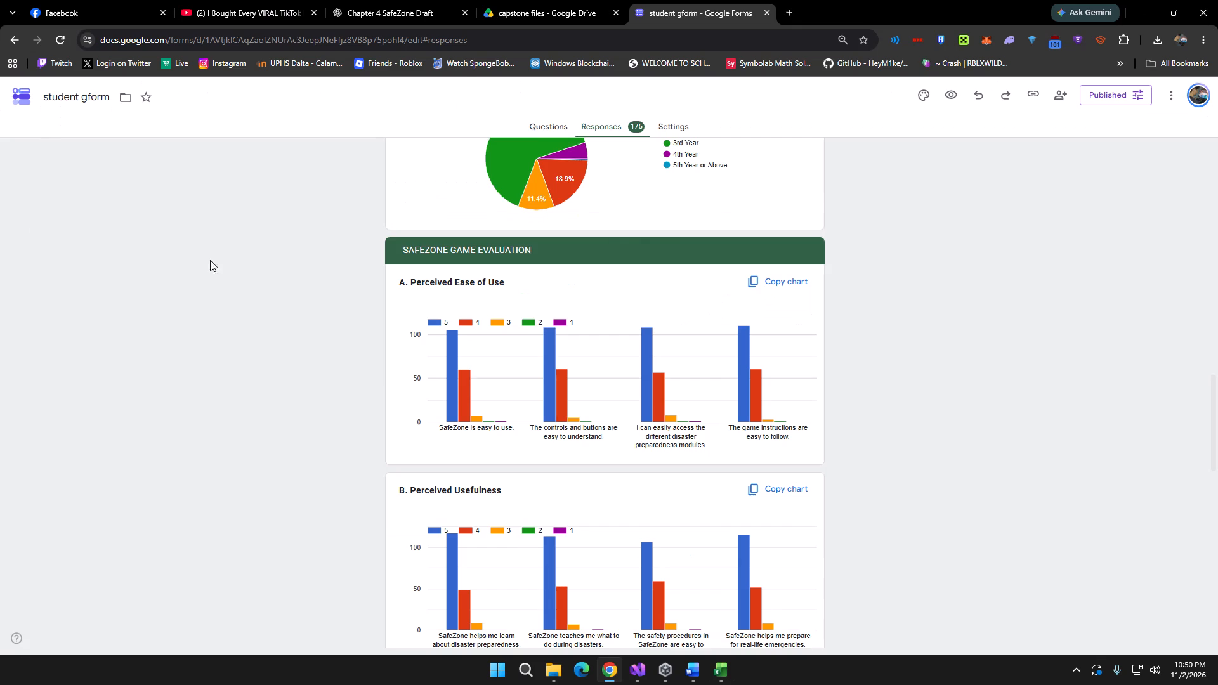
key("alt+Tab")
double_click(333, 247)
left_click_drag(405, 245, 10, 223)
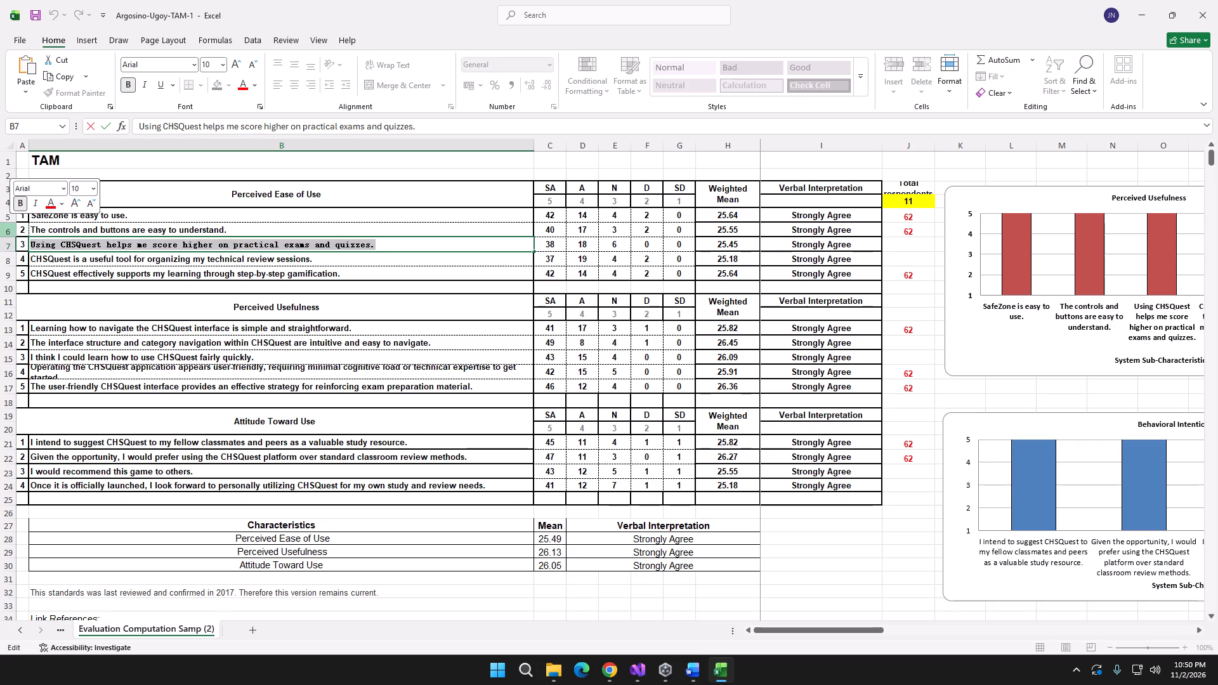
type("sl")
key("BackSpace")
type("ily")
key("alt+Tab")
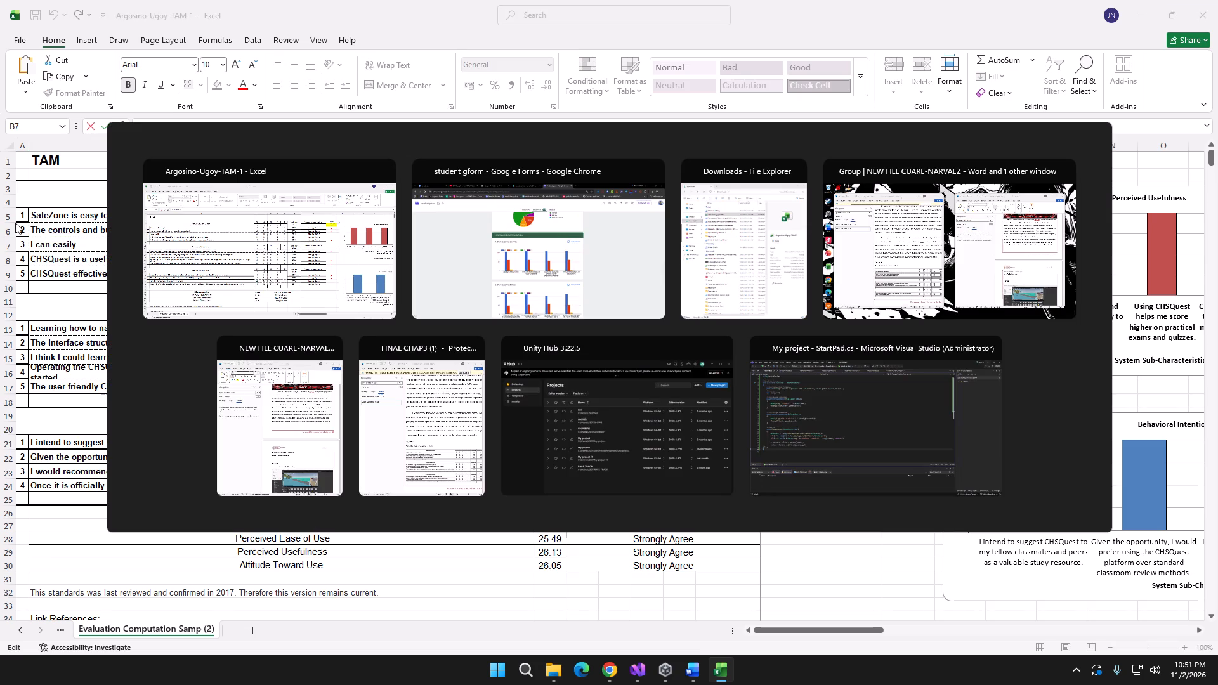
key("alt+Tab")
key("space")
type("access")
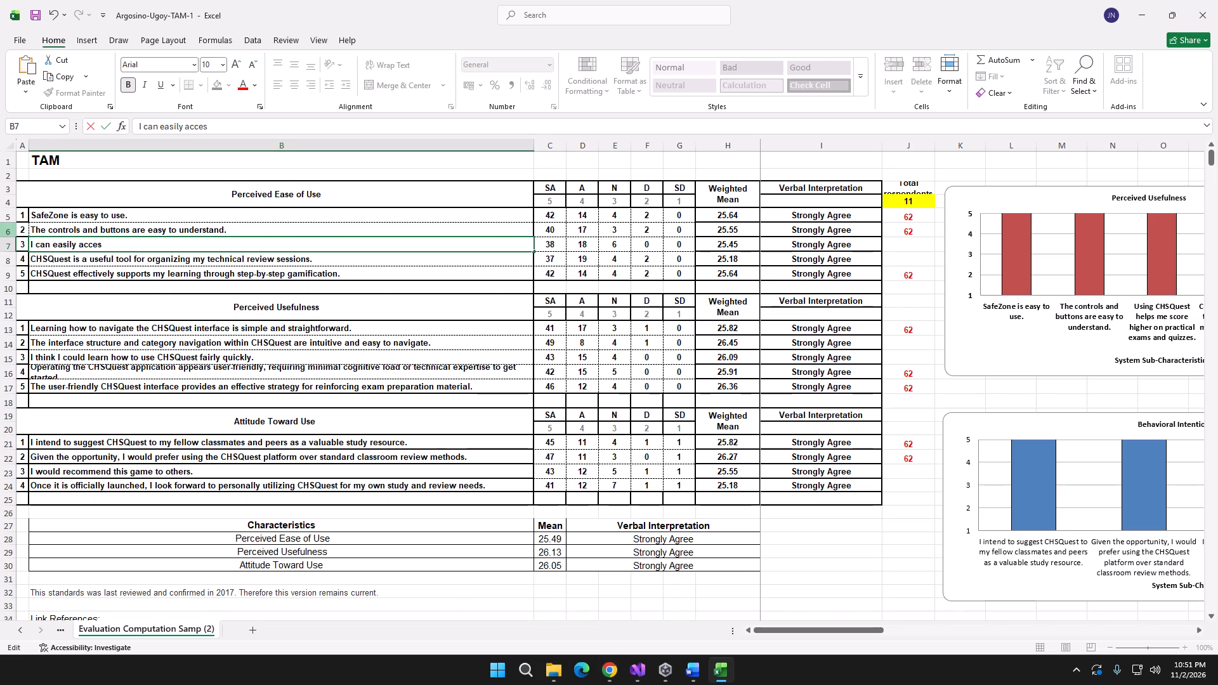
key("alt+Tab")
key("alt+Tab")
key("space")
type("the")
key("space")
key("alt+Tab")
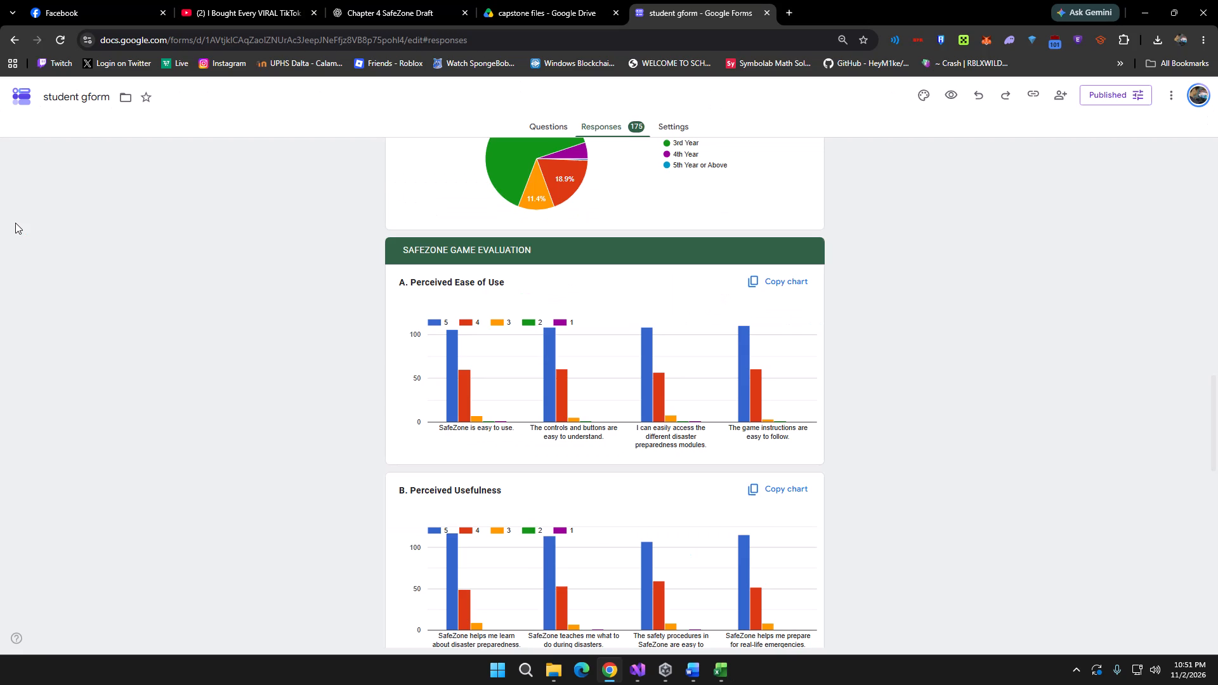
key("alt+Tab")
type("different")
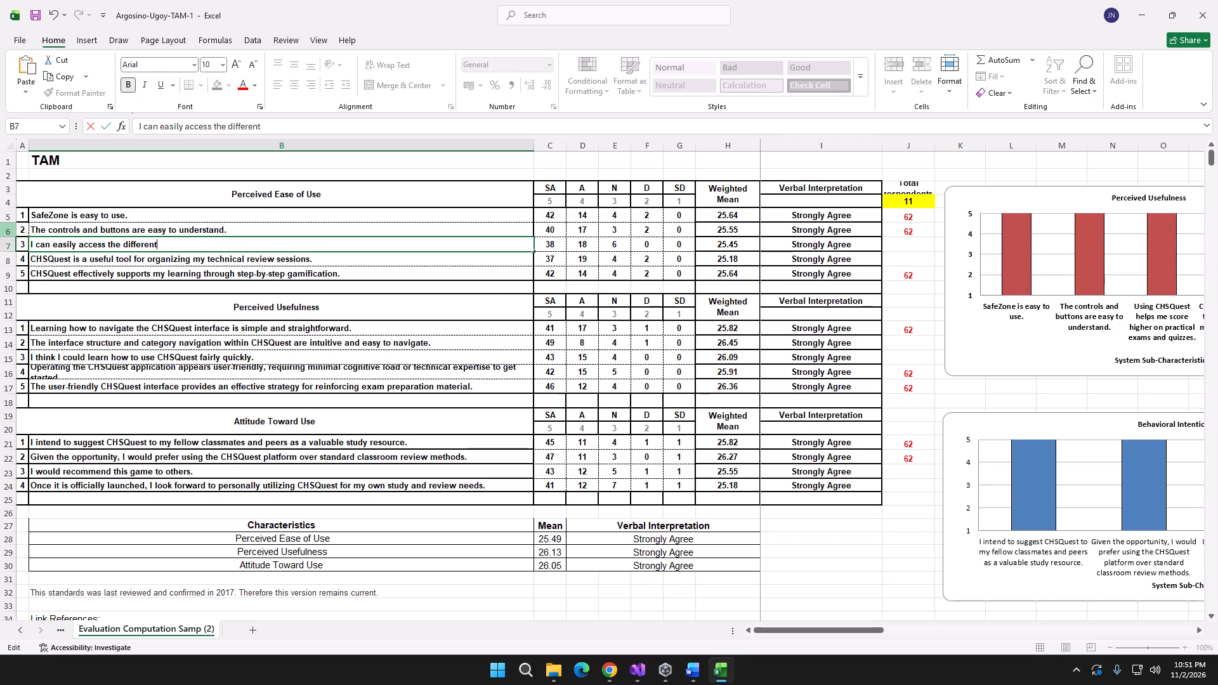
key("alt+Tab")
key("alt+Tab")
key("space")
type("s")
key("BackSpace")
type("disaster")
key("alt+Tab")
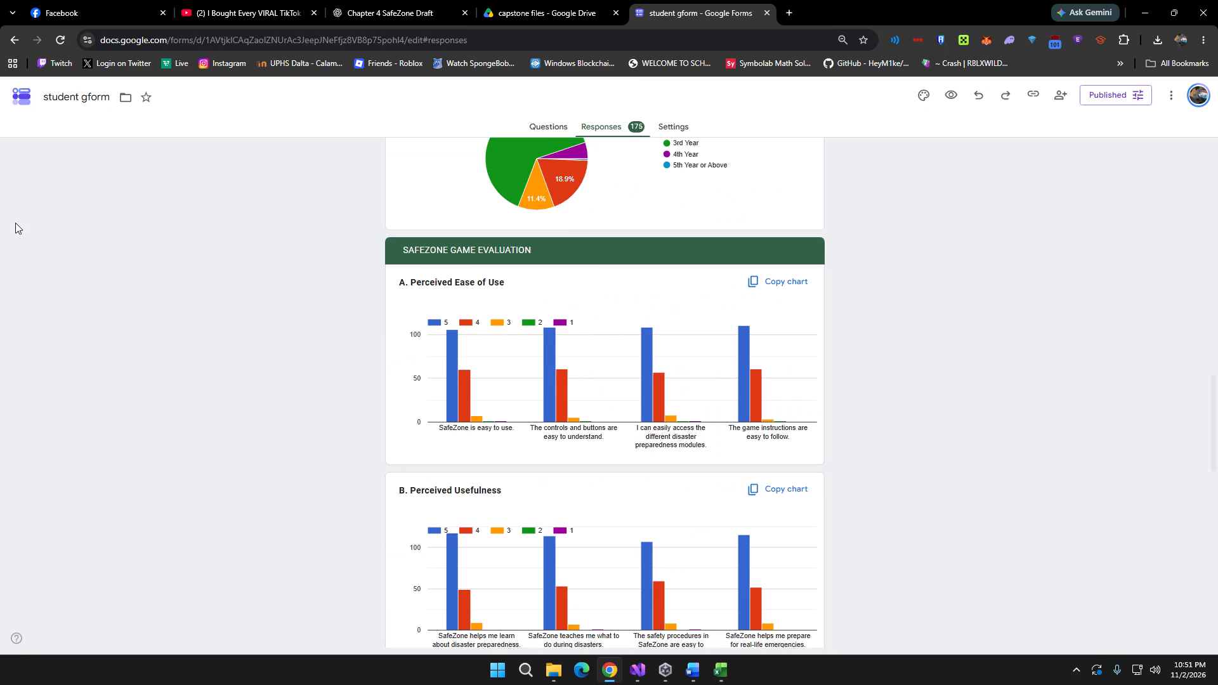
key("alt+Tab")
key("space")
type("preparend")
key("BackSpace")
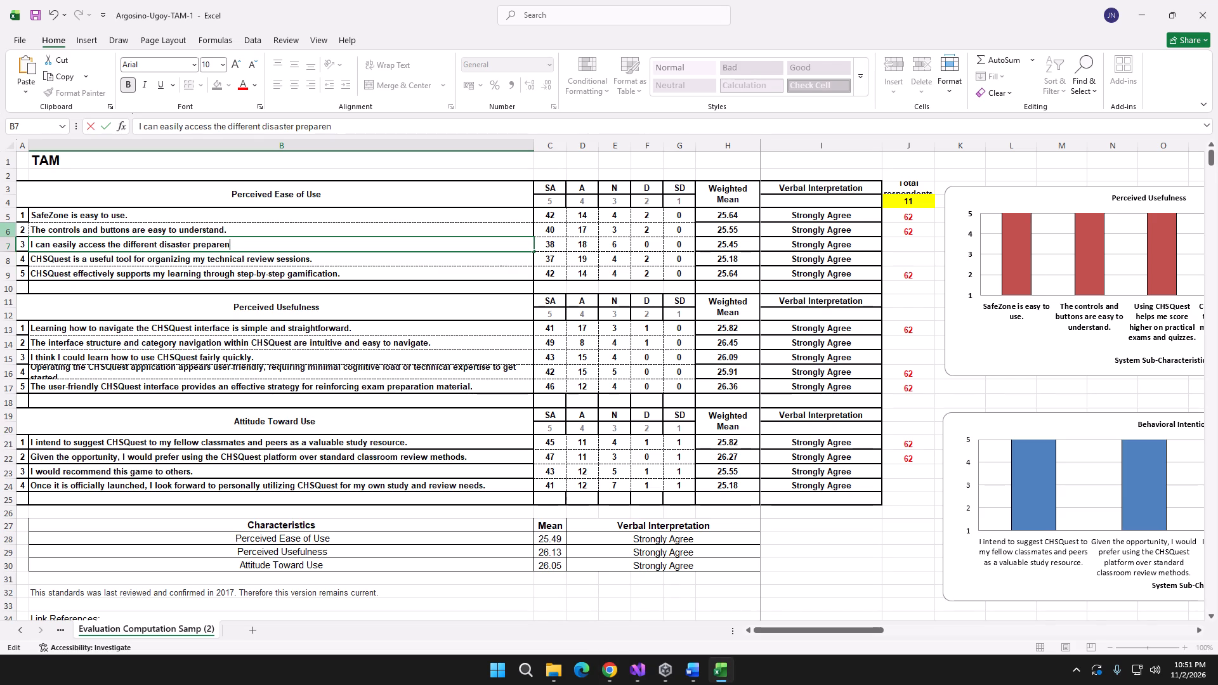
key("BackSpace")
key("d")
key("alt+Tab")
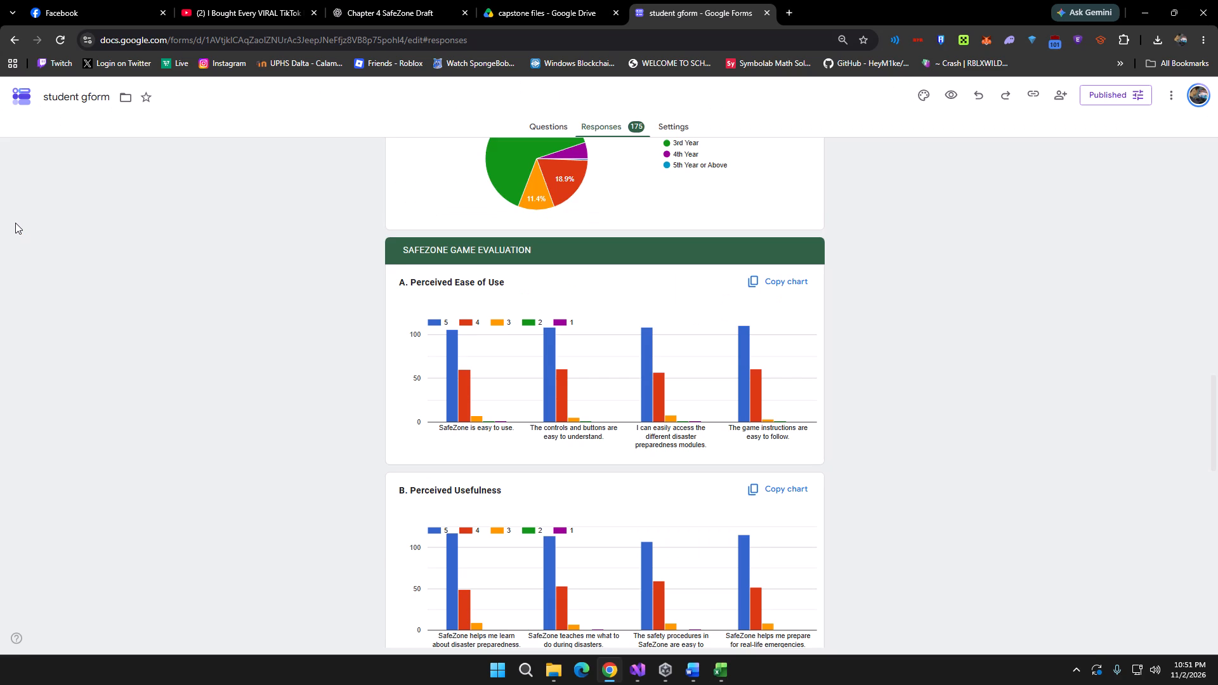
key("alt+Tab")
type("ness modules")
Replace Perceived Ease of Use item 4 with the form's statement "The game instructions are easy to follow".
key("alt+Tab")
key("alt+Tab")
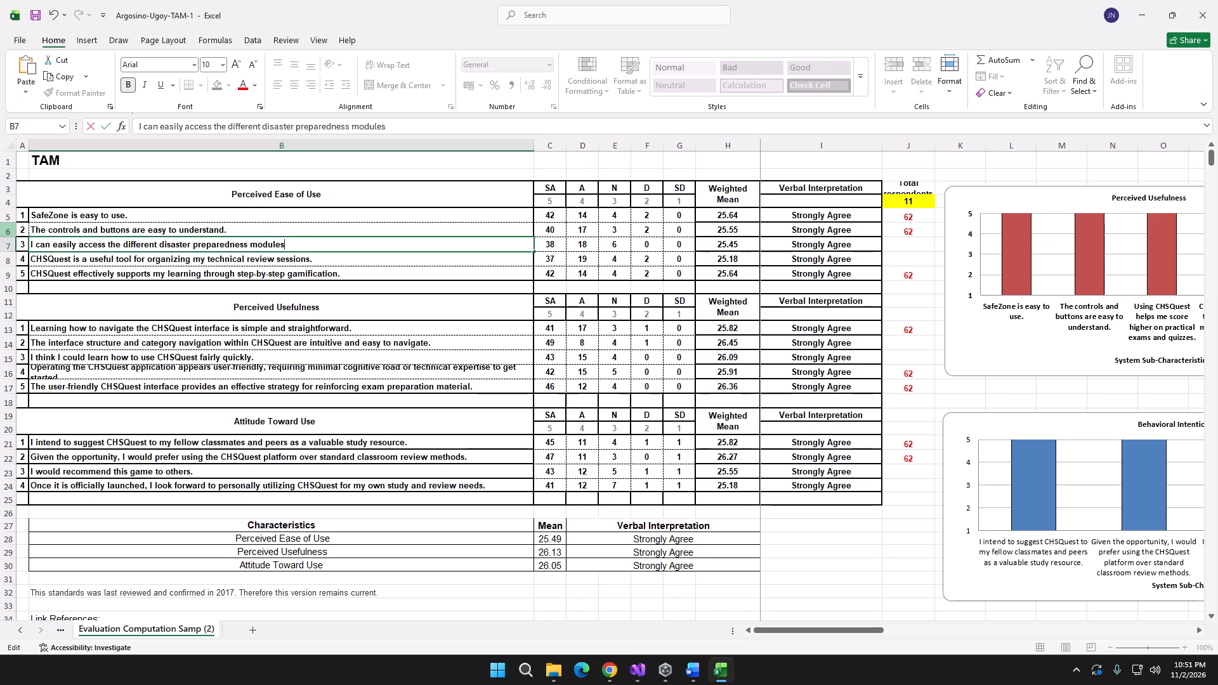
double_click(318, 261)
left_click_drag(409, 259, 27, 245)
key("alt+Tab")
key("alt+Tab")
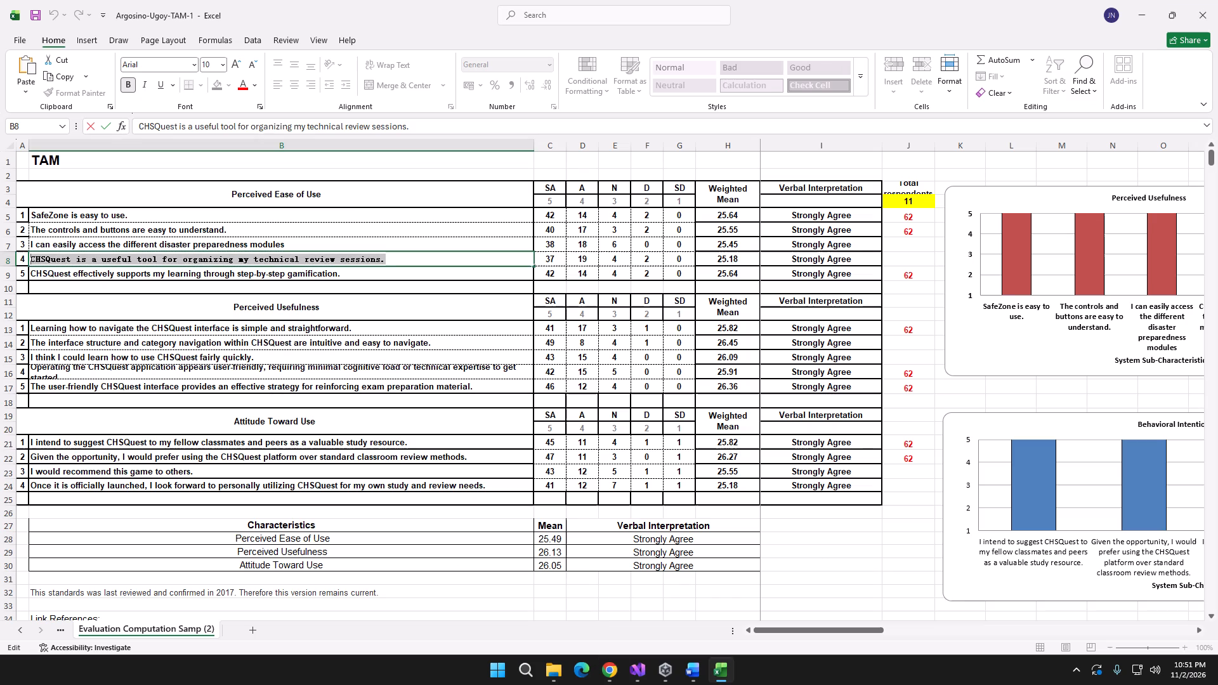
type("he game")
key("alt+Tab")
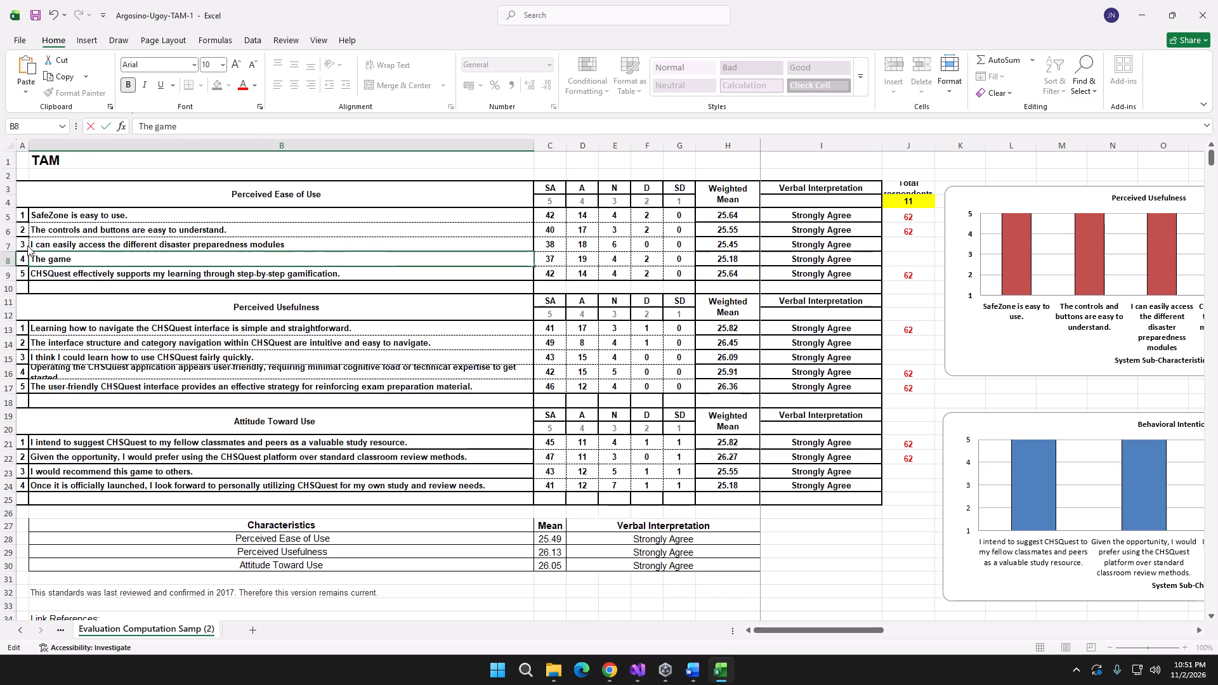
key("alt+Tab")
key("space")
key("BackSpace")
type("ins")
key("BackSpace")
key("BackSpace")
key("space")
key("BackSpace")
key("BackSpace")
key("space")
type("instruction")
key("alt+Tab")
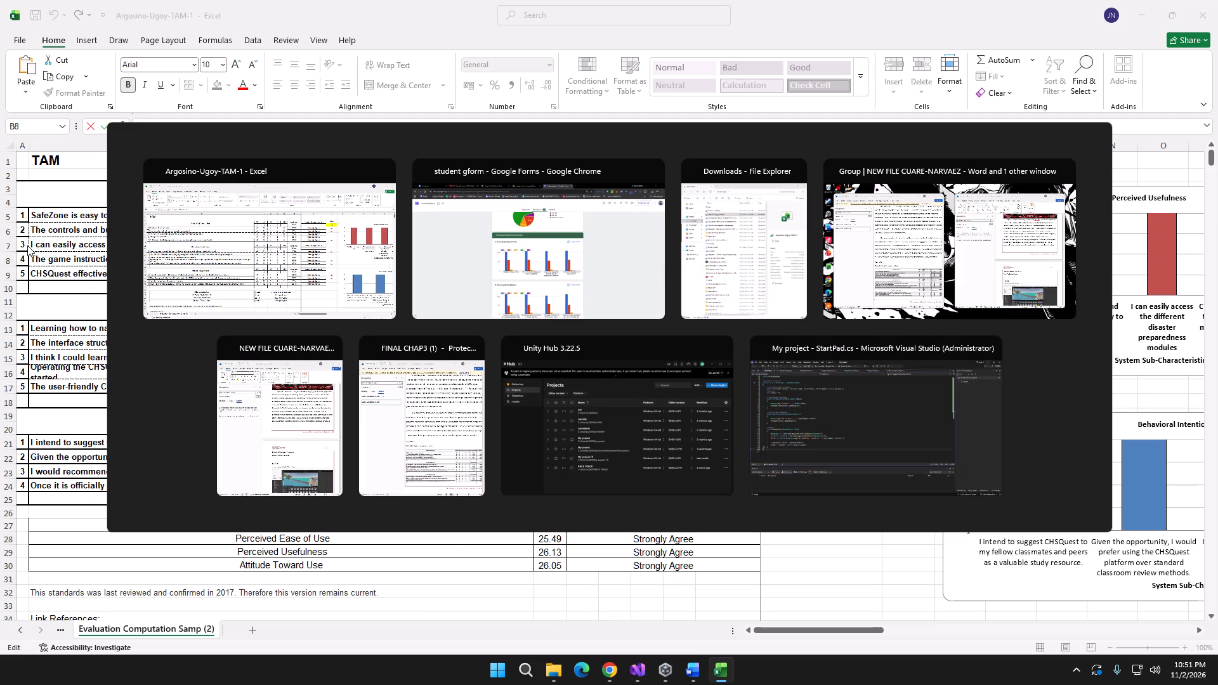
key("alt+Tab")
type("s are")
key("alt+Tab")
key("alt+Tab")
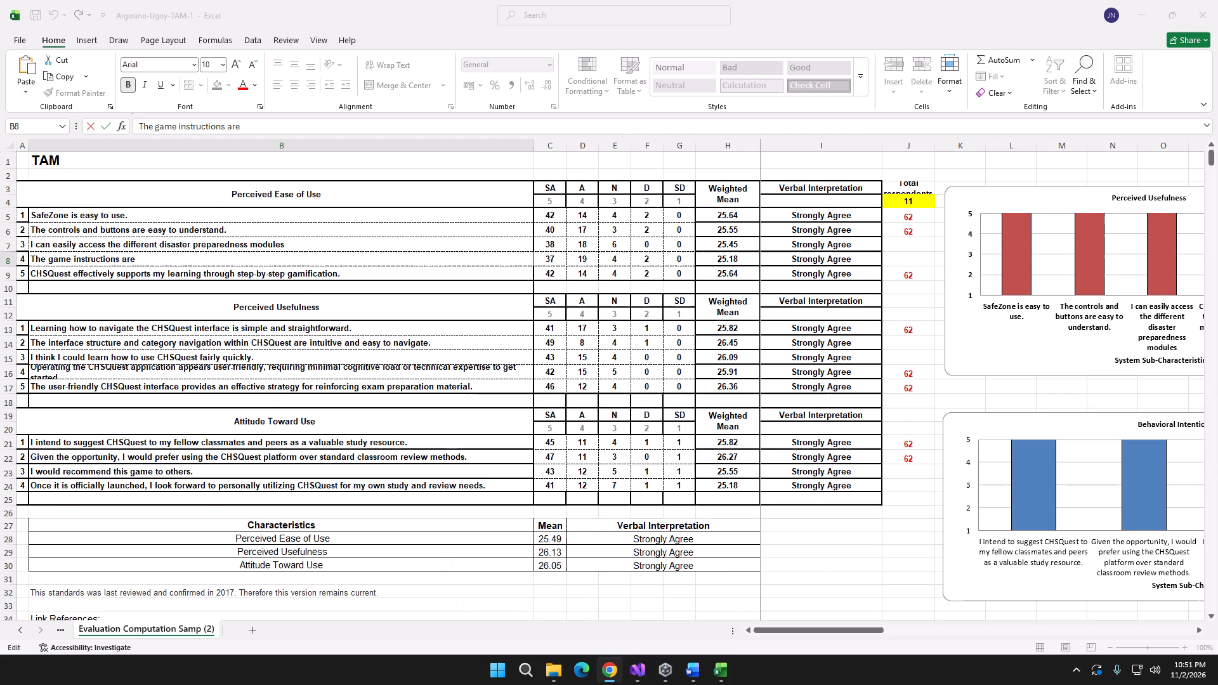
key("space")
type("easy to follow")
key("alt+Tab")
key("alt+Tab")
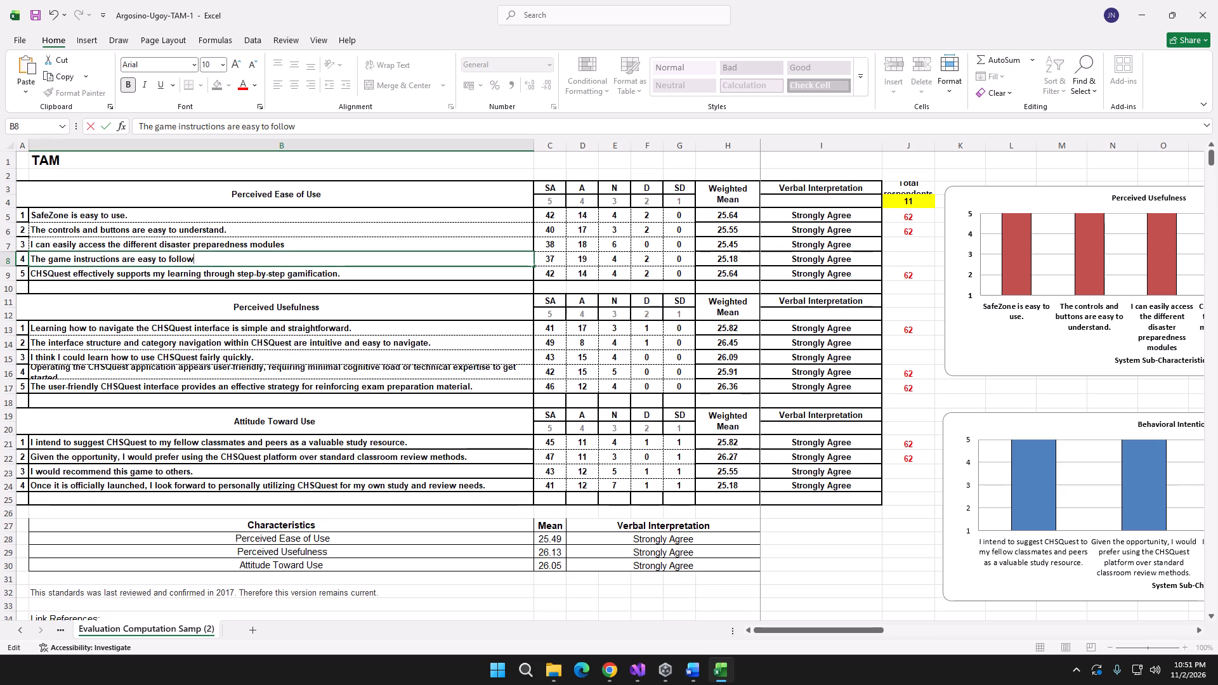
Clear the fifth Perceived Ease of Use item's CHSQuest statement and its item number.
left_click(344, 275)
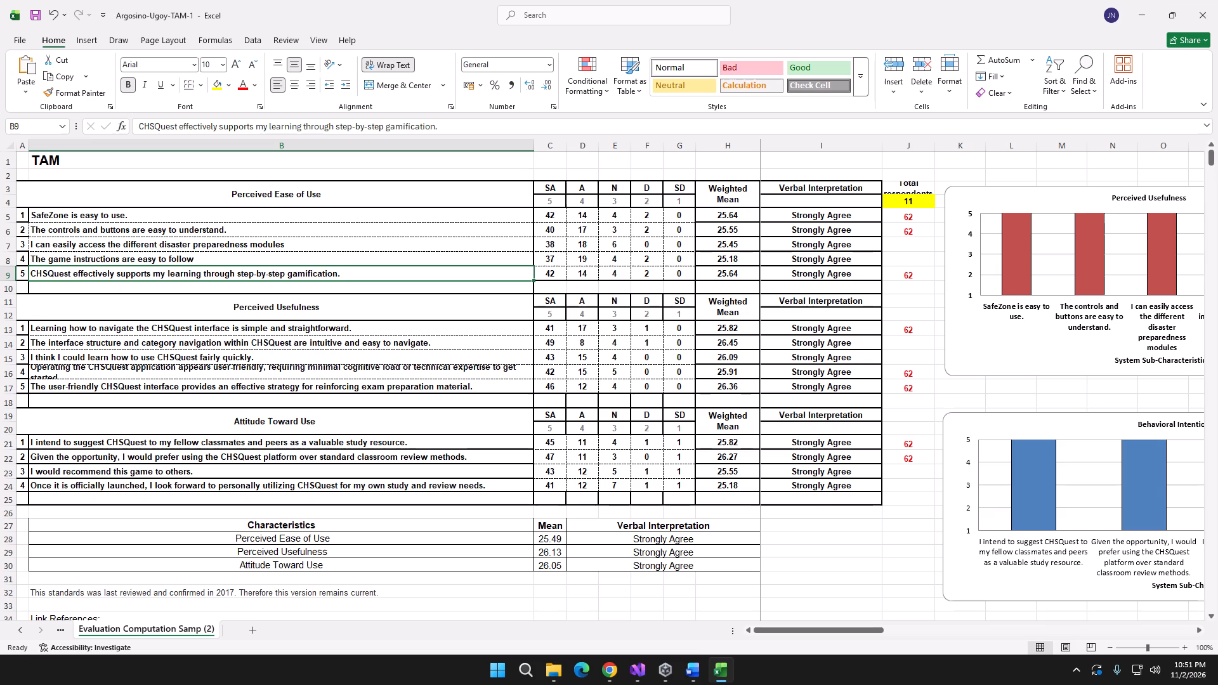
left_click_drag(874, 277, 461, 270)
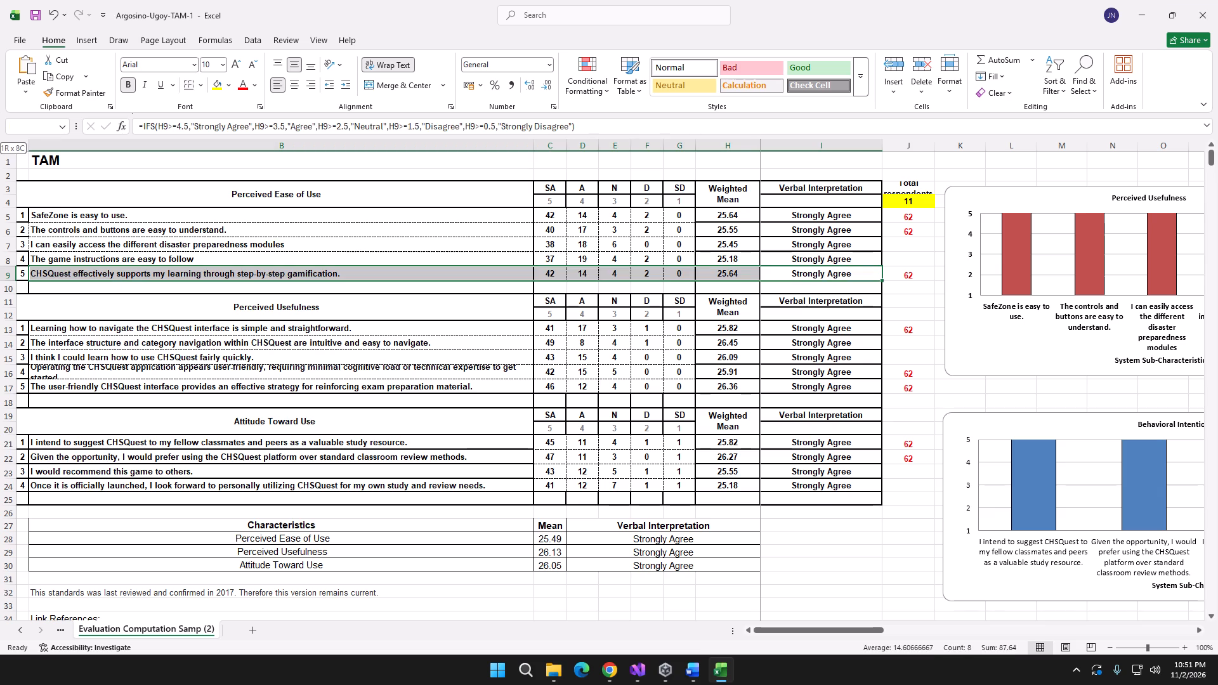
left_click_drag(461, 270, 398, 268)
double_click(385, 274)
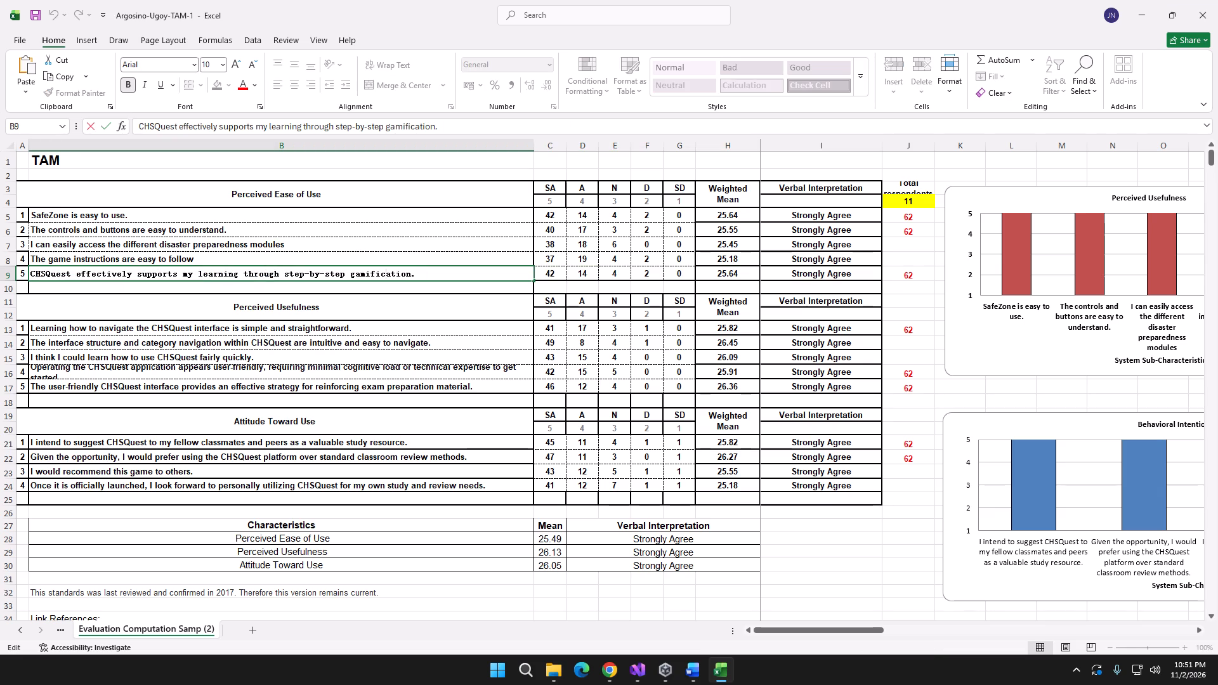
left_click_drag(445, 277, 15, 287)
key("BackSpace")
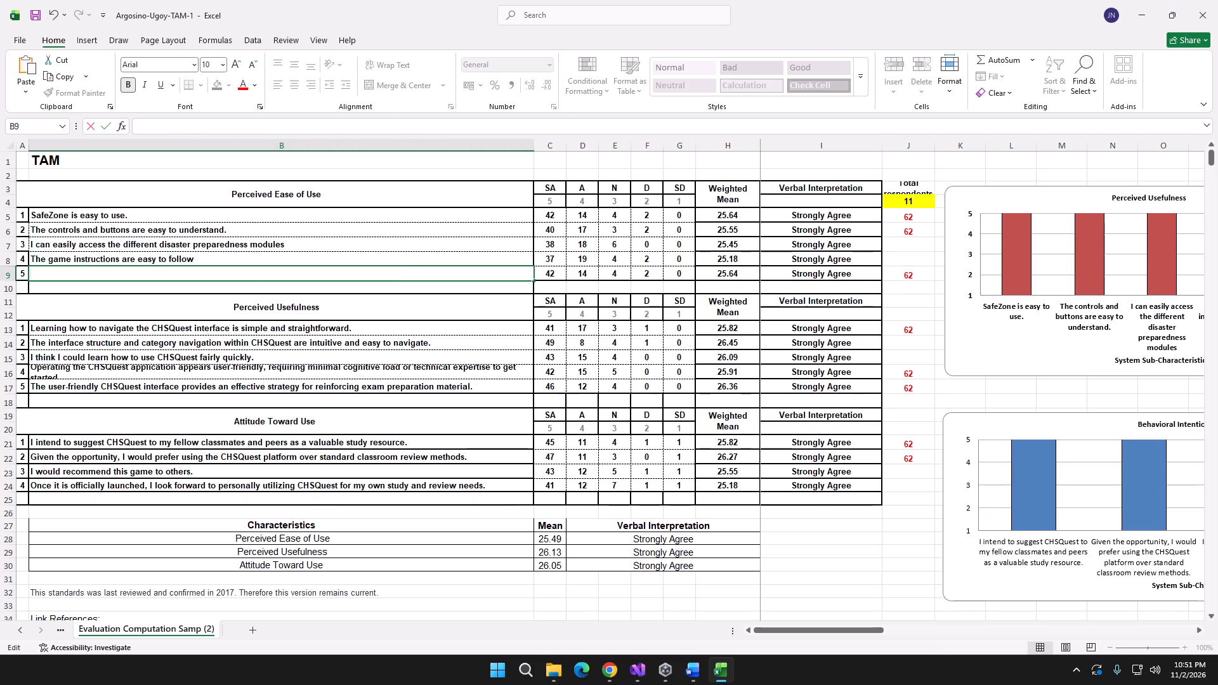
left_click(27, 275)
double_click(25, 275)
double_click(25, 275)
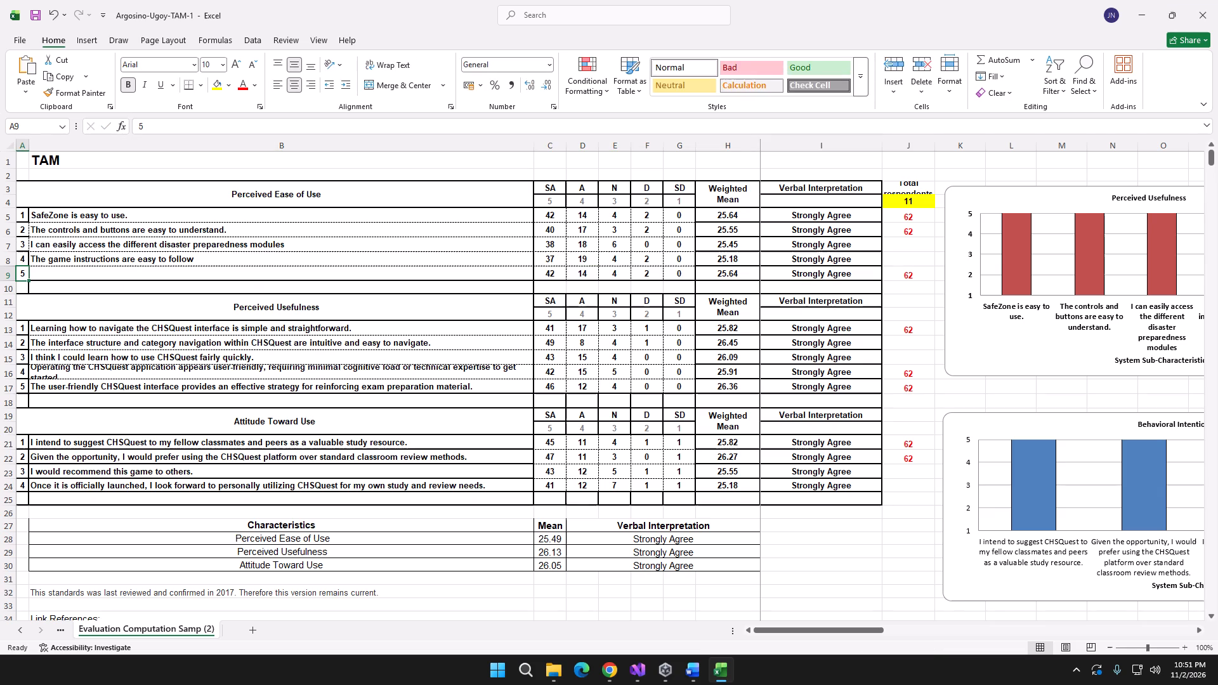
key("BackSpace")
Clear the SA, A, N, D and SD response counts in the emptied fifth row of Perceived Ease of Use.
double_click(685, 273)
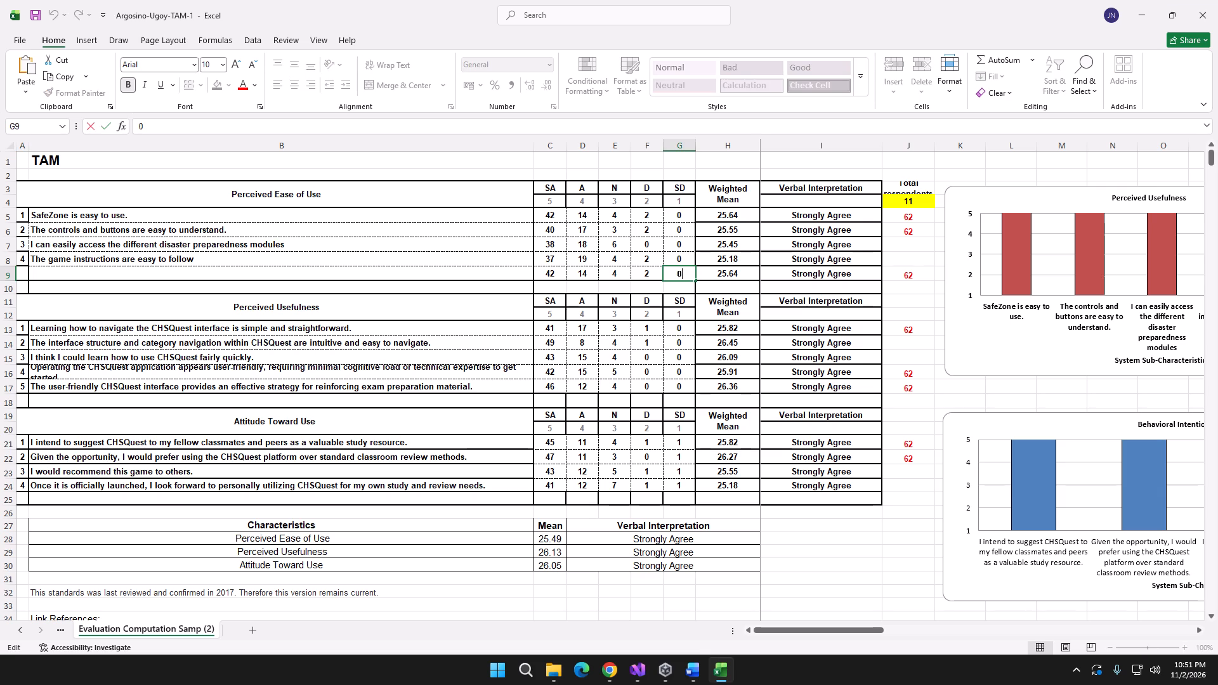
left_click_drag(686, 273, 662, 273)
double_click(650, 275)
left_click_drag(652, 275, 641, 275)
key("BackSpace")
double_click(686, 274)
left_click_drag(686, 274, 665, 273)
key("BackSpace")
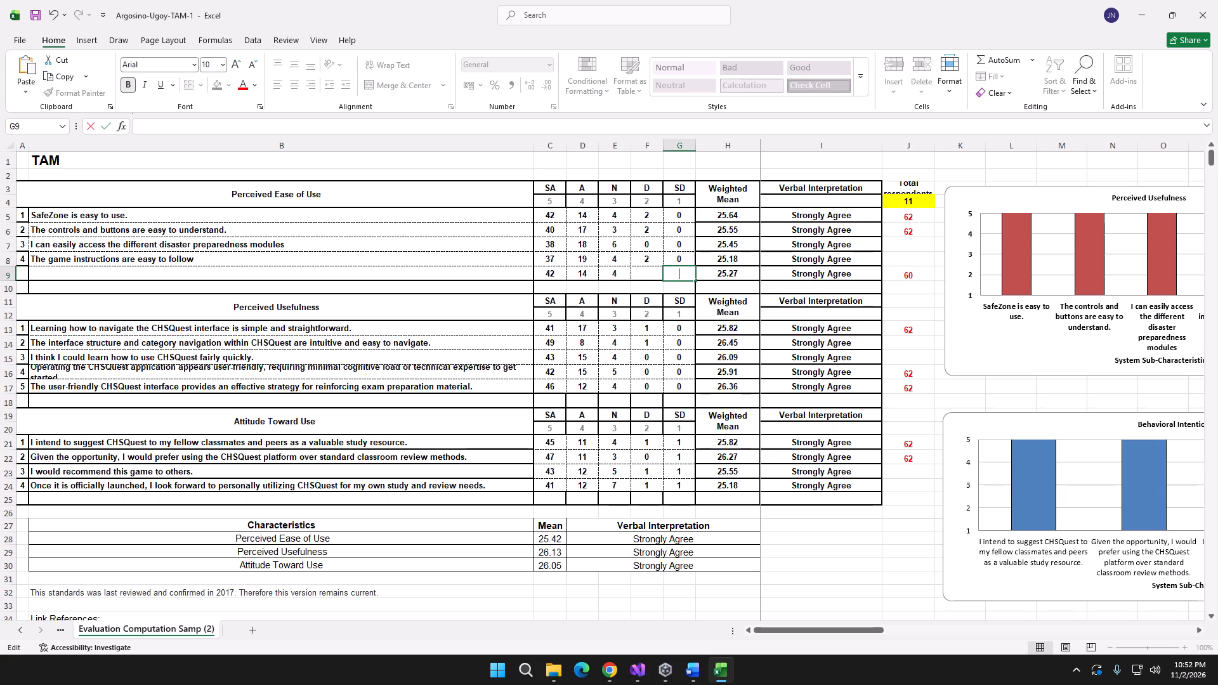
double_click(617, 272)
left_click_drag(619, 273, 603, 273)
key("BackSpace")
double_click(584, 273)
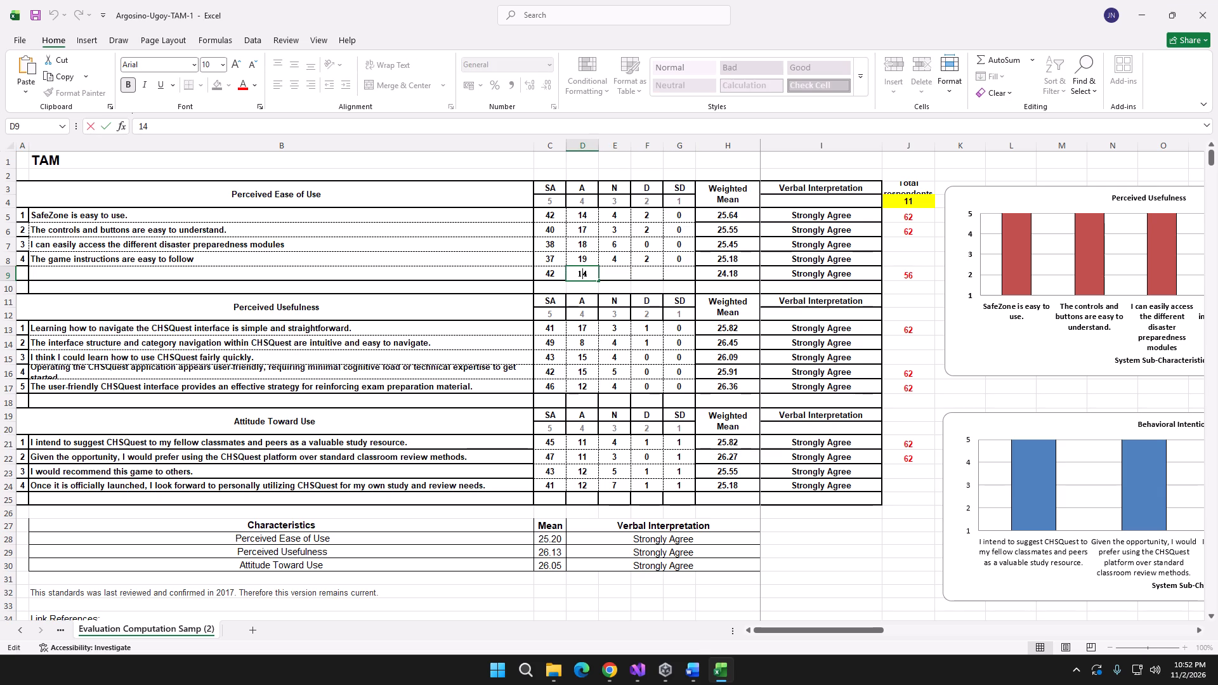
left_click_drag(589, 273, 564, 271)
key("BackSpace")
double_click(558, 270)
left_click_drag(560, 272, 532, 272)
key("BackSpace")
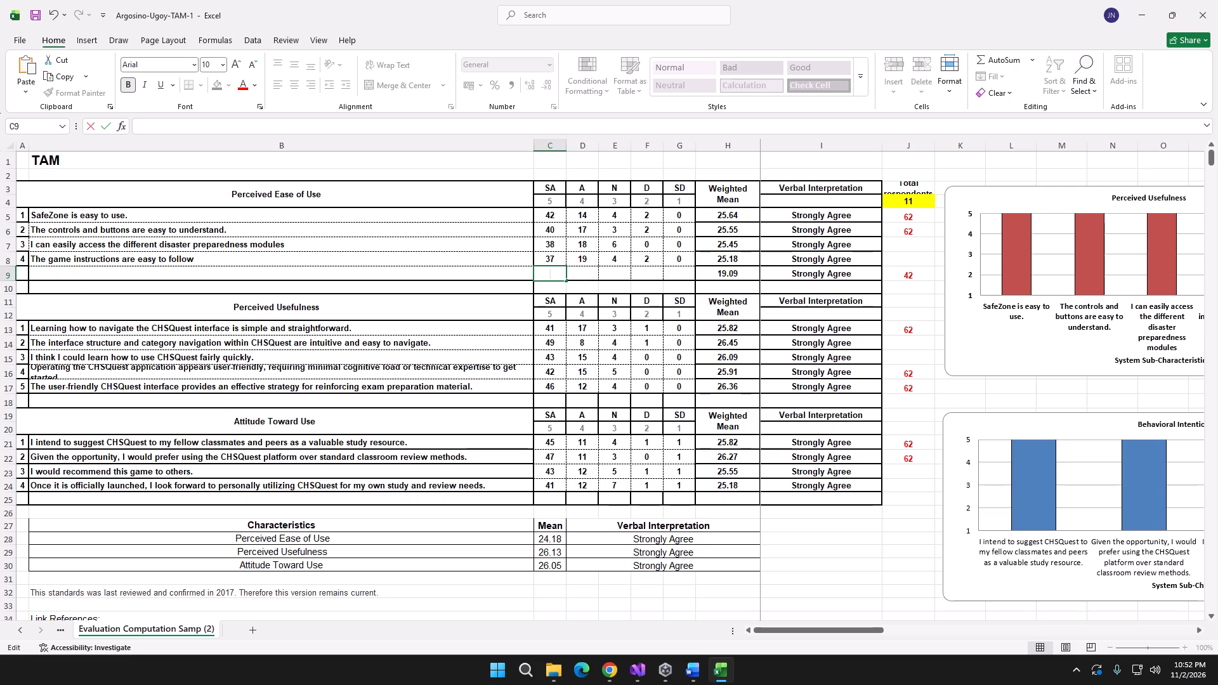
double_click(743, 278)
left_click(678, 272)
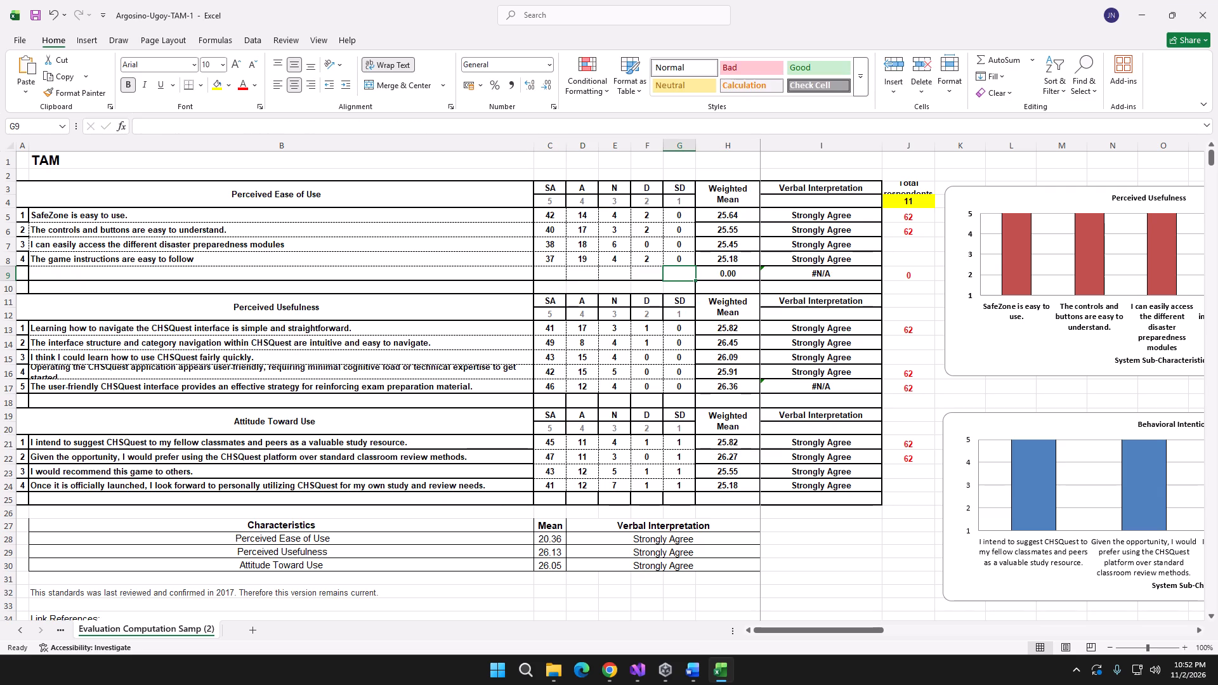
Replace Perceived Usefulness item 1 with the form's statement "SafeZone helps me learn about disaster preparedness.".
key("alt+Tab")
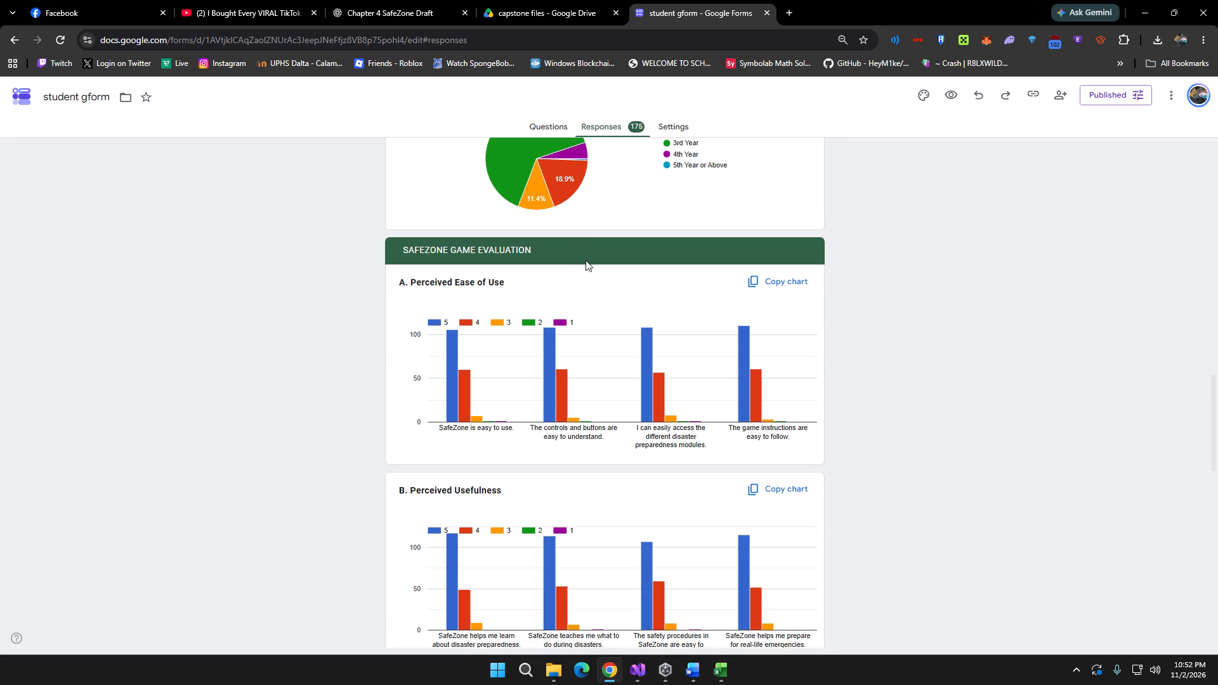
scroll(584, 261, "down", 4)
key("alt+Tab")
key("alt+Tab")
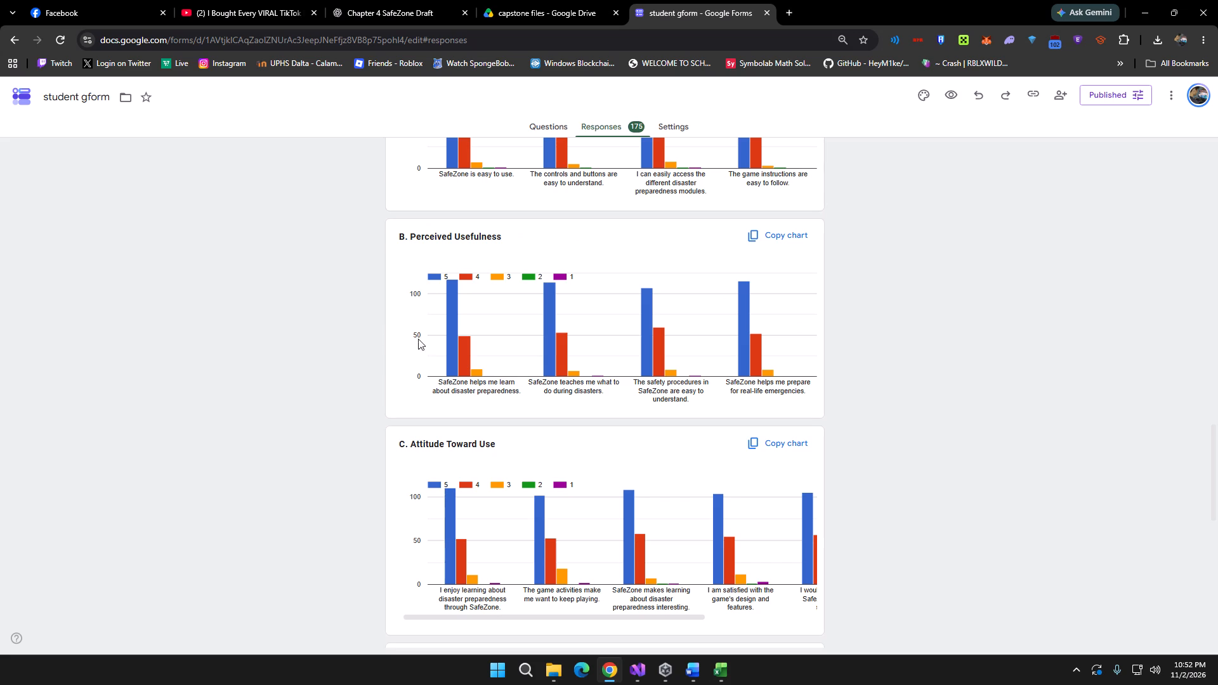
key("alt+Tab")
double_click(380, 329)
left_click_drag(380, 329, 341, 330)
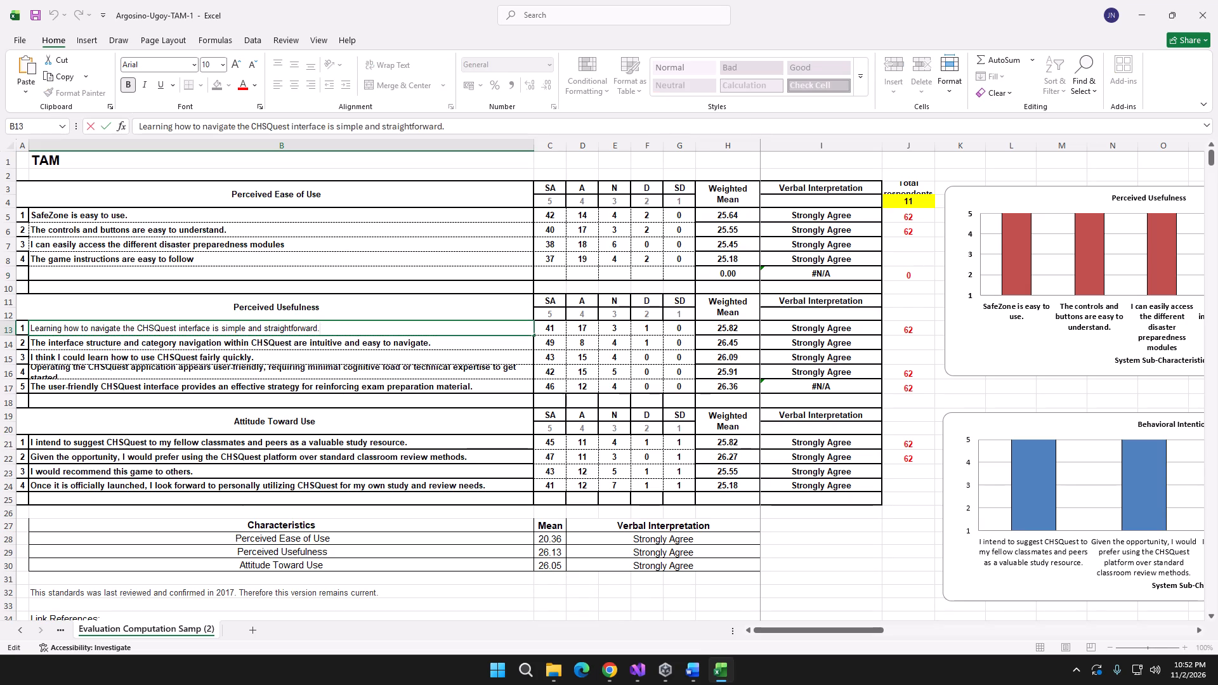
left_click_drag(341, 330, 31, 327)
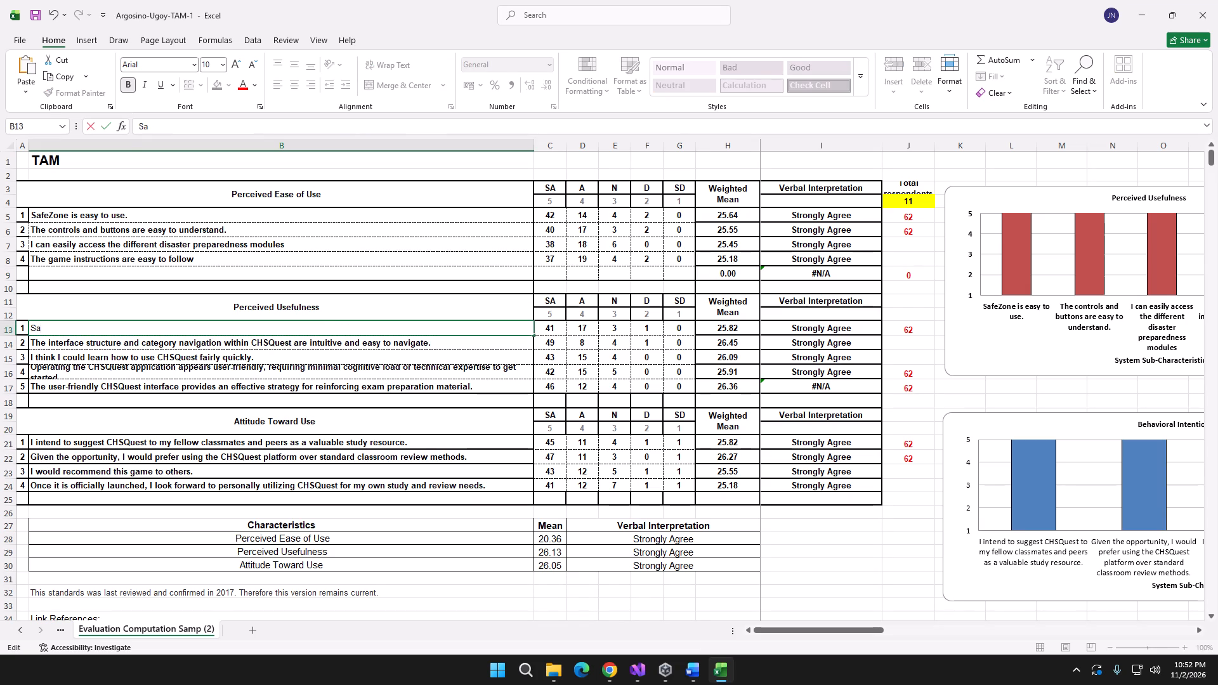
key("alt+Tab")
key("alt+Tab")
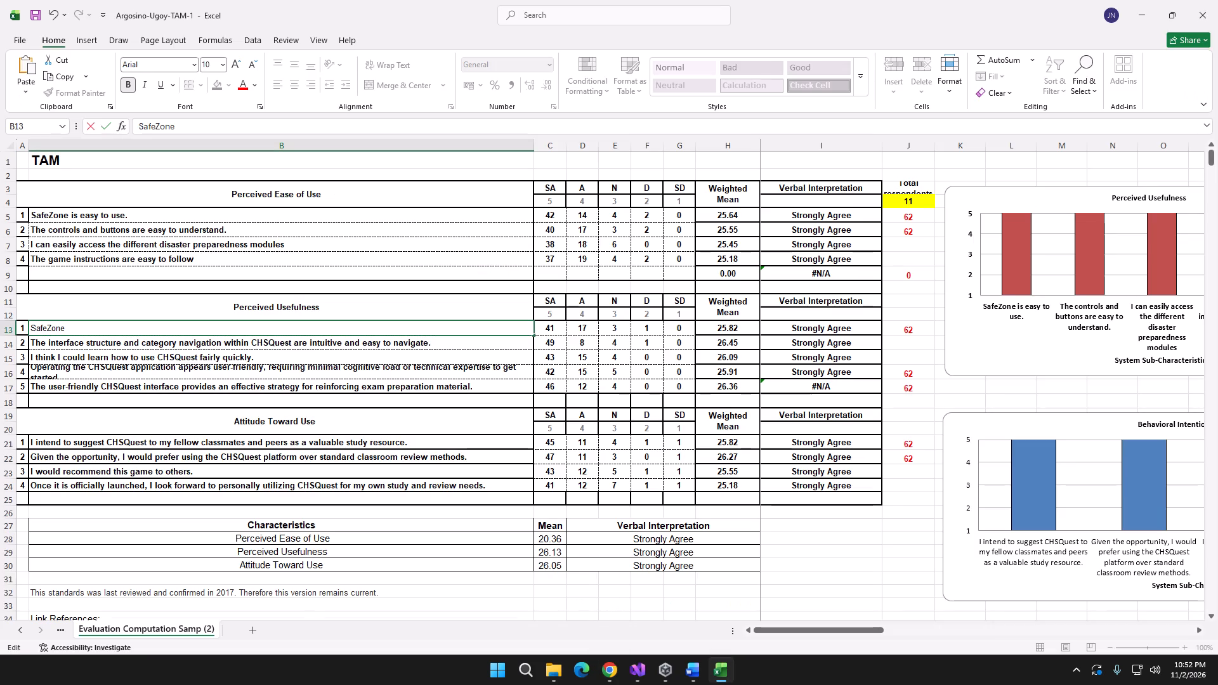
key("alt+Tab")
key("alt+Tab")
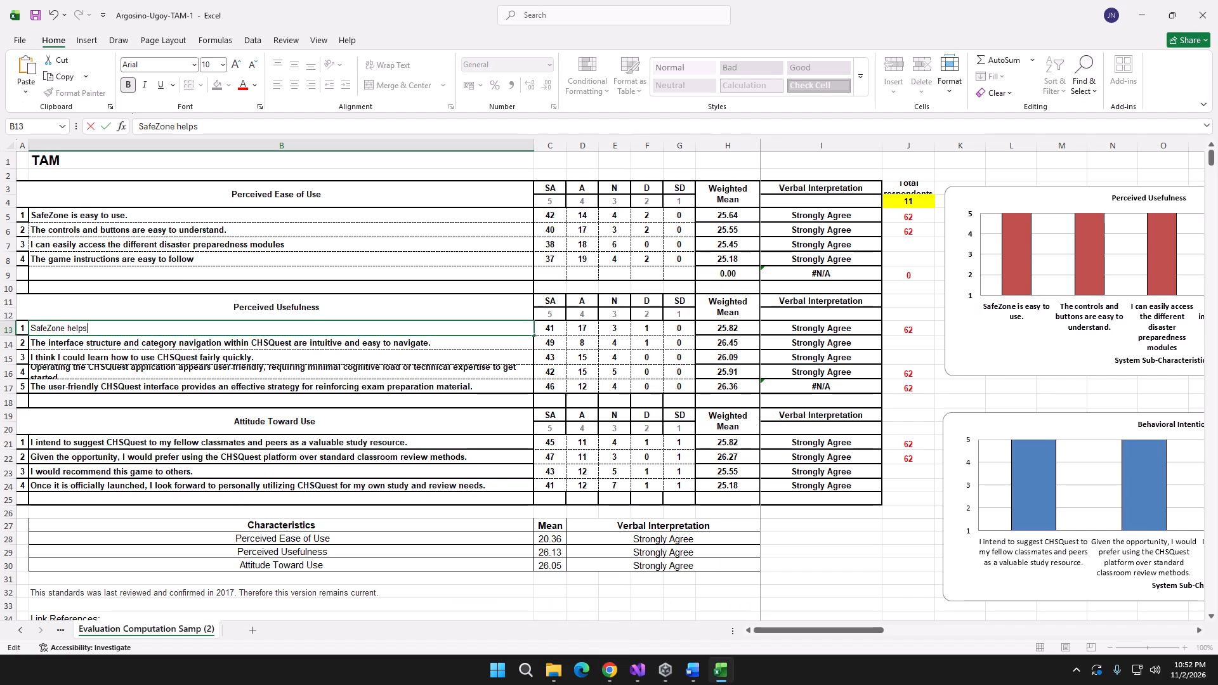
key("space")
type("me learn")
key("alt+Tab")
key("alt+Tab")
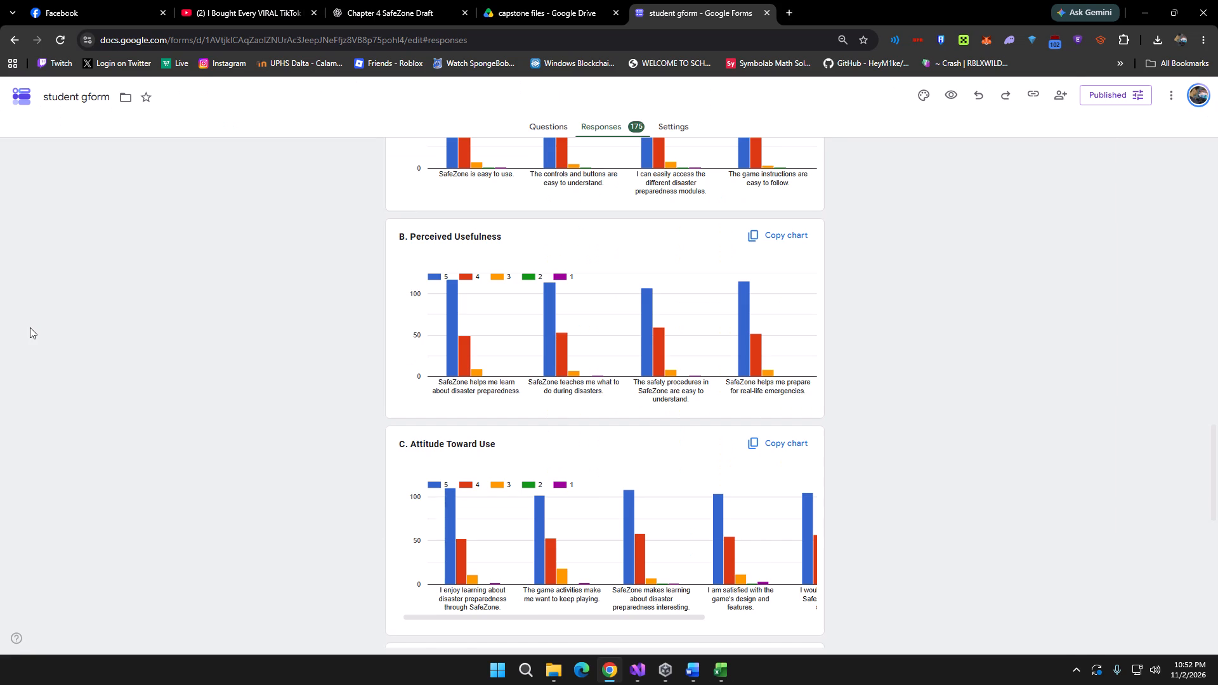
key("space")
type("about dis")
key("BackSpace")
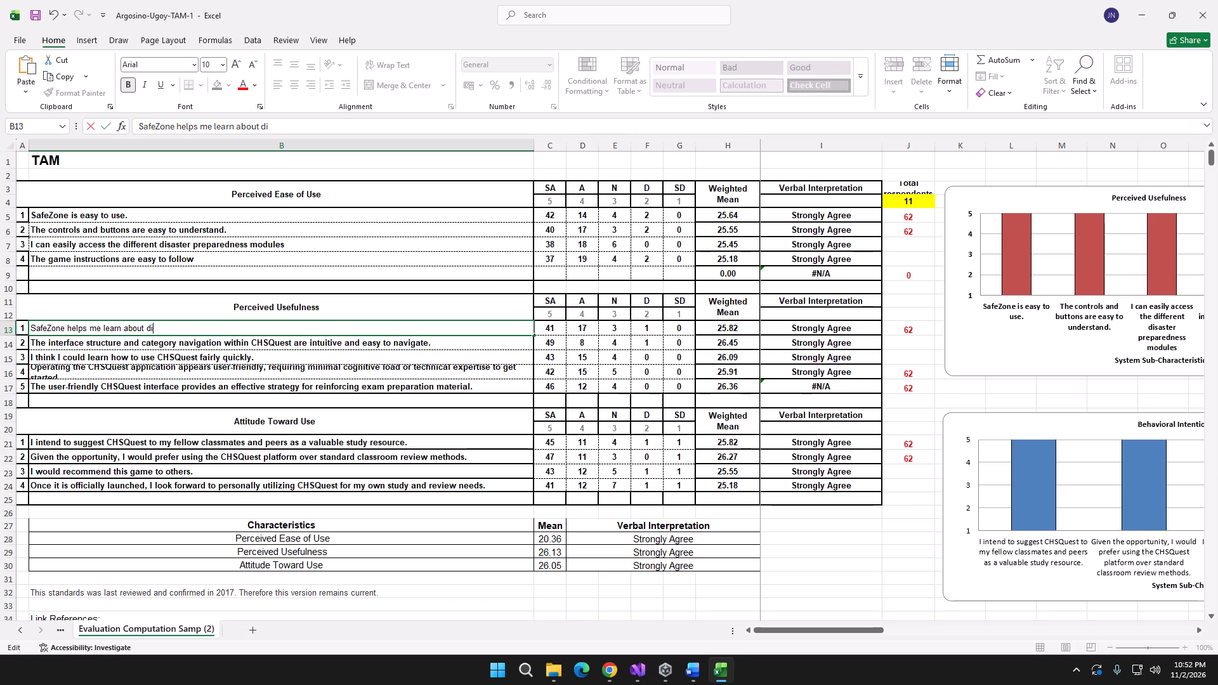
type("sasater")
key("BackSpace")
key("BackSpace")
key("BackSpace")
key("BackSpace")
key("BackSpace")
key("BackSpace")
key("BackSpace")
type("sasa")
key("BackSpace")
key("BackSpace")
type("ster")
key("alt+Tab")
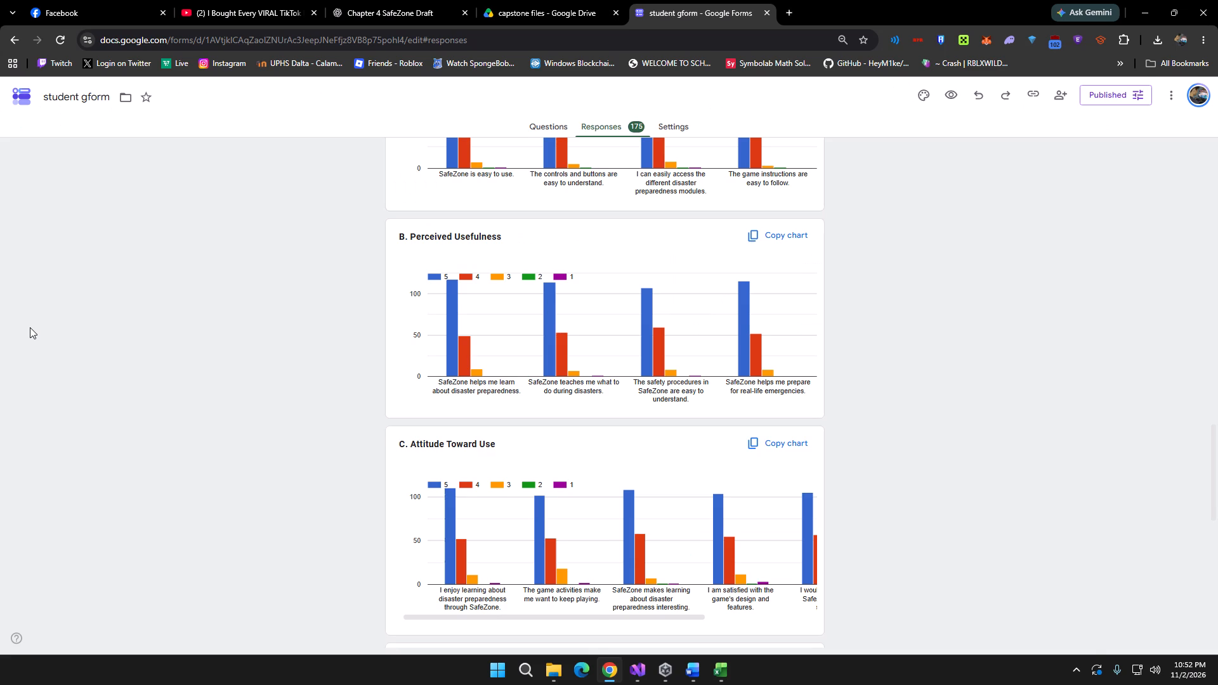
key("alt+Tab")
key("space")
type("preparedness")
key("alt+Tab")
key("alt+Tab")
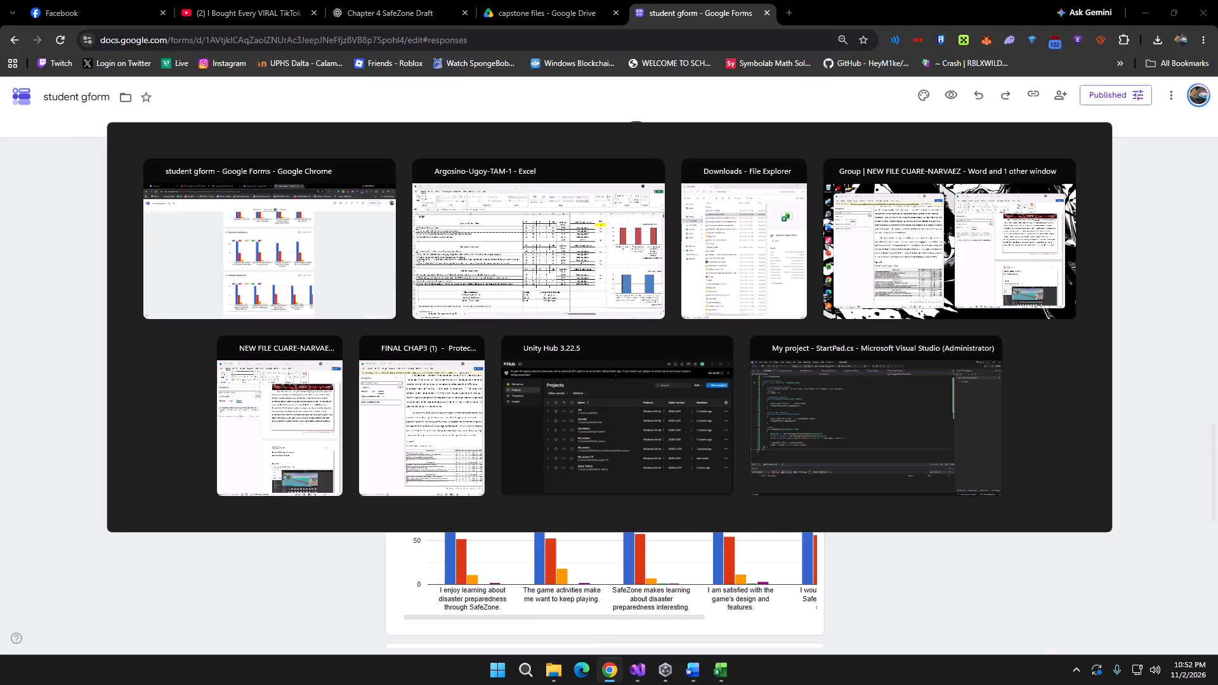
key("period")
key("Return")
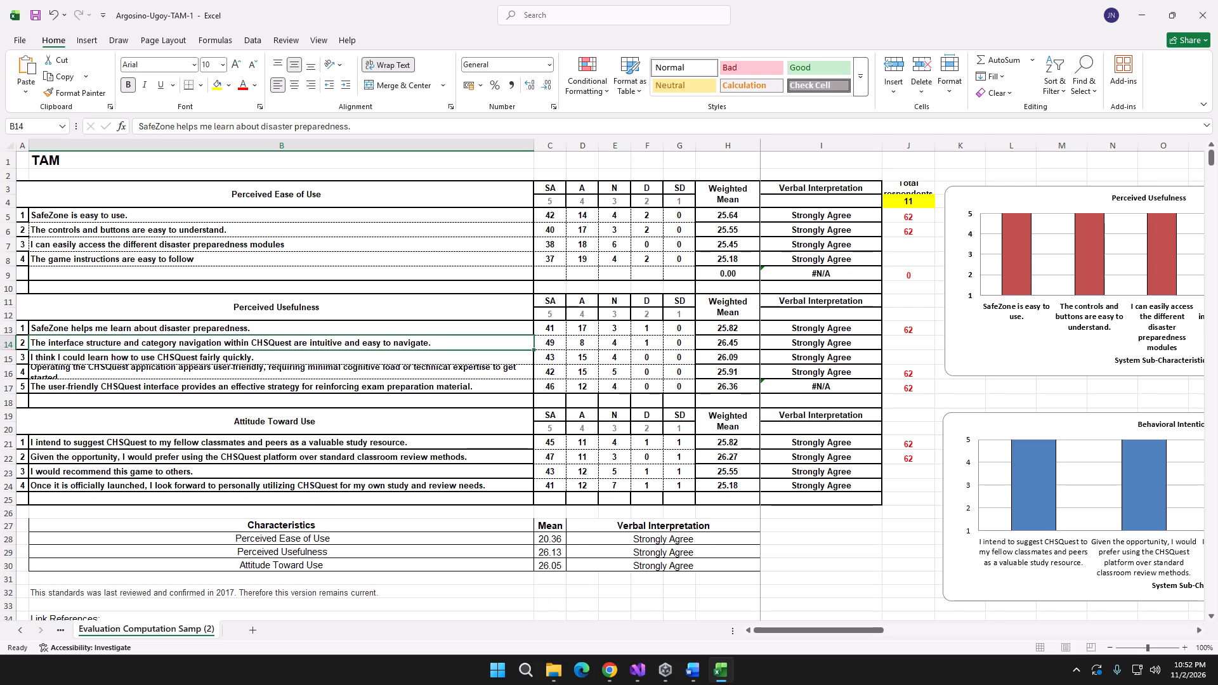
Replace Perceived Usefulness item 2 with the form's statement "SafeZone teaches me what to do during disasters.".
key("alt+Tab")
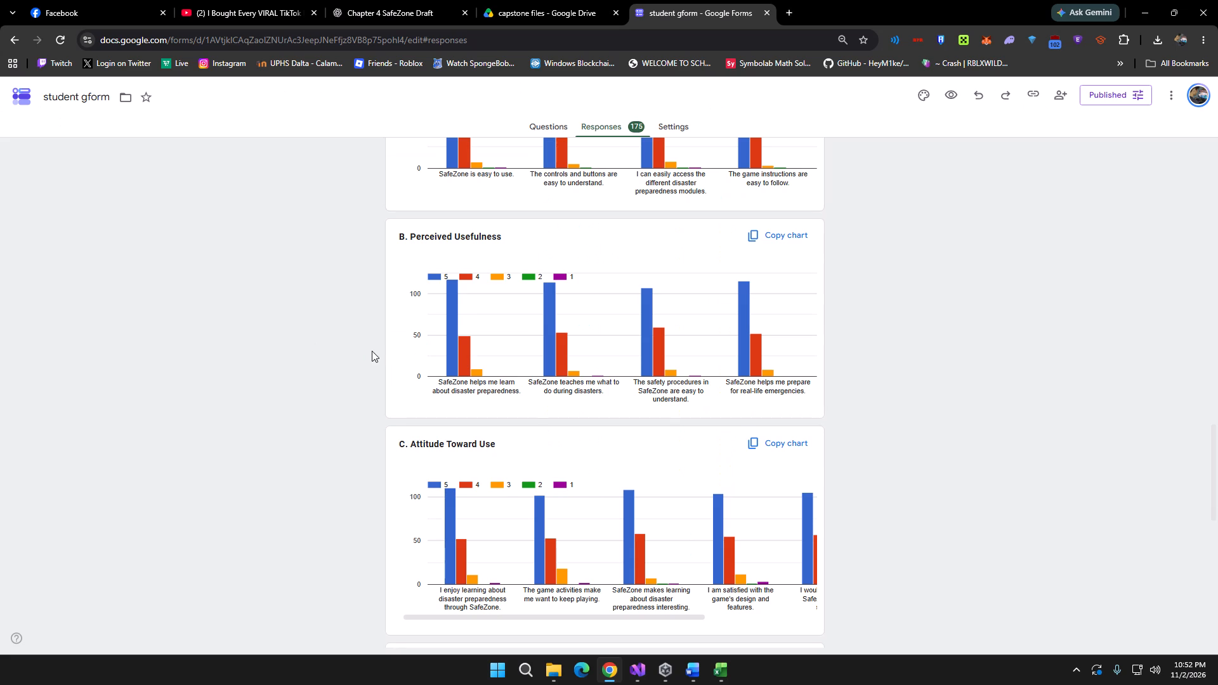
key("alt+Tab")
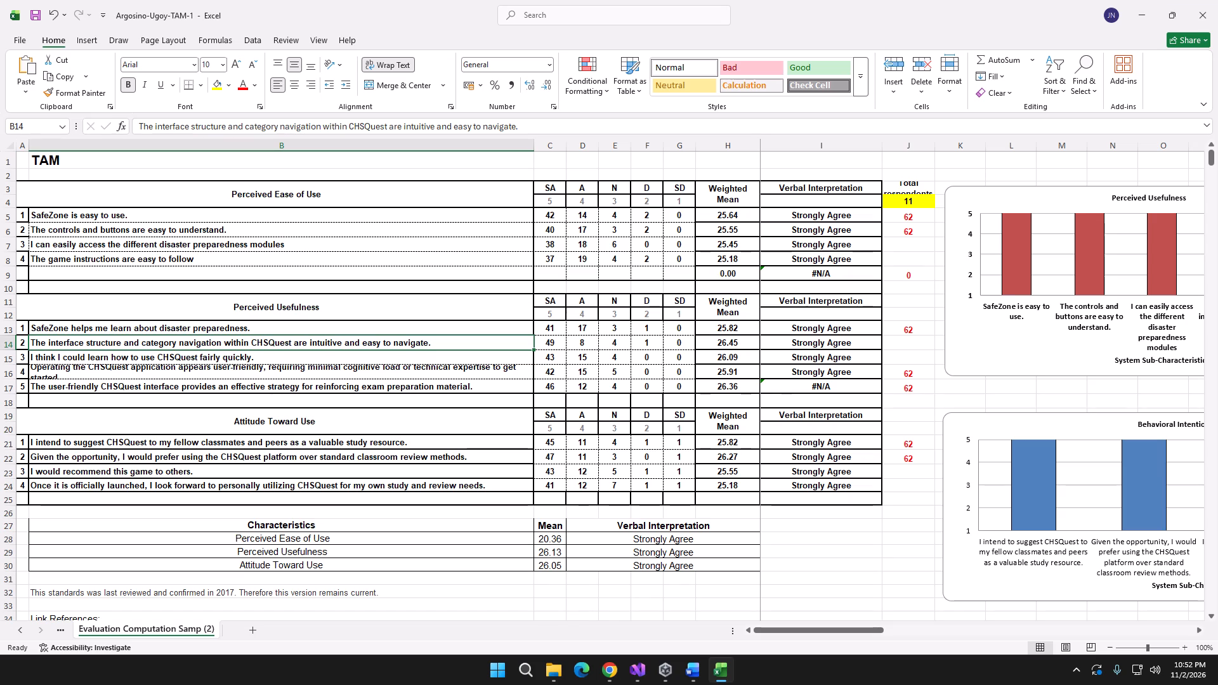
double_click(466, 342)
double_click(447, 344)
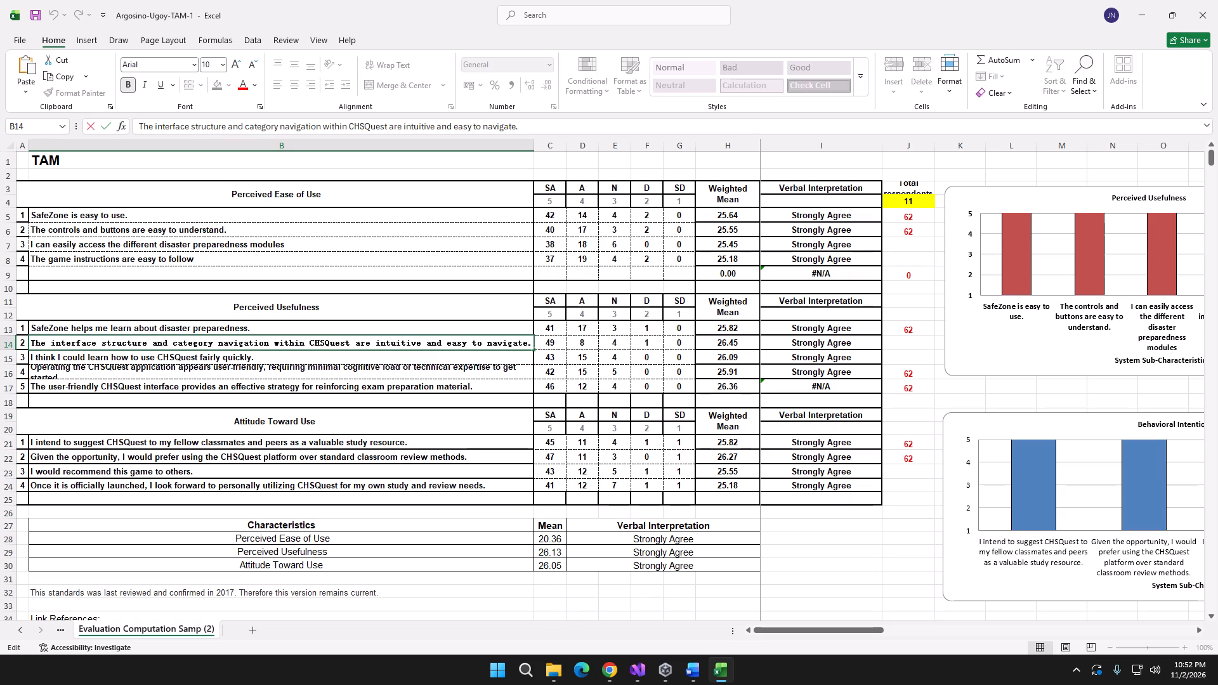
left_click_drag(527, 342, 22, 346)
key("s")
type("afe")
key("BackSpace")
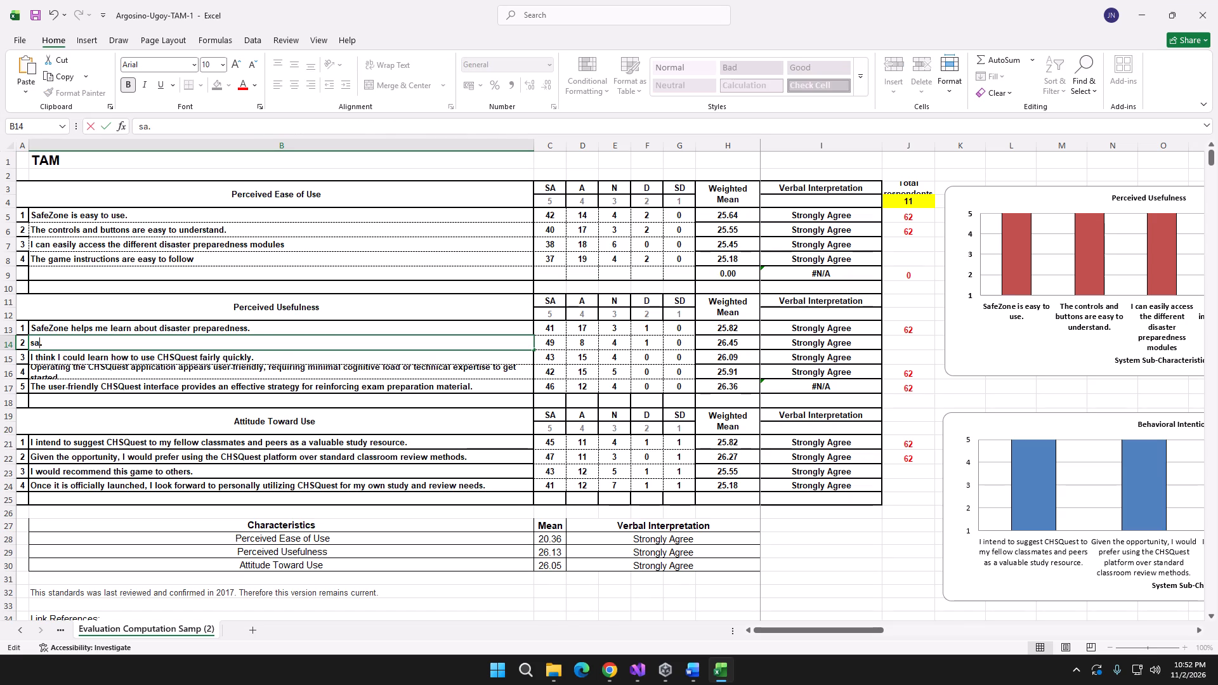
key("BackSpace")
key("BackSpace")
key("BackSpace")
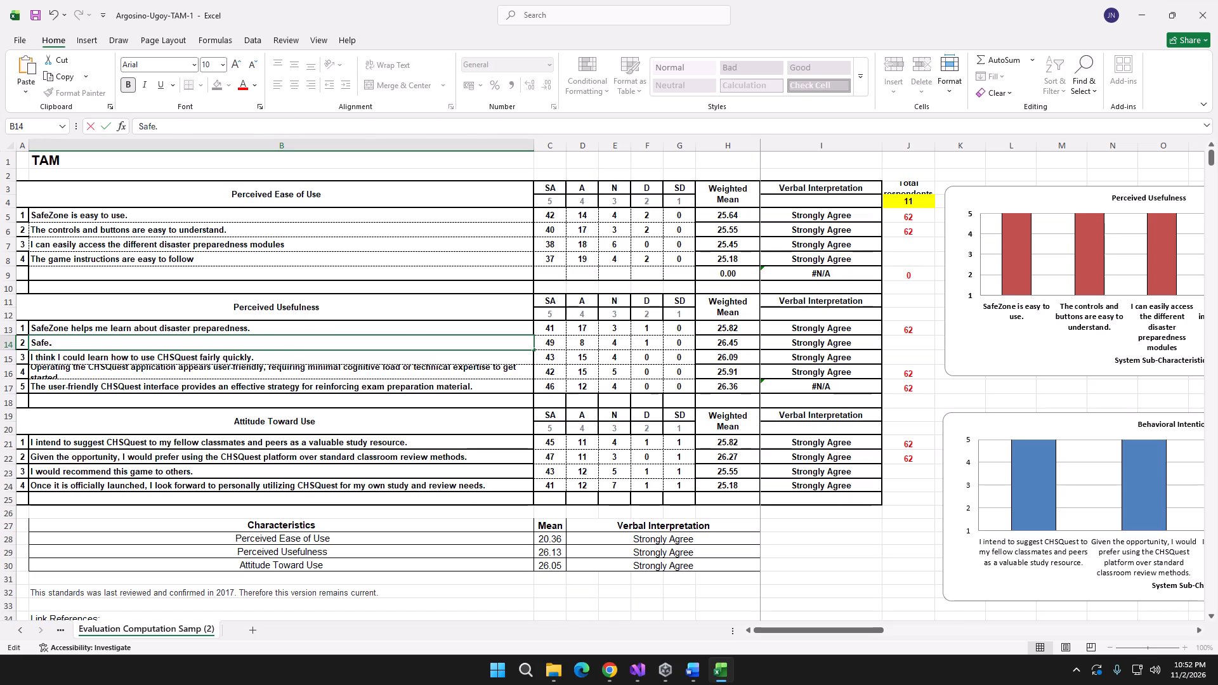
key("alt+Tab")
key("alt+Tab")
key("space")
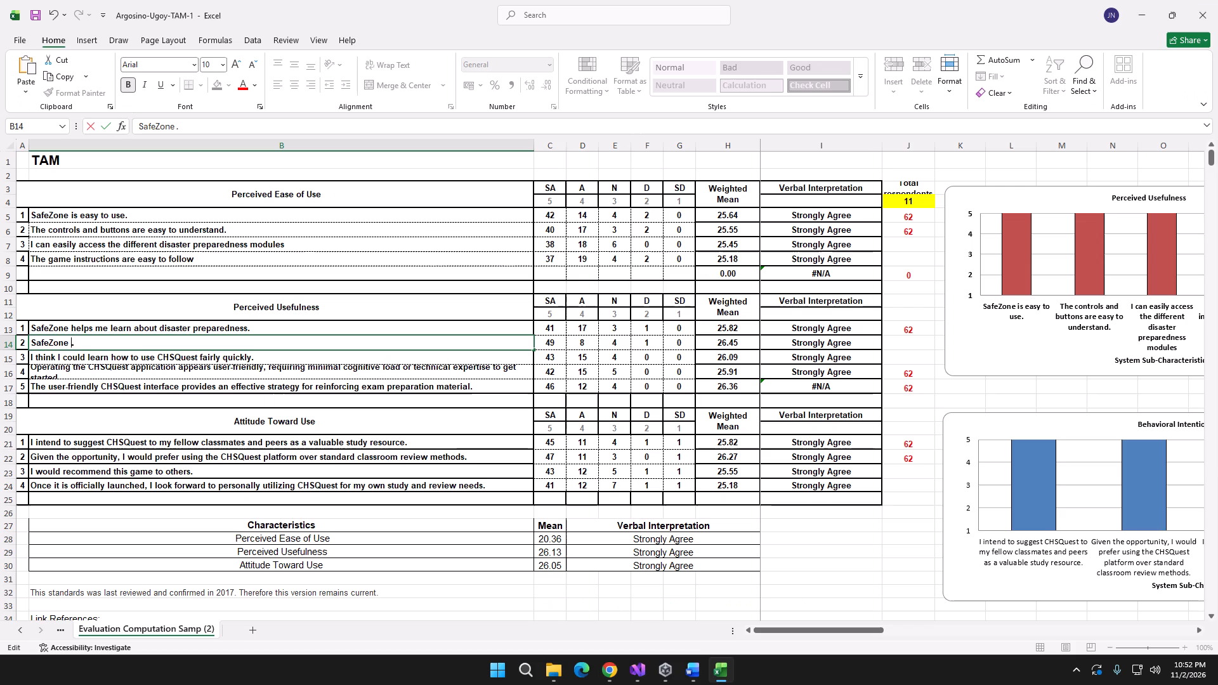
type("teaches")
key("alt+Tab")
key("alt+Tab")
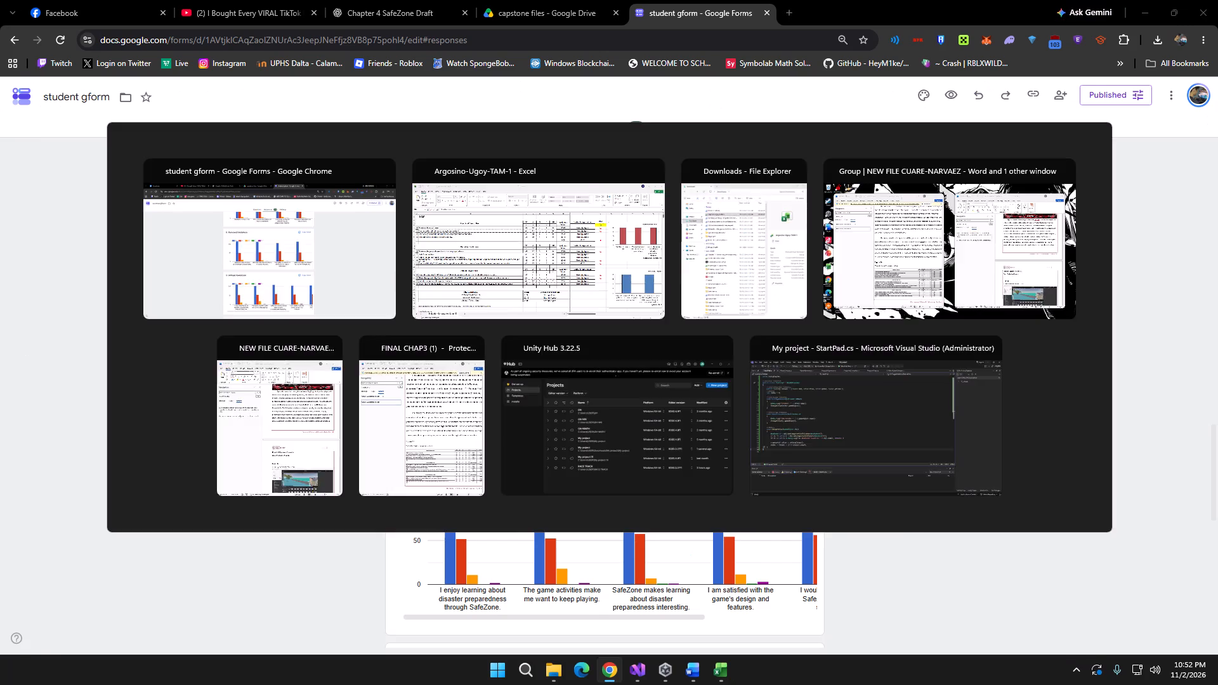
key("space")
type("me what")
key("alt+Tab")
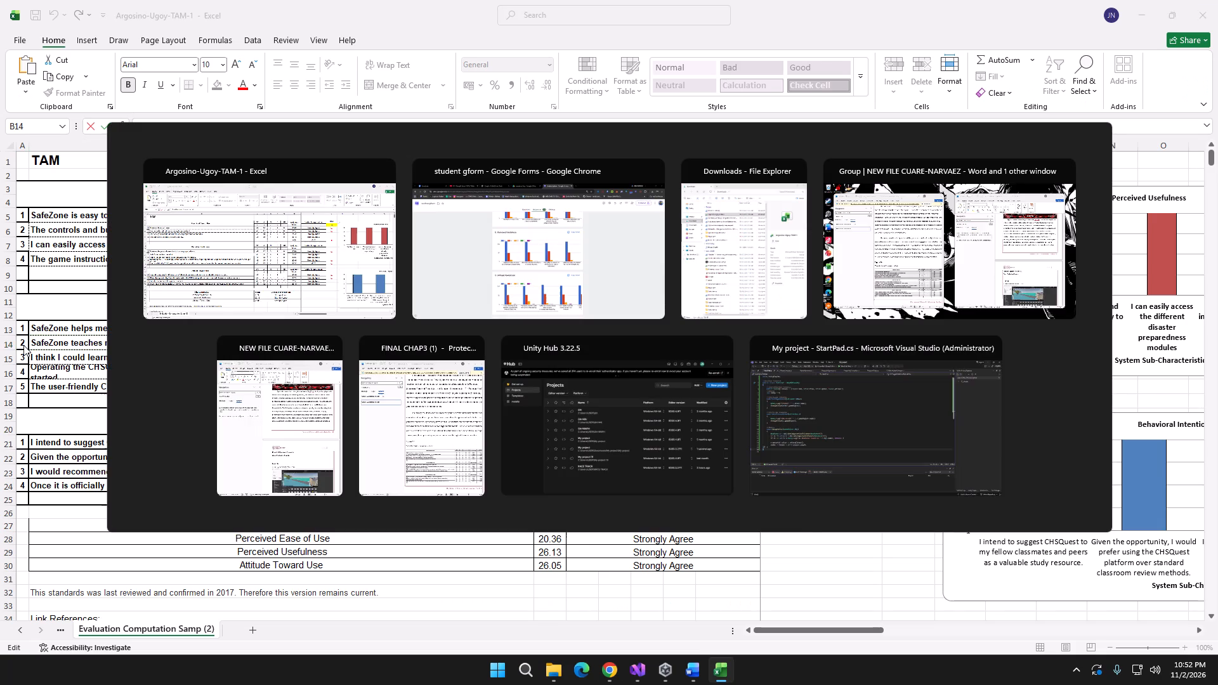
key("alt+Tab")
key("space")
type("to do dru")
key("BackSpace")
key("u")
key("BackSpace")
key("BackSpace")
type("uring")
key("alt+Tab")
key("alt+Tab")
key("space")
type("diss")
key("BackSpace")
type("asters.")
key("alt+Tab")
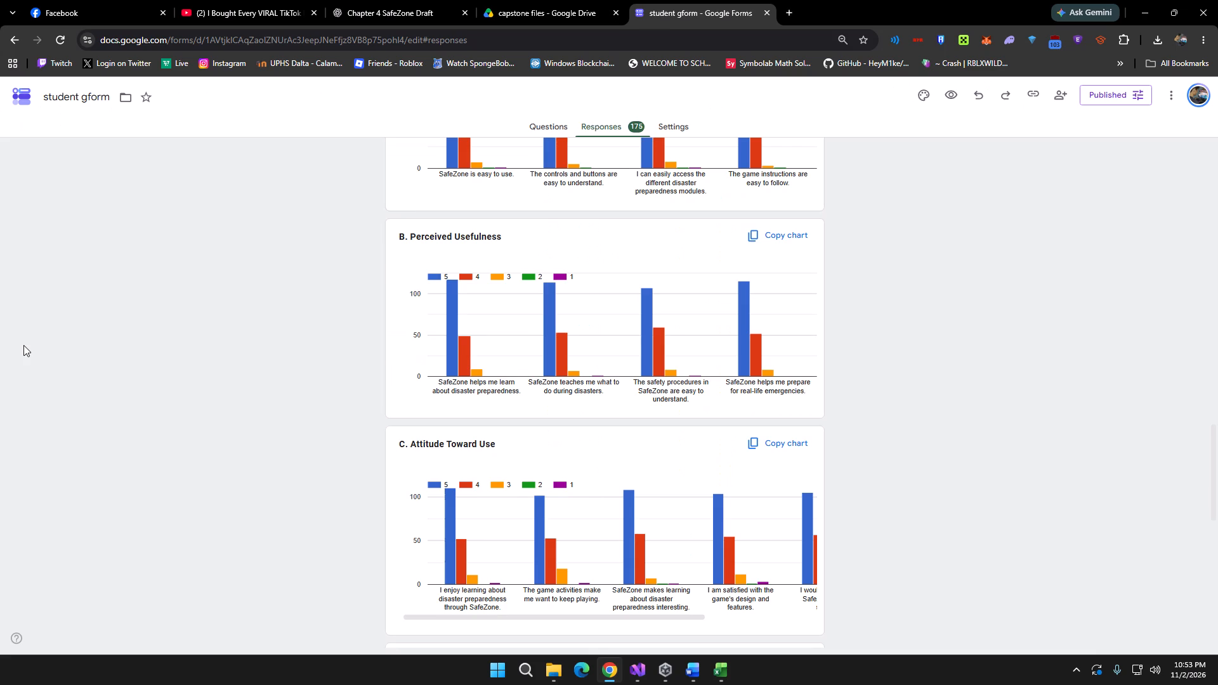
key("alt+Tab")
key("BackSpace")
left_click(261, 356)
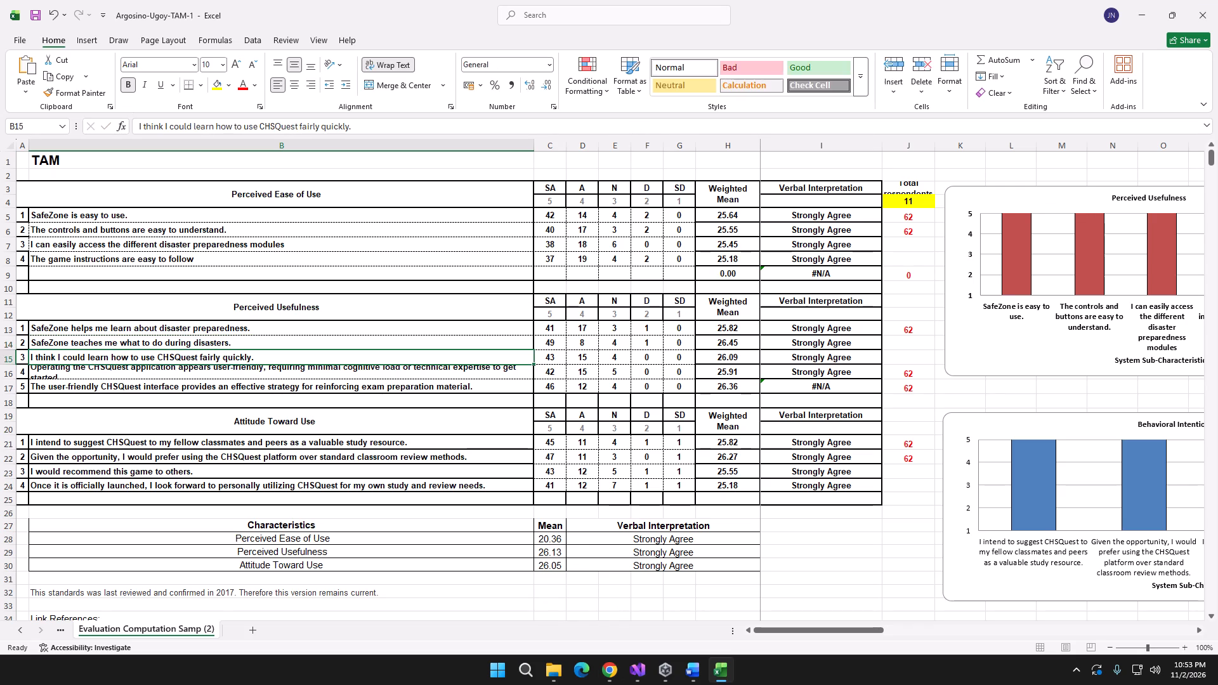
Replace Perceived Usefulness item 3 with the form's statement "The safety procedures in SafeZone are easy to understand.".
double_click(282, 359)
left_click_drag(353, 360, 32, 349)
key("alt+Tab")
key("alt+Tab")
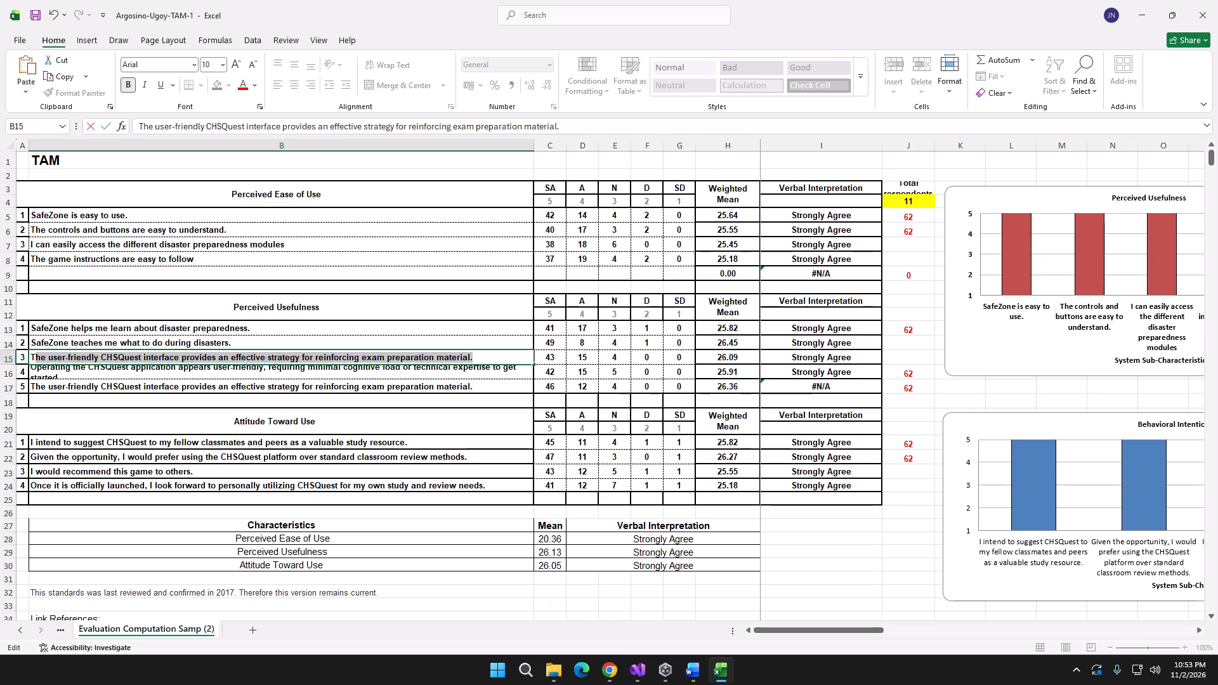
key("alt+Tab")
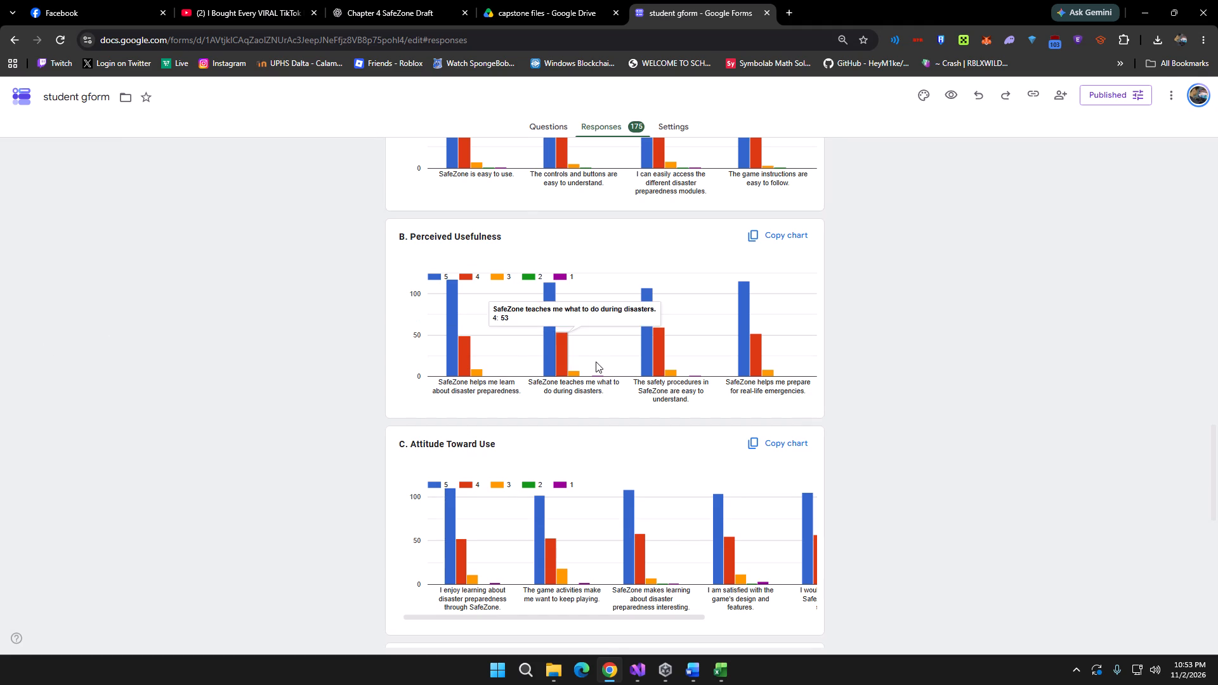
key("alt+Tab")
key("alt+Tab")
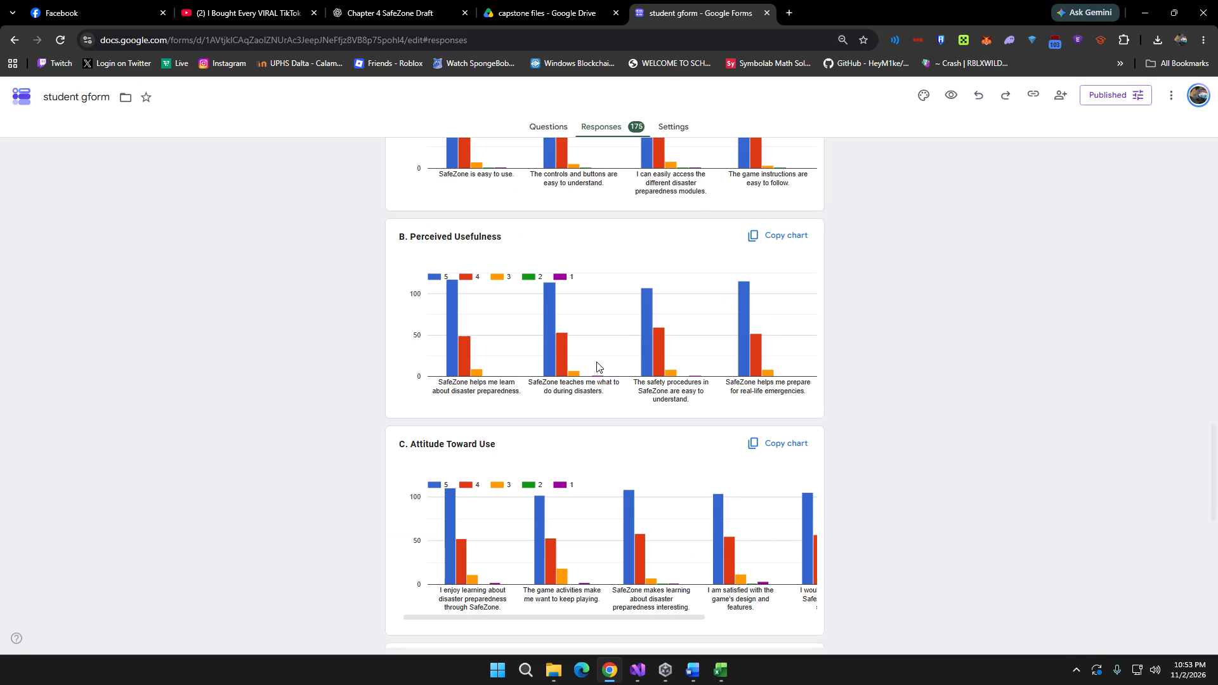
key("alt+Tab")
type("safety")
key("Tab")
key("alt+Tab")
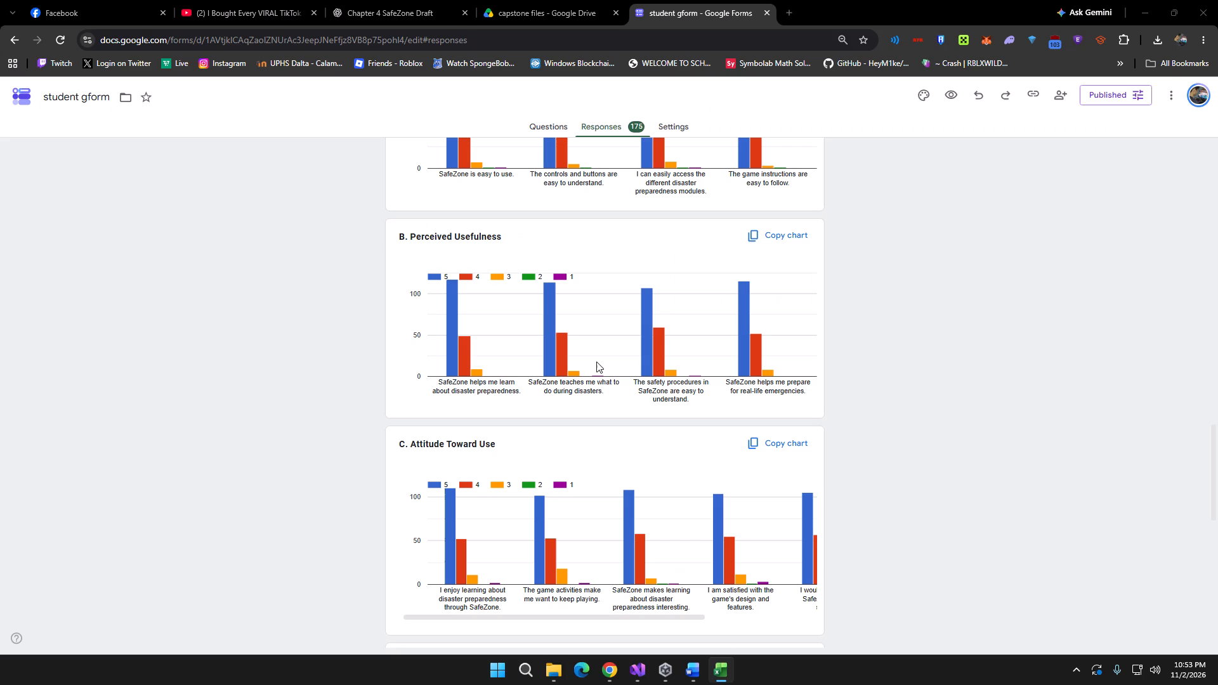
key("alt+Tab")
key("space")
type("proced")
key("BackSpace")
type("dures")
key("alt+Tab")
key("alt+Tab")
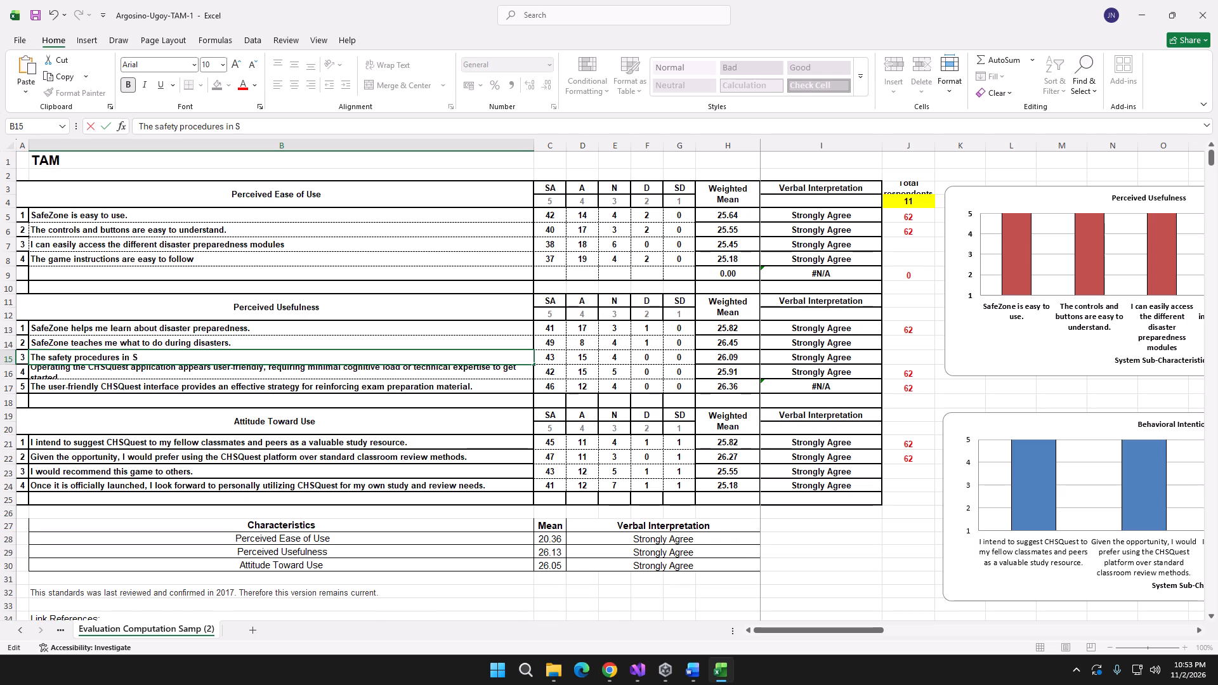
key("alt+Tab")
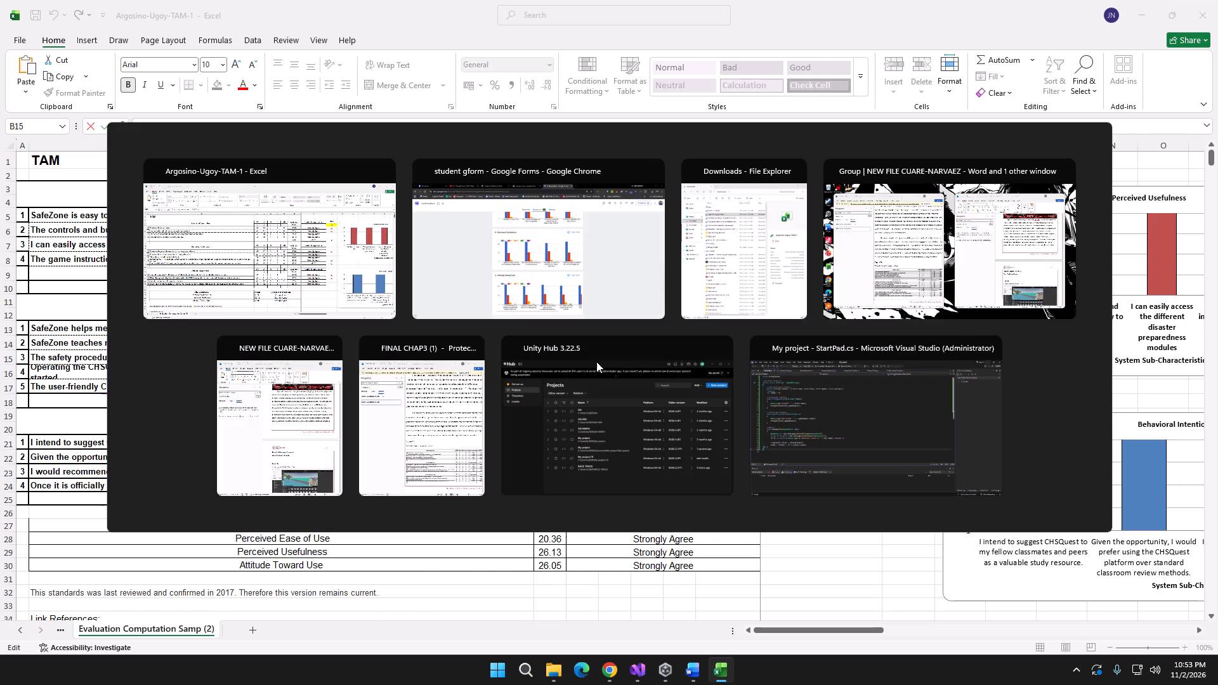
key("alt+Tab")
key("space")
type("are easy to")
key("space")
key("alt+Tab")
key("alt+Tab")
type("understand")
key("alt+Tab")
key("alt+Tab")
key("period")
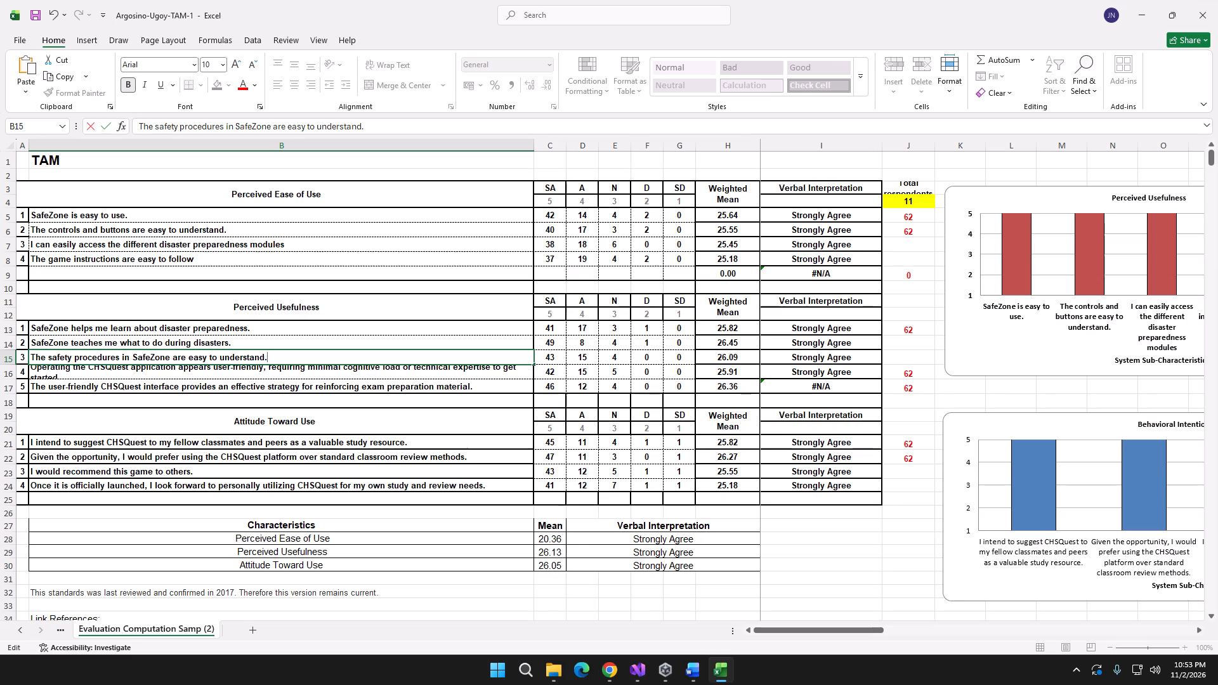
Replace Perceived Usefulness item 4 with the form's statement "SafeZone helps me prepare for real-life emergencies.".
left_click(363, 374)
double_click(362, 374)
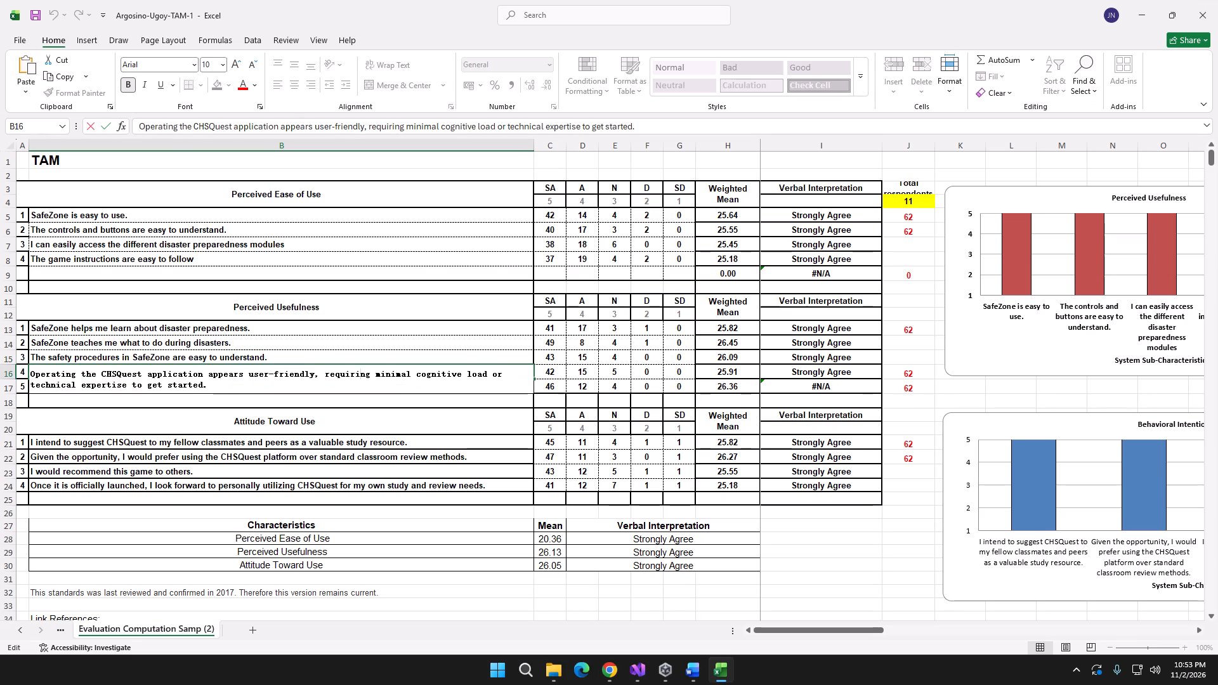
left_click_drag(235, 384, 29, 368)
key("alt+Tab")
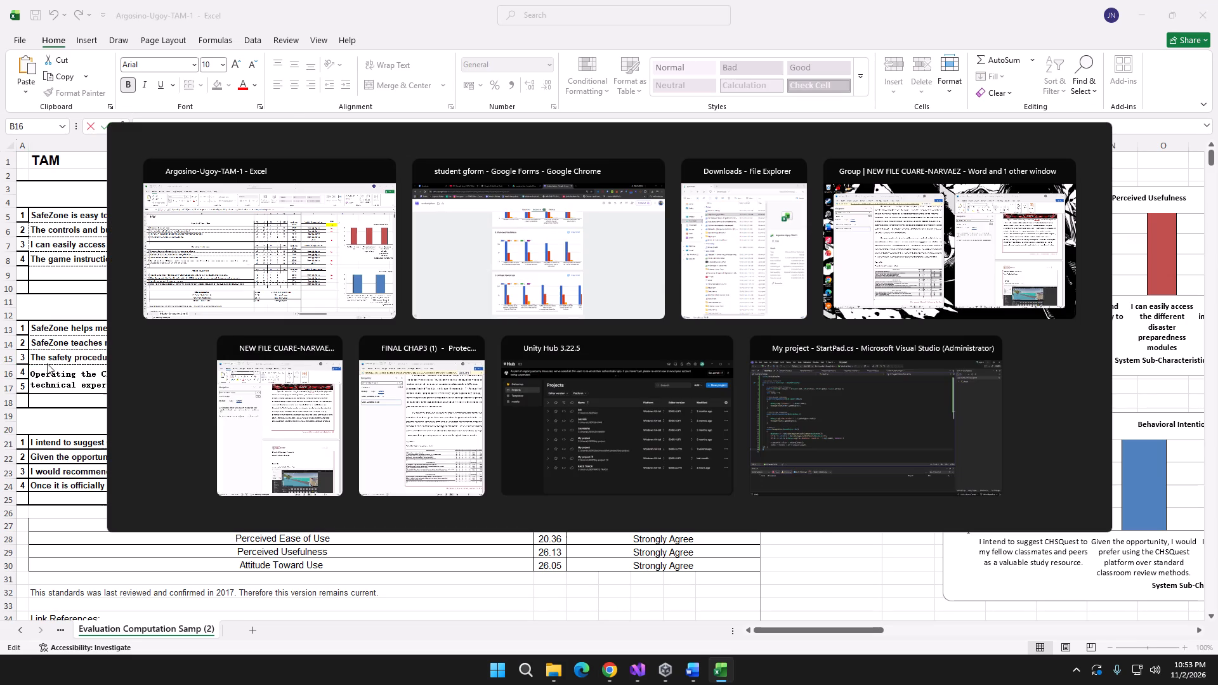
key("alt+Tab")
key("BackSpace")
key("s")
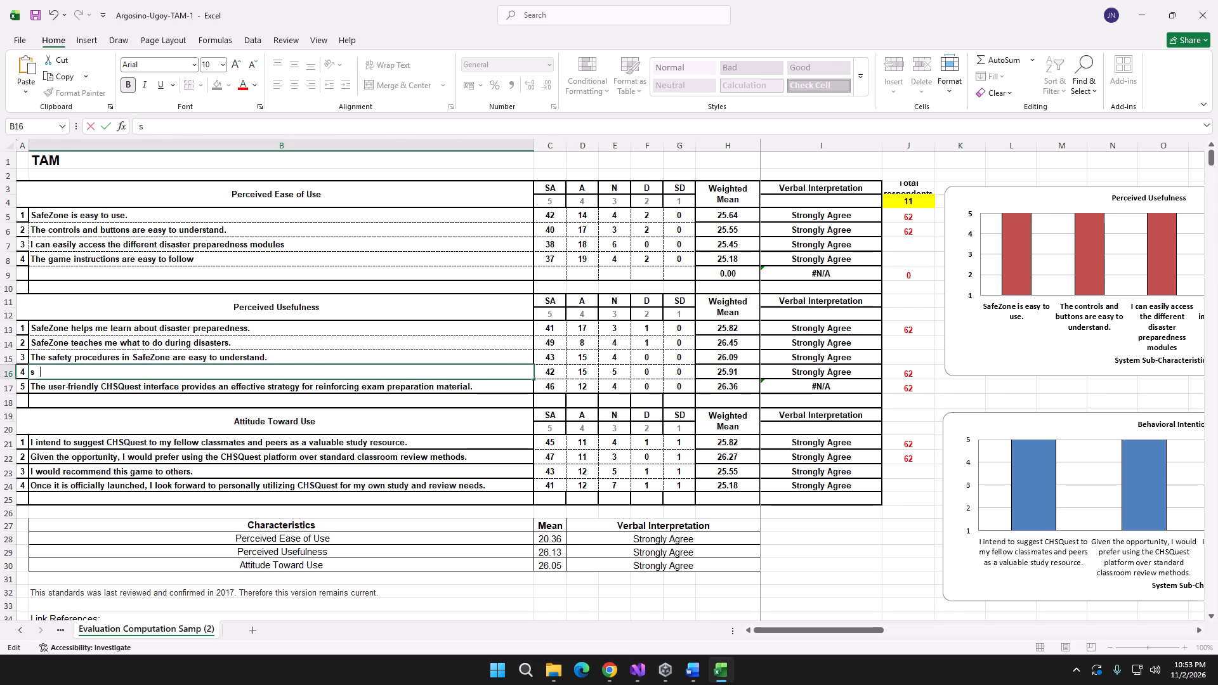
key("BackSpace")
key("BackSpace")
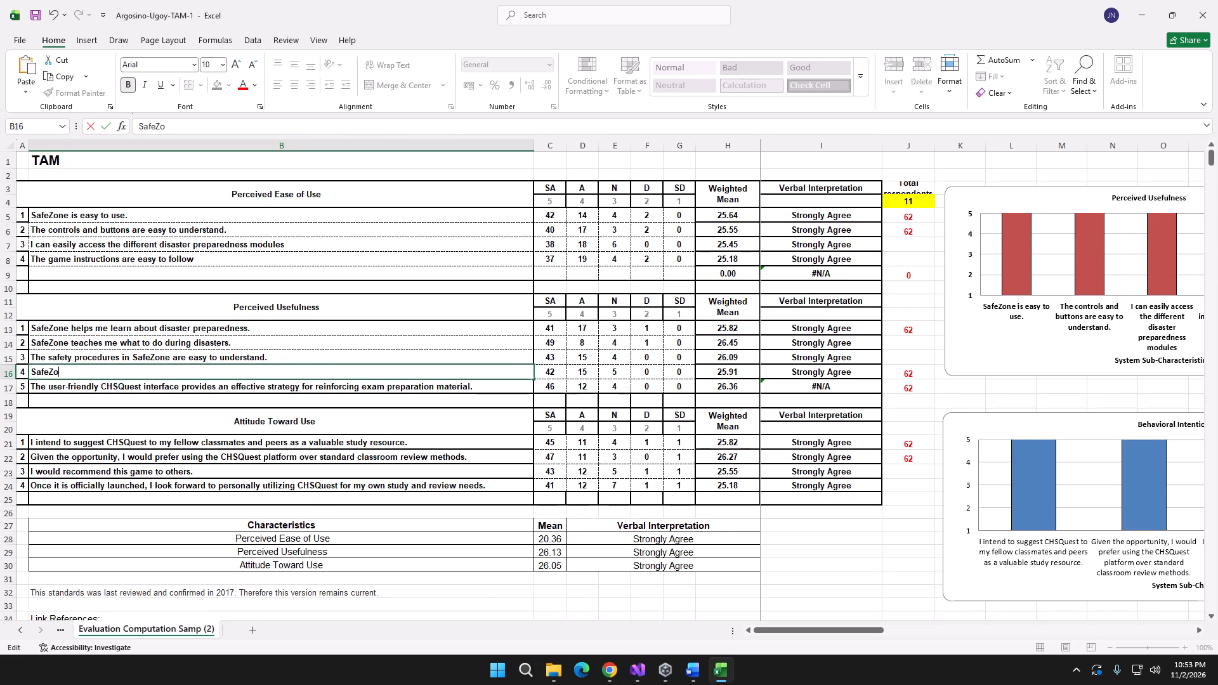
key("alt+Tab")
key("alt+Tab")
key("space")
type("helps me")
key("space")
key("alt+Tab")
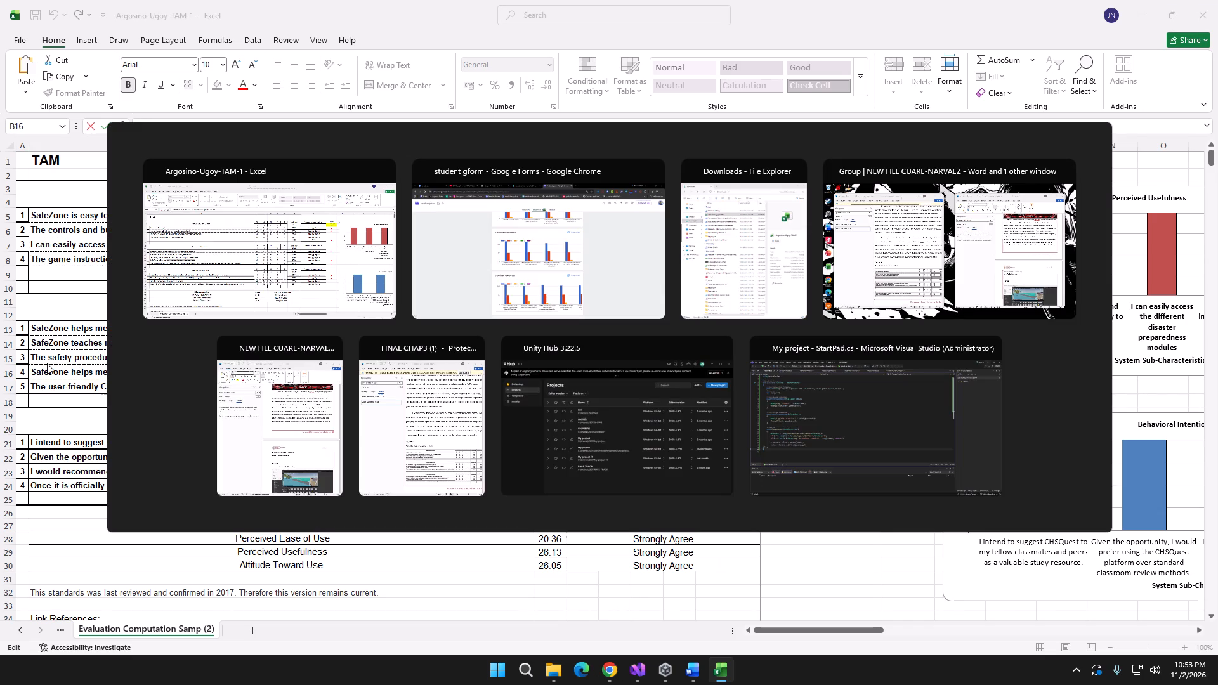
key("alt+Tab")
type("prepared")
key("alt+Tab")
key("alt+Tab")
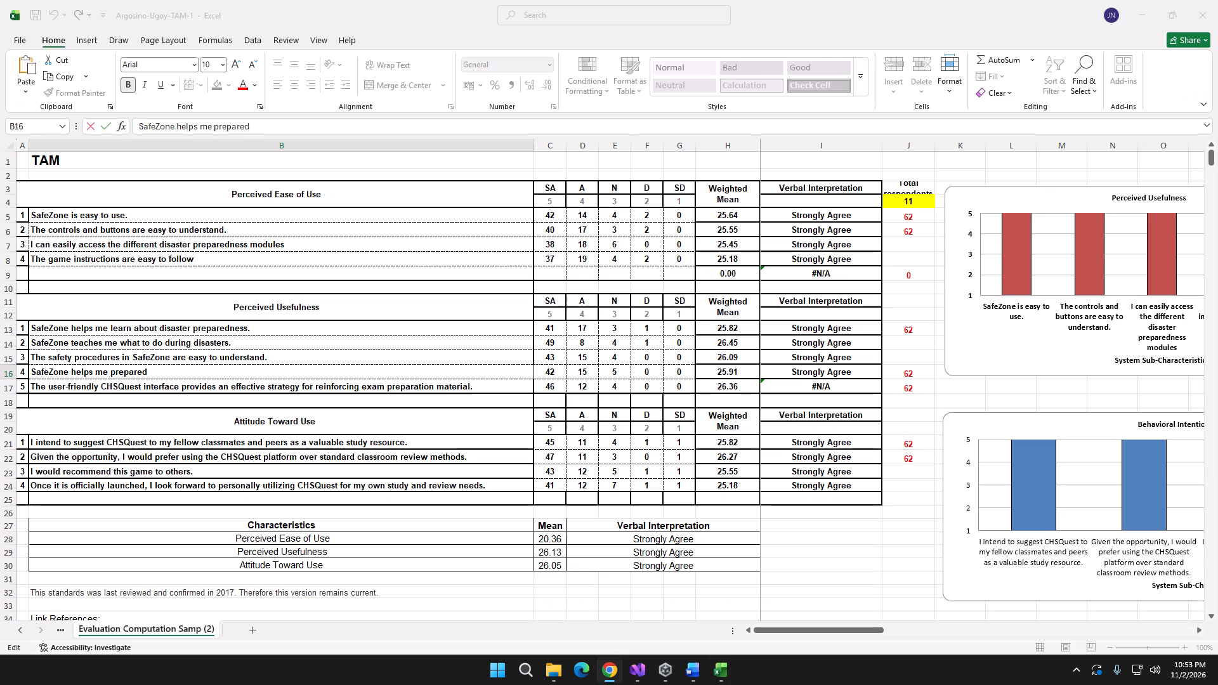
key("BackSpace")
key("space")
type("for life")
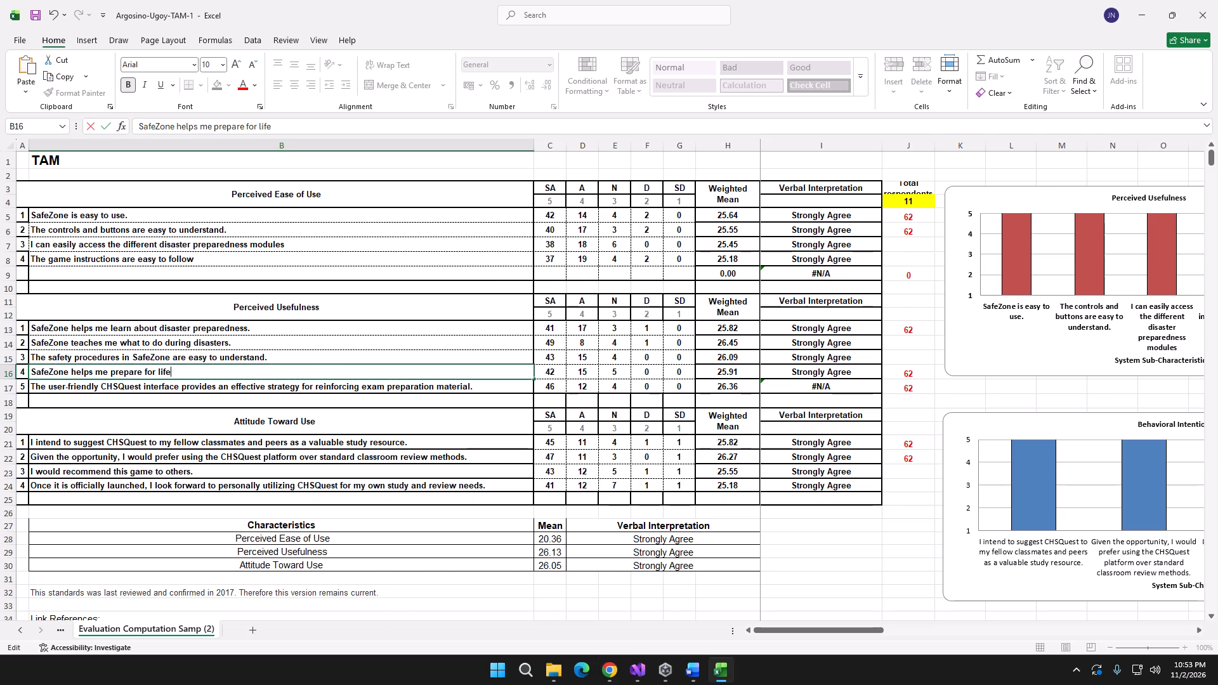
key("alt+Tab")
key("alt+Tab")
key("space")
type("r")
key("BackSpace")
key("BackSpace")
key("BackSpace")
key("BackSpace")
key("BackSpace")
key("BackSpace")
type("re")
key("alt+Tab")
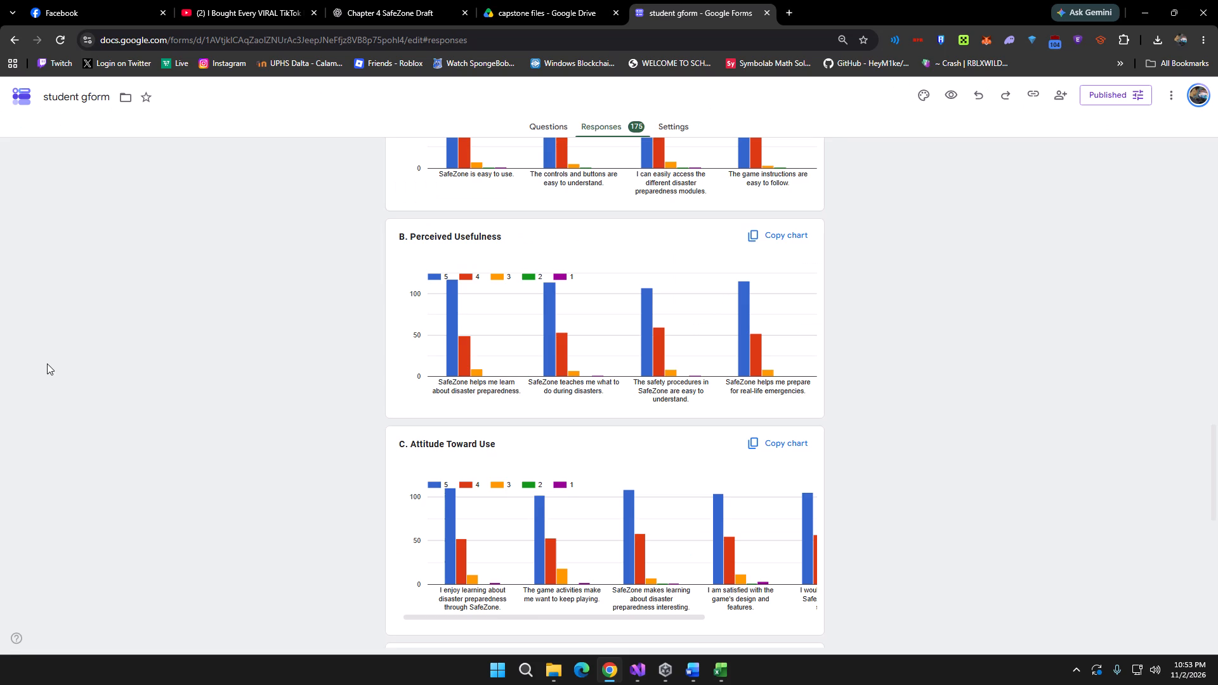
key("alt+Tab")
type("al-life")
key("alt+Tab")
key("alt+Tab")
key("space")
type("emergencies")
key("alt+Tab")
key("alt+Tab")
key("period")
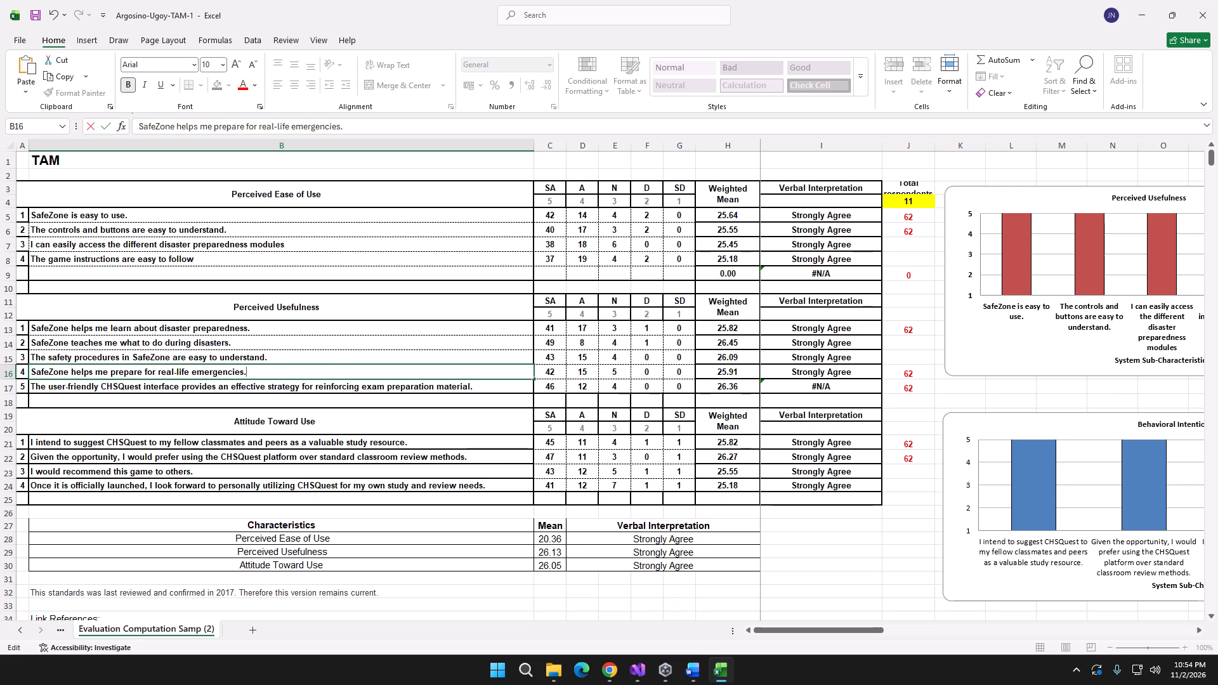
Clear the fifth Perceived Usefulness item's CHSQuest statement and its item number.
left_click(487, 389)
double_click(485, 389)
left_click_drag(168, 400, 78, 389)
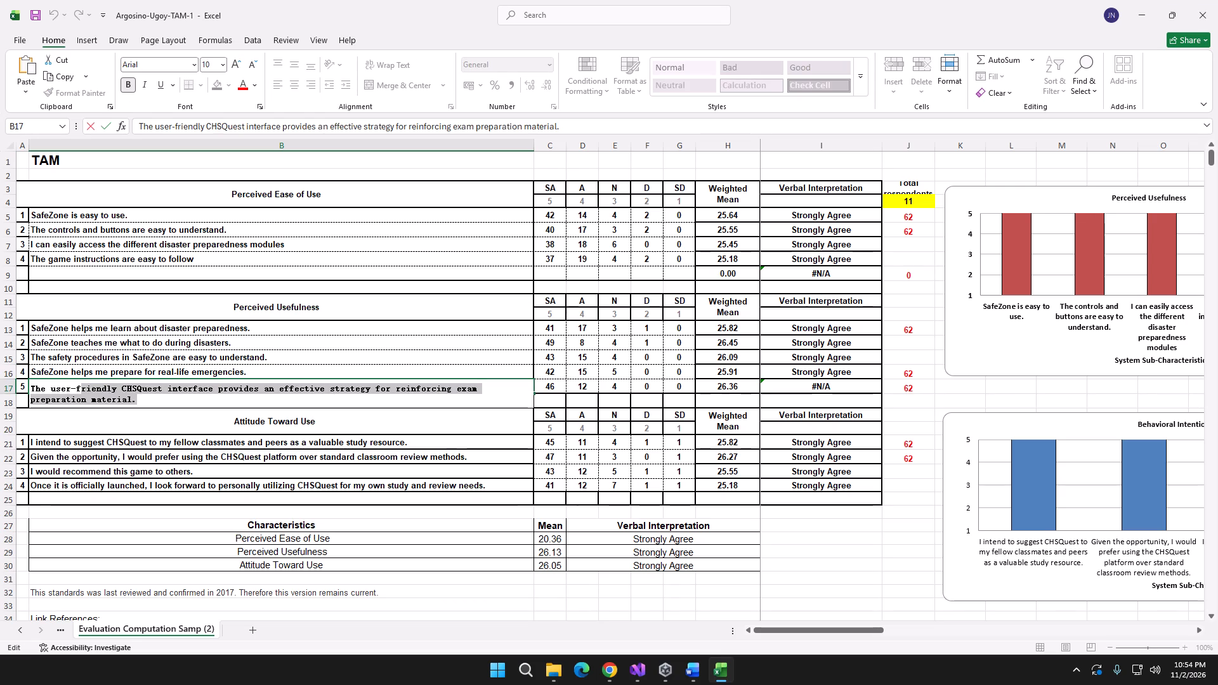
left_click_drag(78, 389, 31, 386)
key("BackSpace")
double_click(27, 387)
double_click(25, 387)
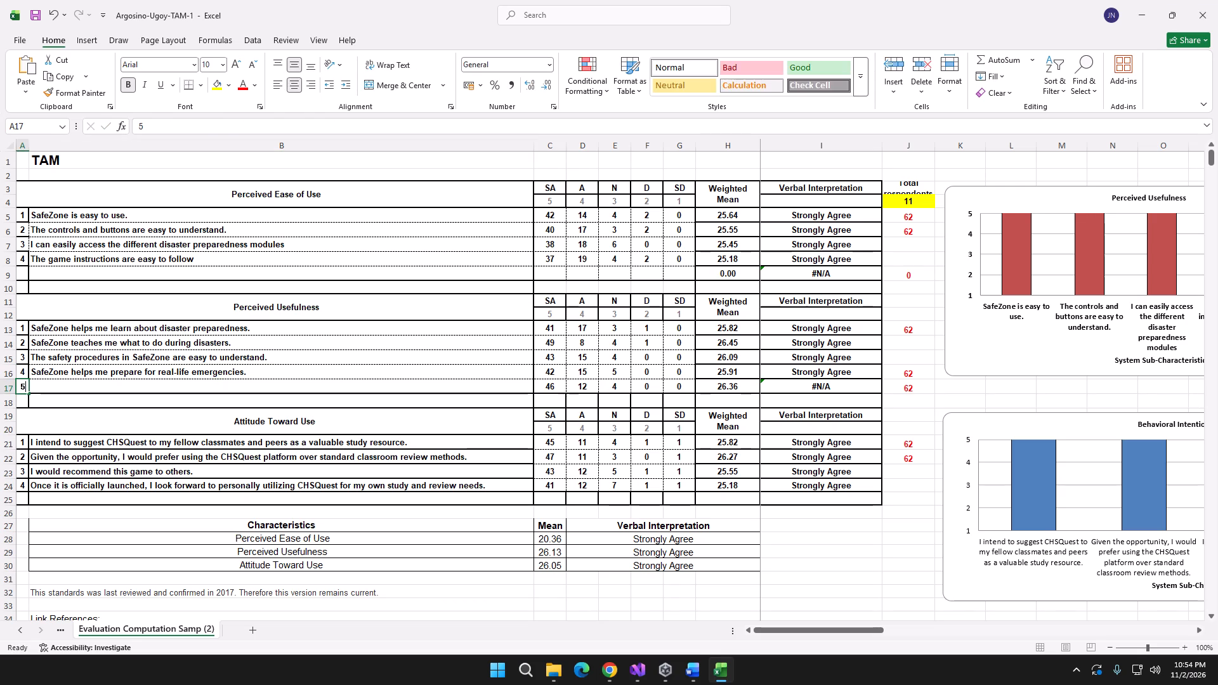
left_click_drag(25, 387, 18, 386)
key("BackSpace")
Clear the SA, A, N, D and SD response counts in the emptied fifth row of Perceived Usefulness.
double_click(561, 388)
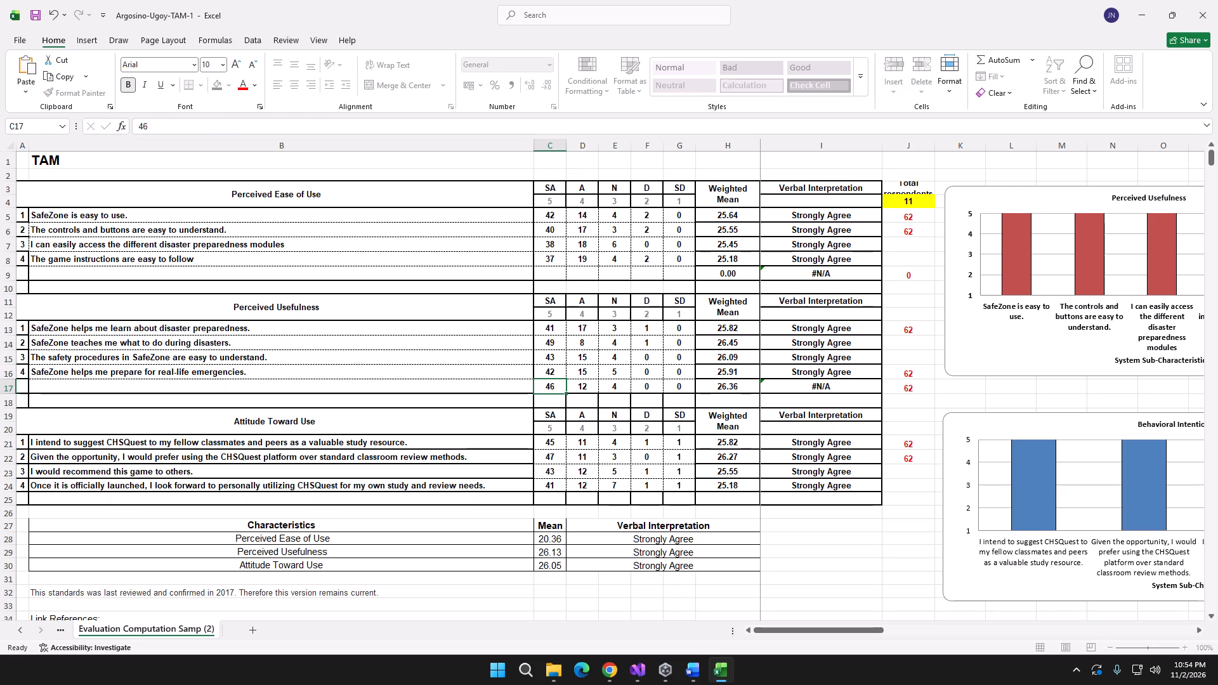
left_click_drag(559, 388, 535, 389)
key("BackSpace")
double_click(588, 388)
left_click_drag(589, 388, 563, 385)
key("BackSpace")
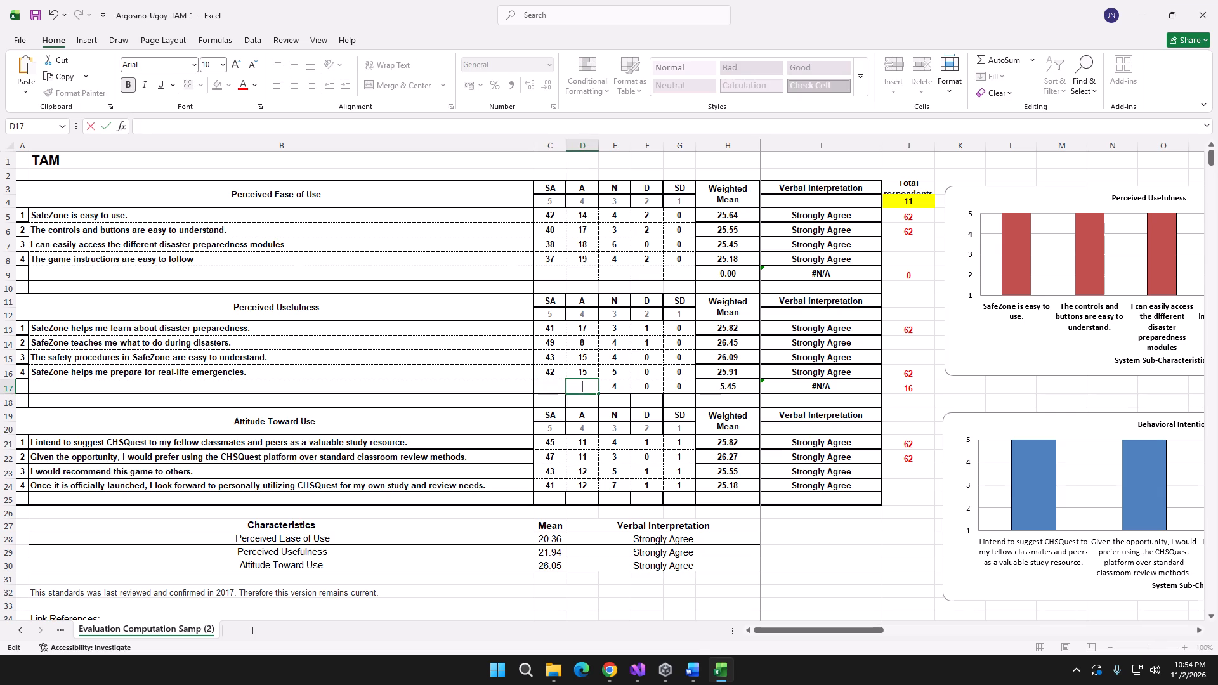
double_click(613, 388)
left_click_drag(622, 388, 591, 384)
key("BackSpace")
double_click(658, 388)
left_click_drag(657, 388, 638, 387)
key("BackSpace")
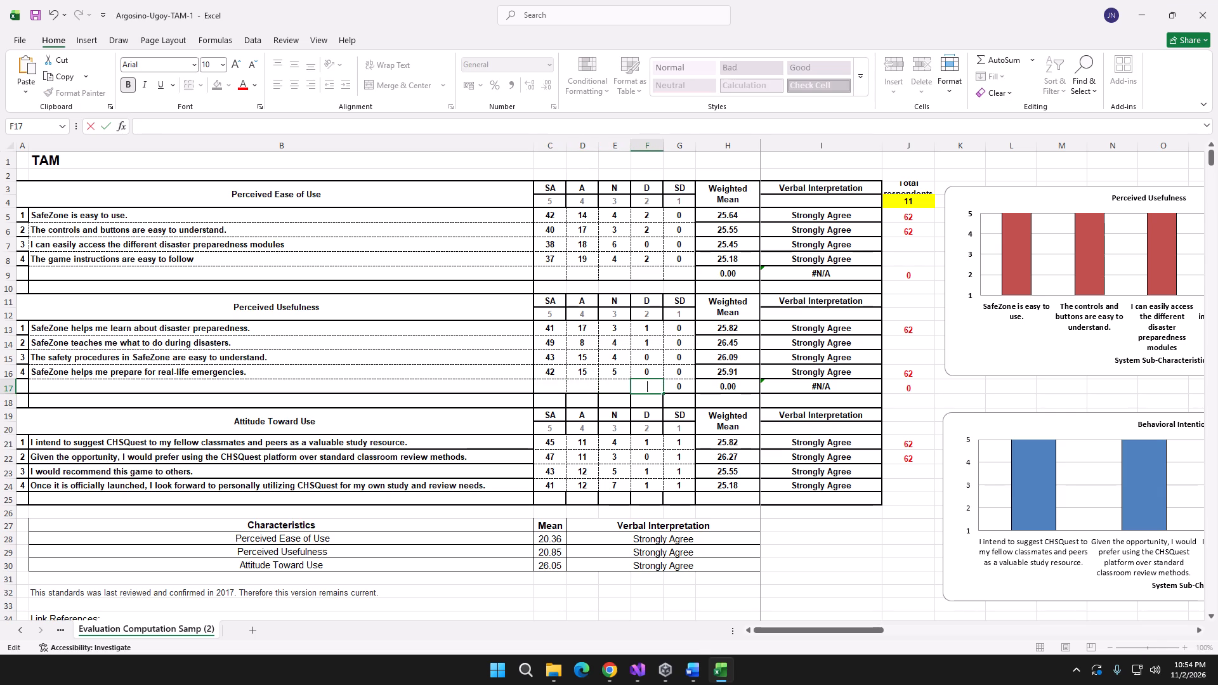
double_click(688, 388)
left_click_drag(684, 388, 666, 388)
key("BackSpace")
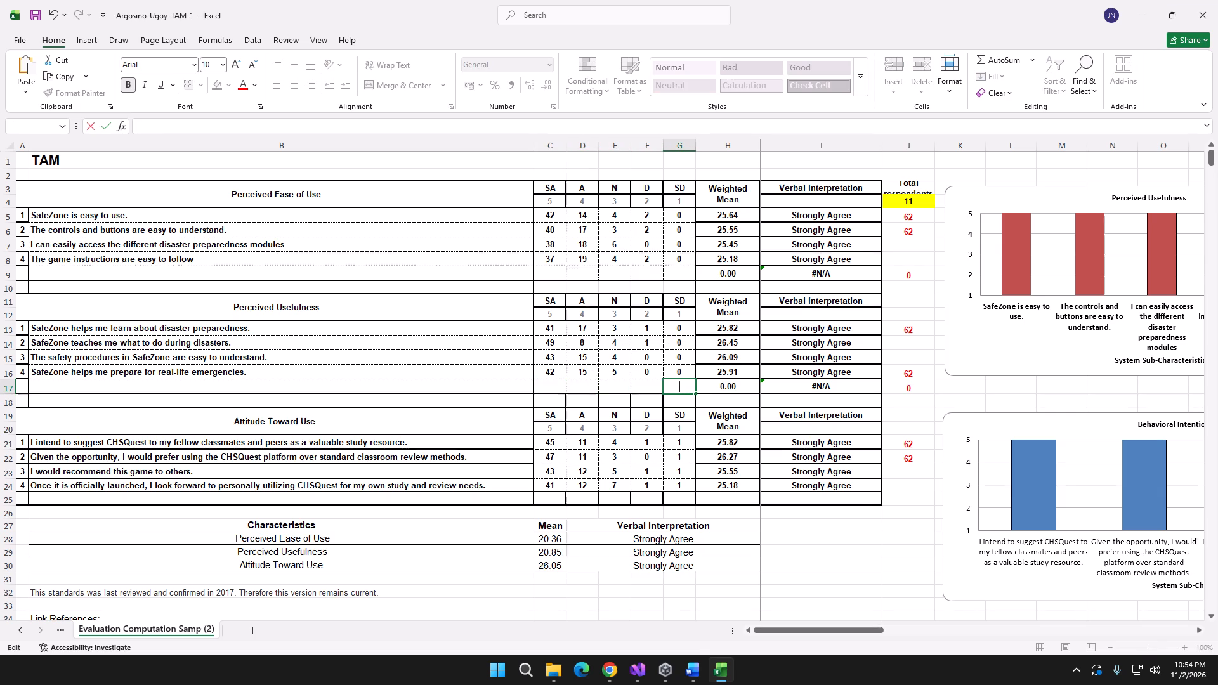
Replace Attitude Toward Use item 1 with the form's statement "I enjoy learning about disaster preparedness through SafeZone.".
left_click(274, 445)
key("alt+Tab")
scroll(499, 410, "down", 4)
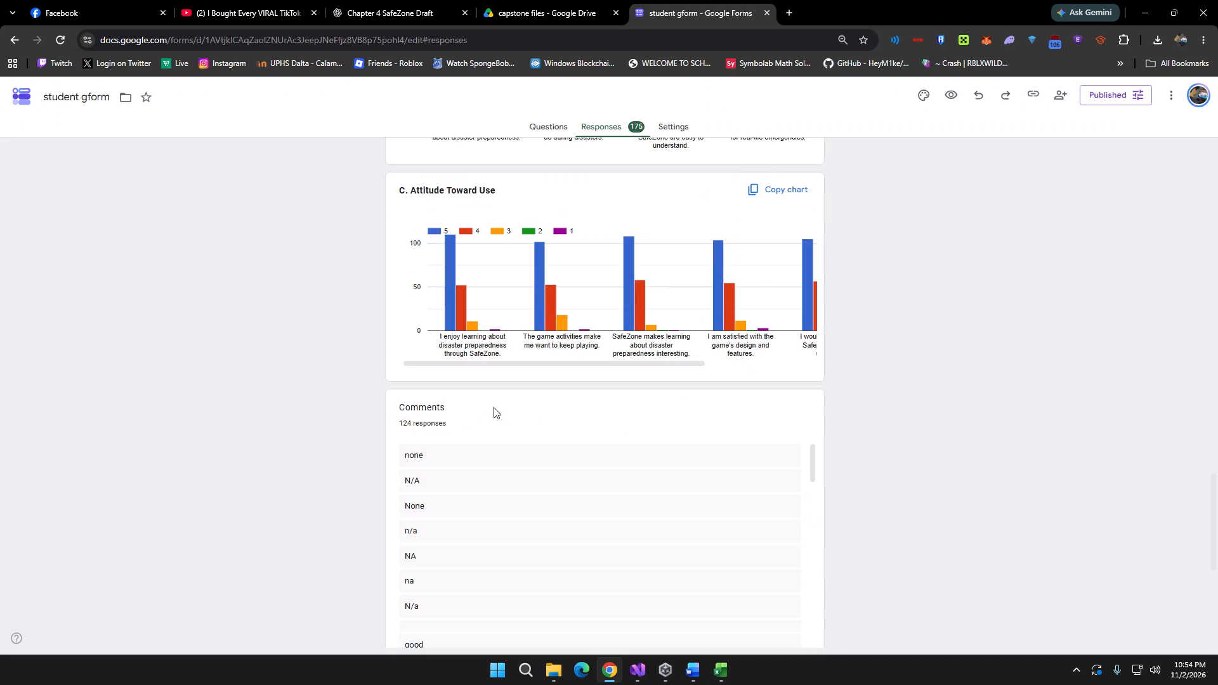
key("alt+Tab")
double_click(444, 441)
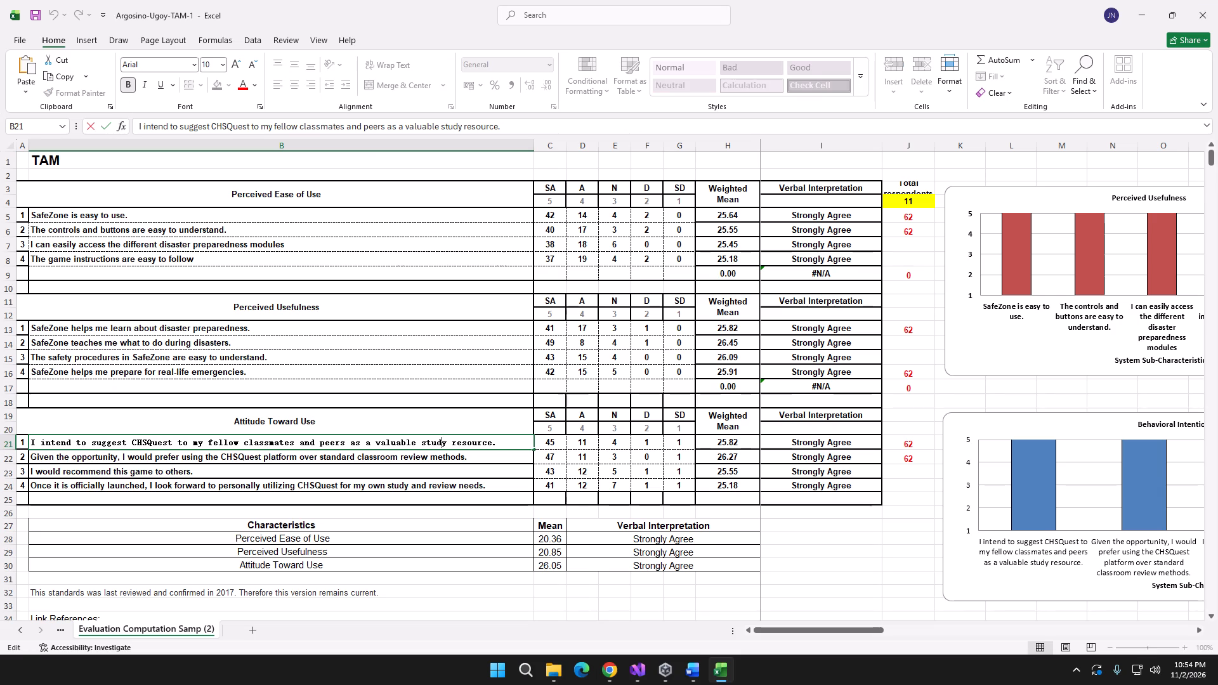
left_click_drag(509, 443, 36, 445)
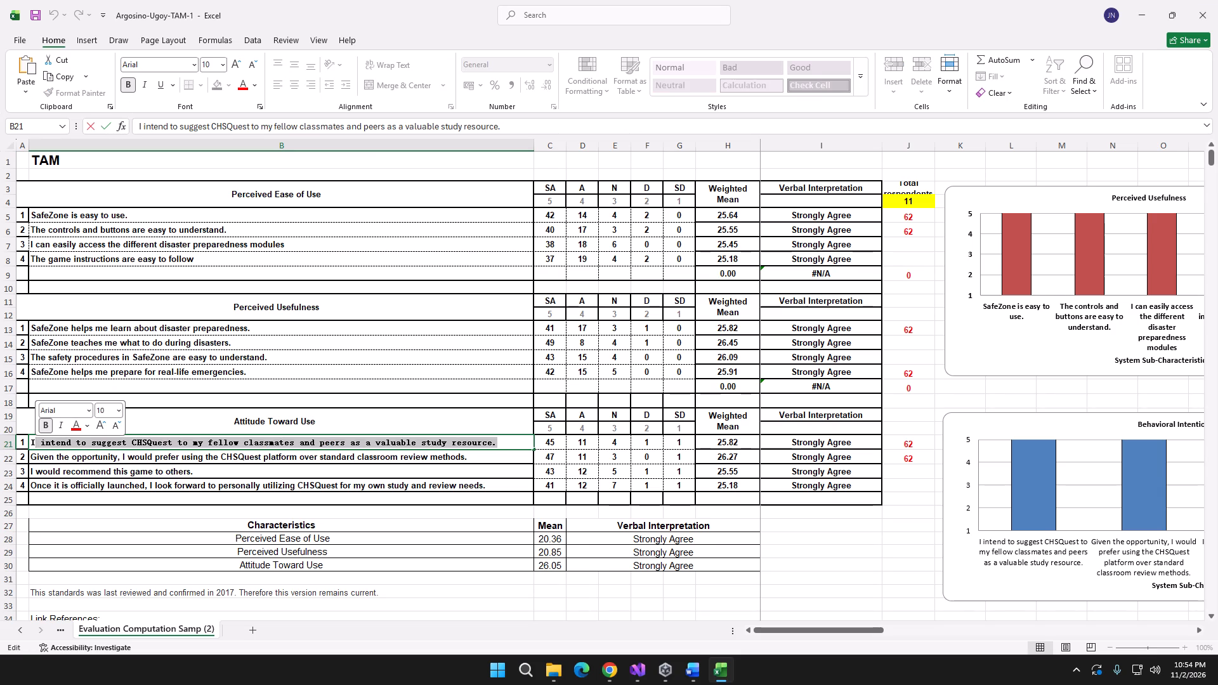
key("BackSpace")
key("space")
type("enhoy")
key("BackSpace")
key("BackSpace")
key("BackSpace")
type("jou")
key("BackSpace")
key("y")
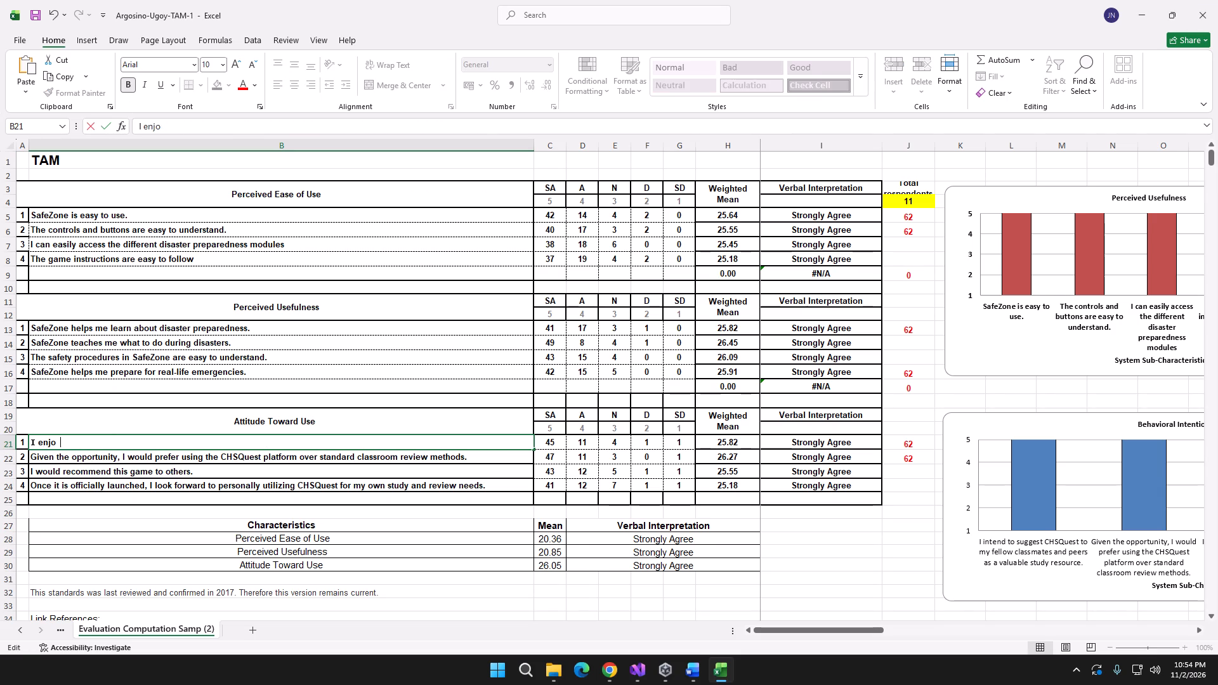
key("alt+Tab")
key("alt+Tab")
key("space")
type("learning")
key("space")
key("alt+Tab")
key("alt+Tab")
type("bao")
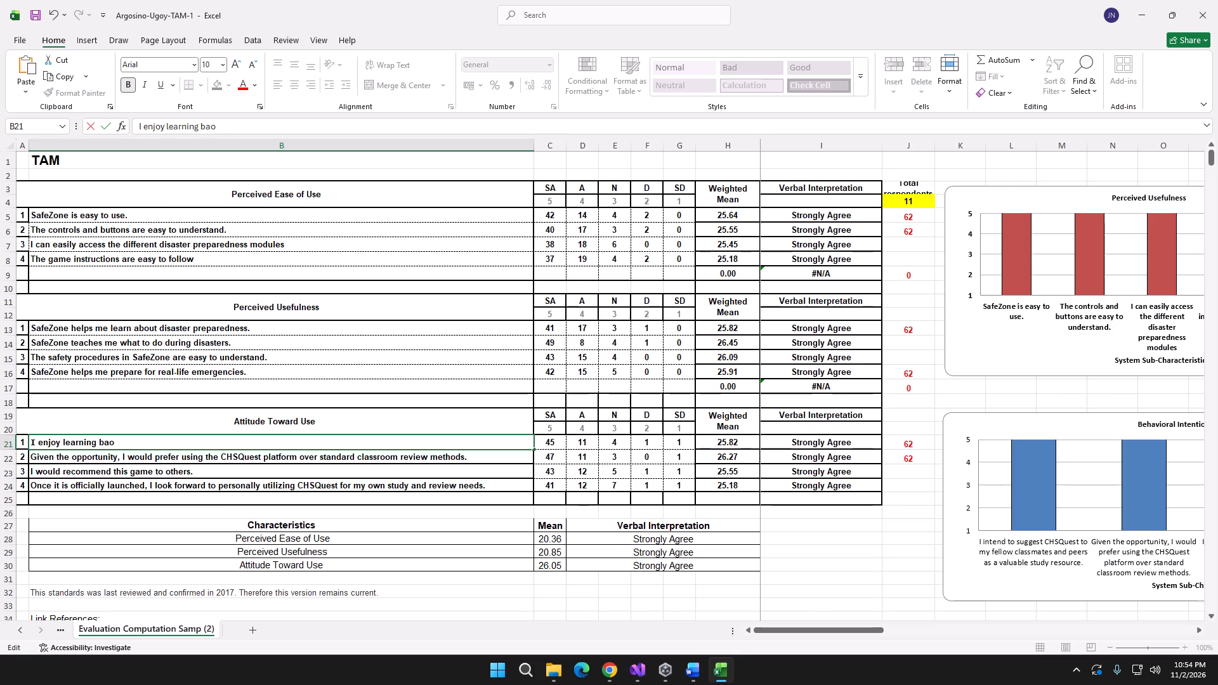
key("BackSpace")
key("BackSpace")
type("abo")
key("BackSpace")
key("BackSpace")
key("BackSpace")
key("BackSpace")
type("about disasater")
key("space")
key("BackSpace")
key("BackSpace")
key("BackSpace")
key("BackSpace")
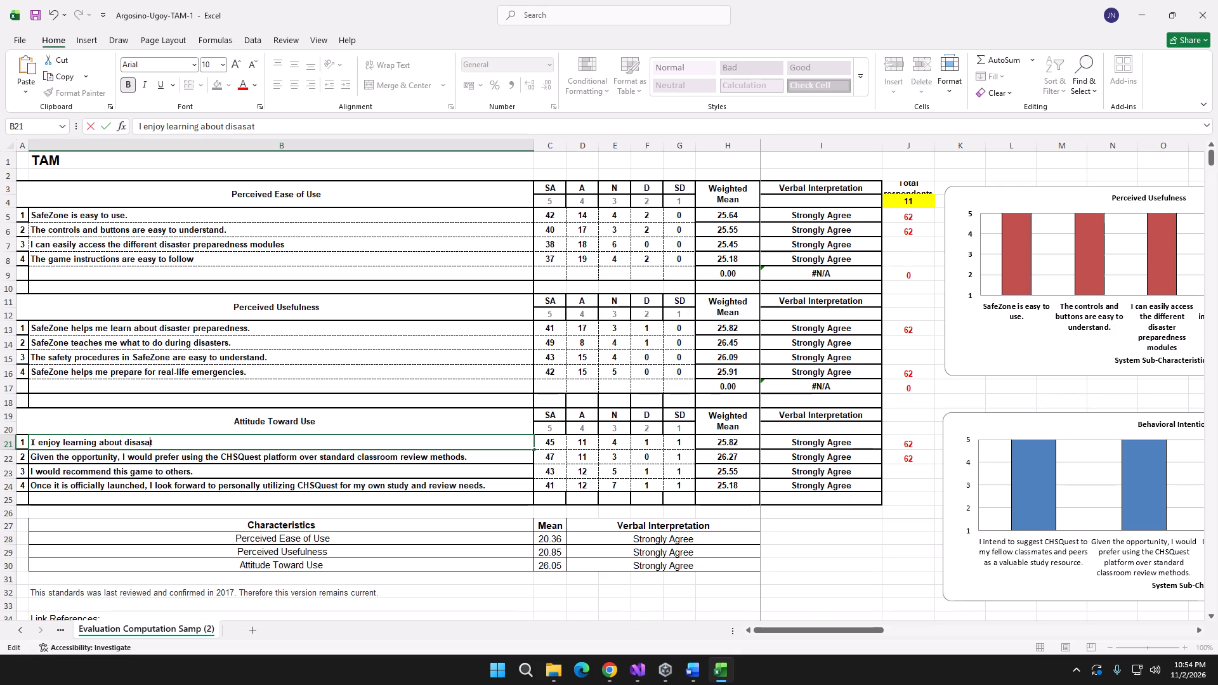
key("BackSpace")
type("ter preparedness")
key("alt+Tab")
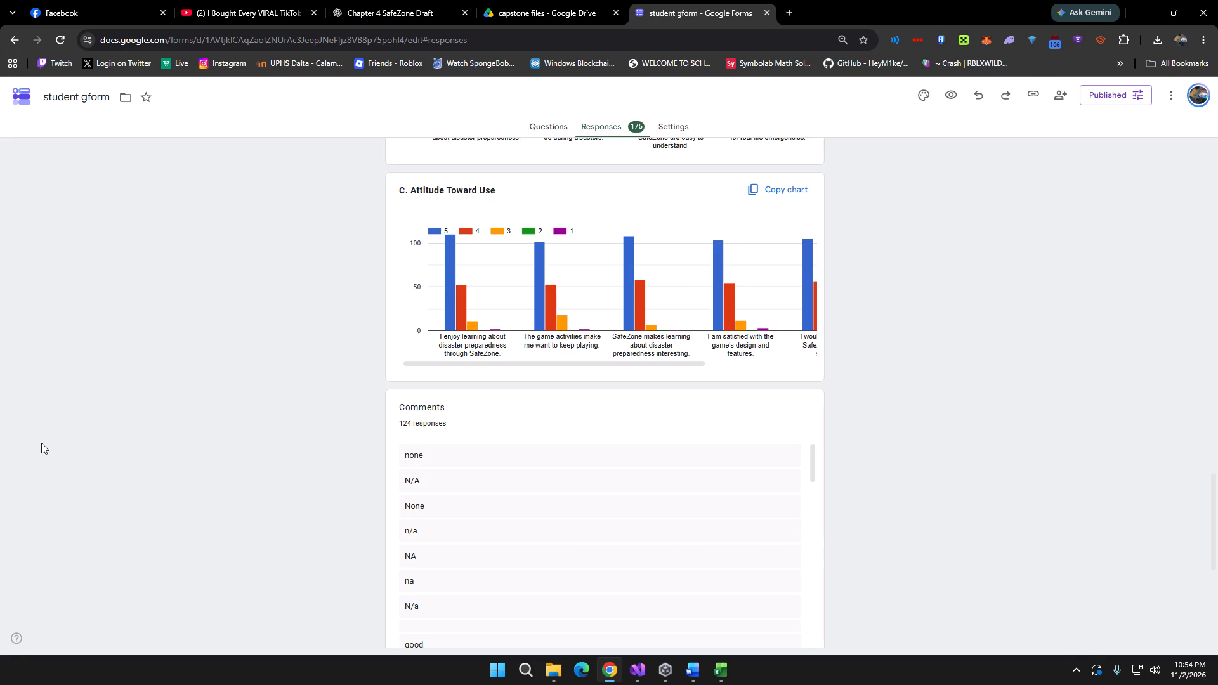
key("alt+Tab")
key("space")
type("through")
key("alt+Tab")
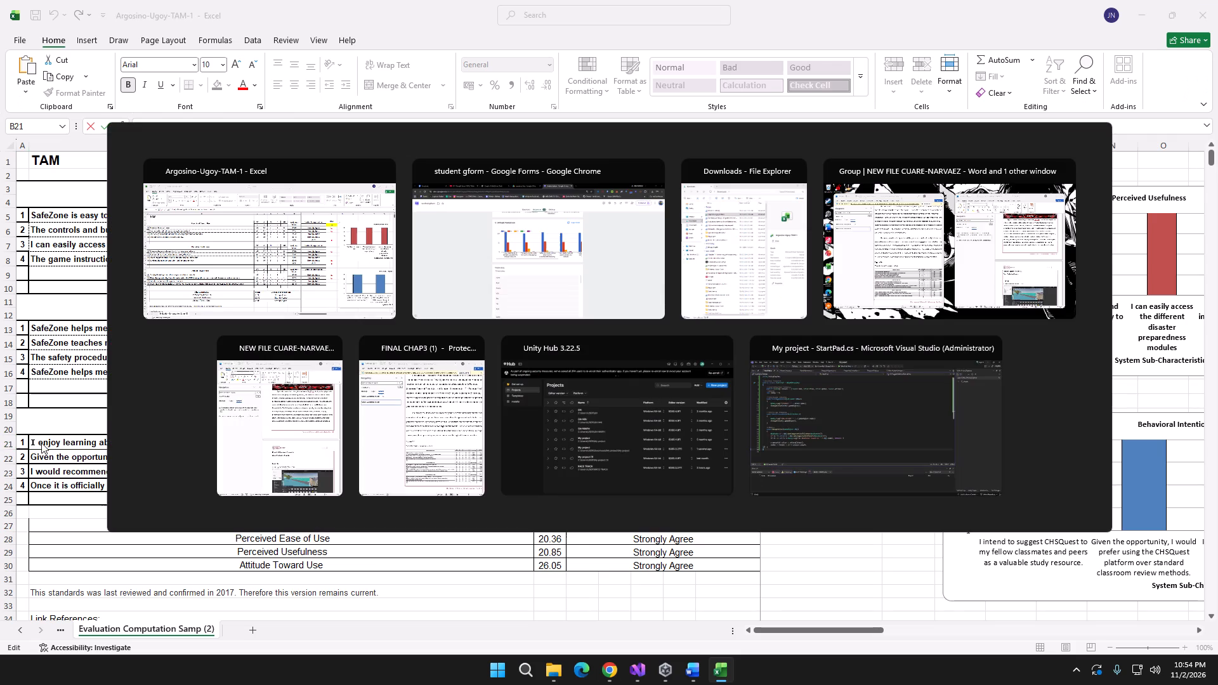
key("alt+Tab")
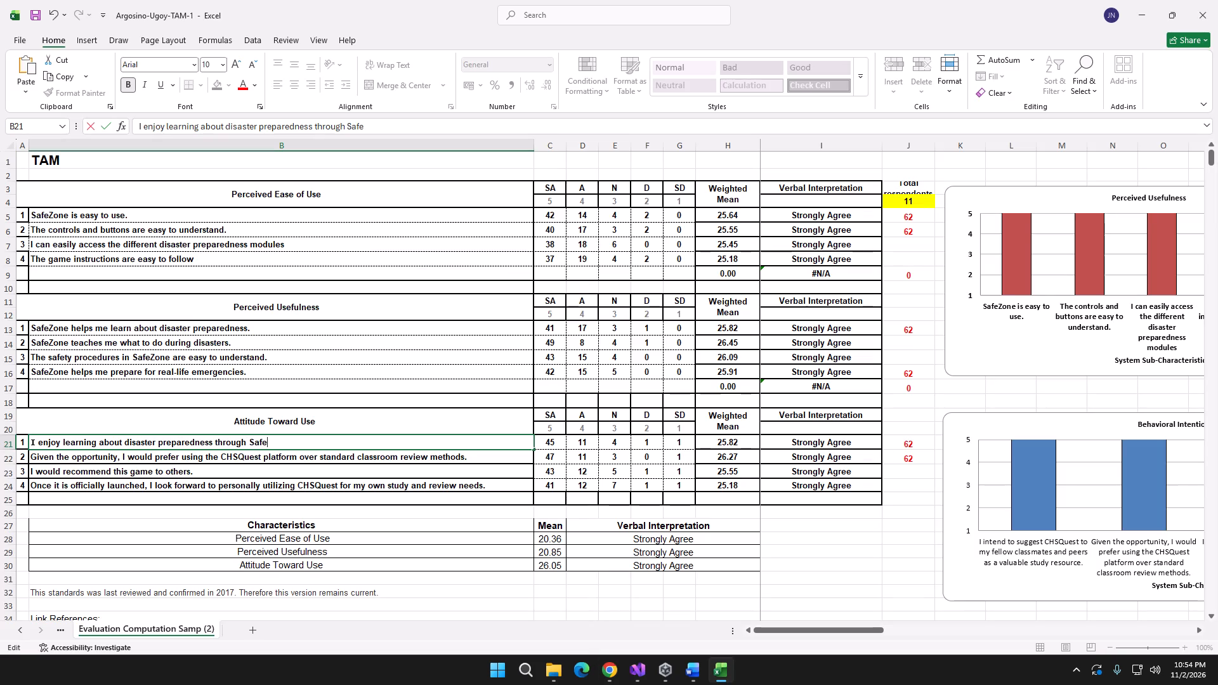
key("period")
Replace Attitude Toward Use item 2 with the form's statement "The game activities make me want to keep playing".
double_click(490, 461)
left_click_drag(471, 468, 27, 436)
key("alt+Tab")
key("alt+Tab")
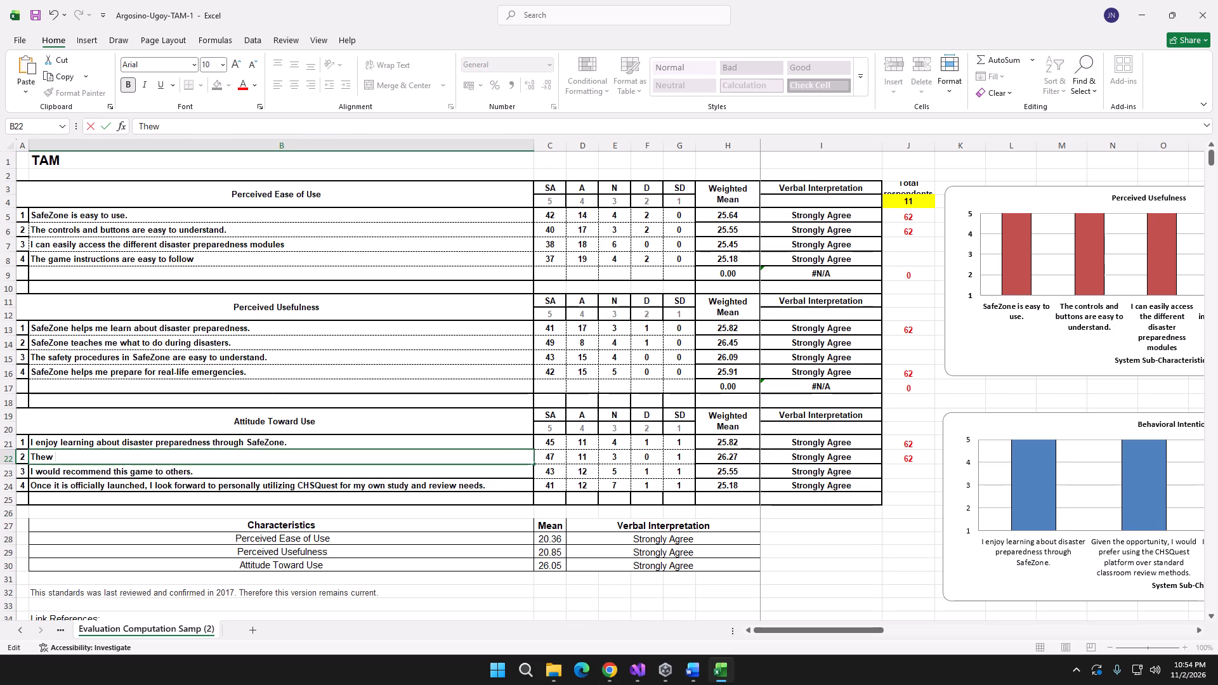
key("BackSpace")
key("alt+Tab")
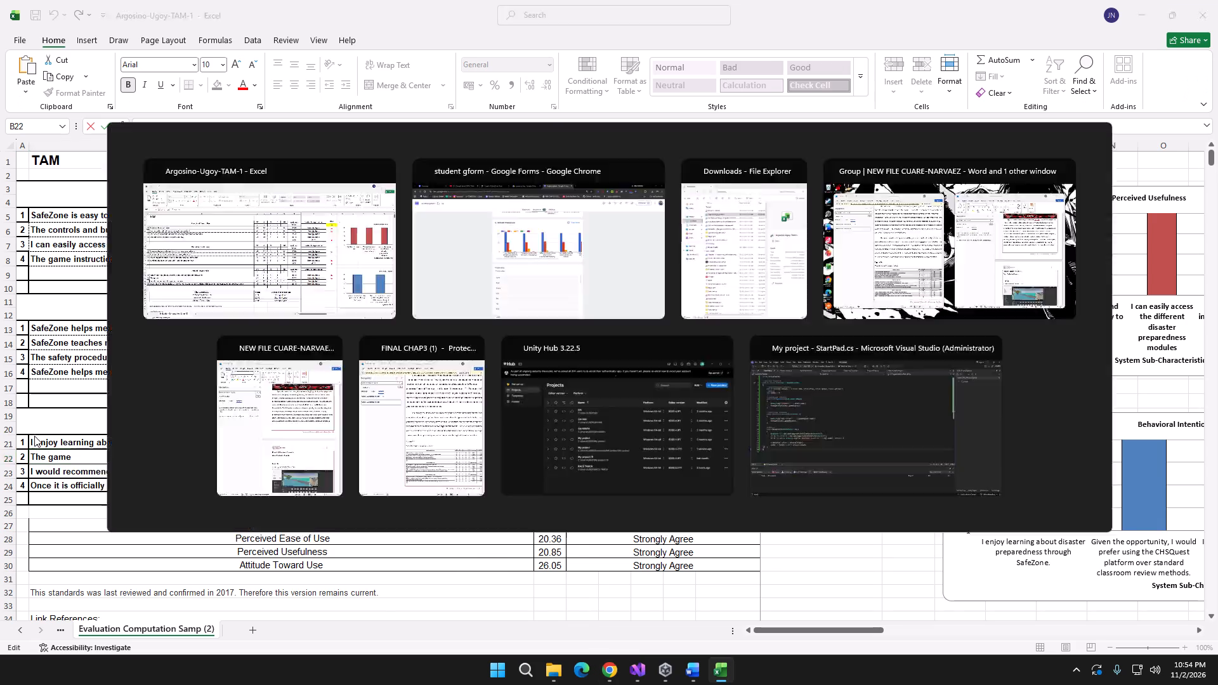
key("alt+Tab")
key("space")
type("activite")
key("BackSpace")
type("ei")
key("BackSpace")
key("BackSpace")
type("ies")
key("alt+Tab")
key("alt+Tab")
key("space")
type("make")
key("space")
key("alt+Tab")
key("alt+Tab")
key("space")
type("m")
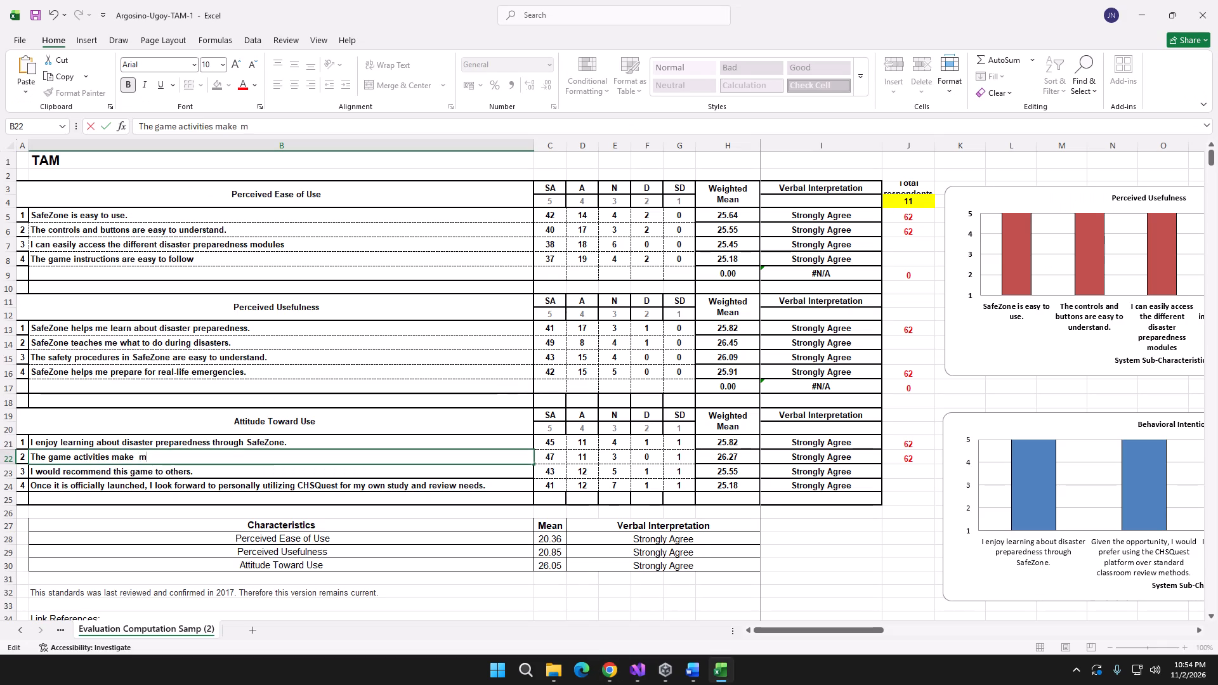
key("BackSpace")
key("BackSpace")
type("me want")
key("alt+Tab")
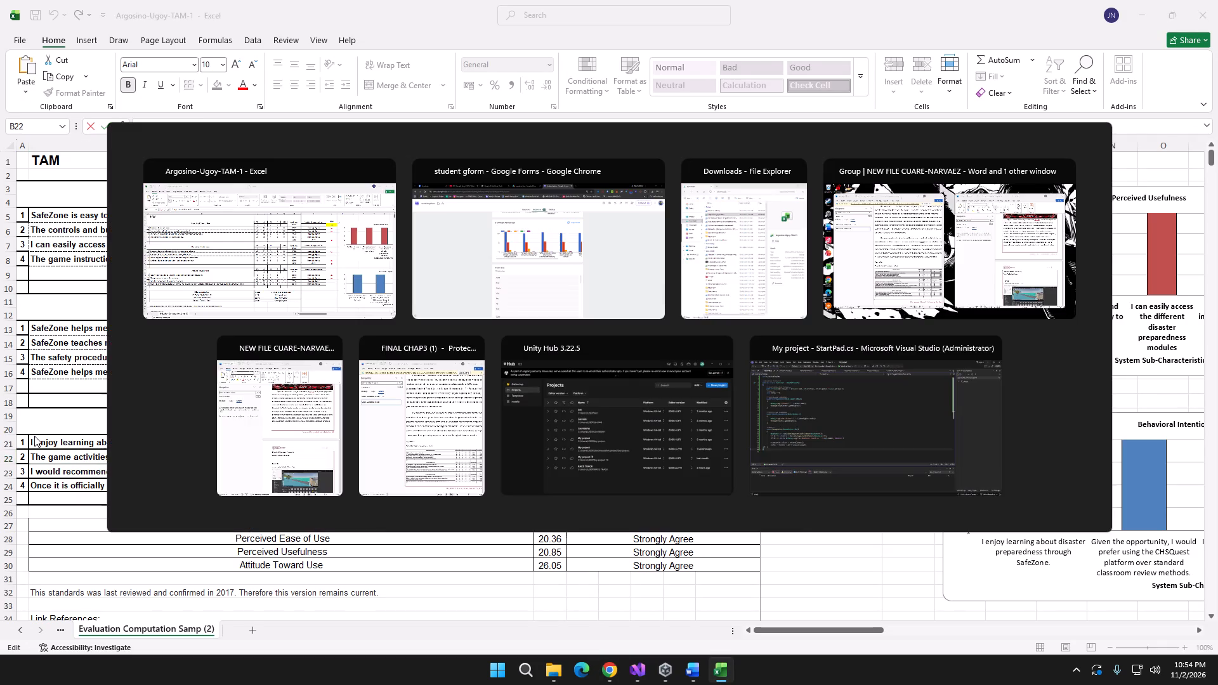
key("alt+Tab")
key("space")
type("to keep playing")
key("alt+Tab")
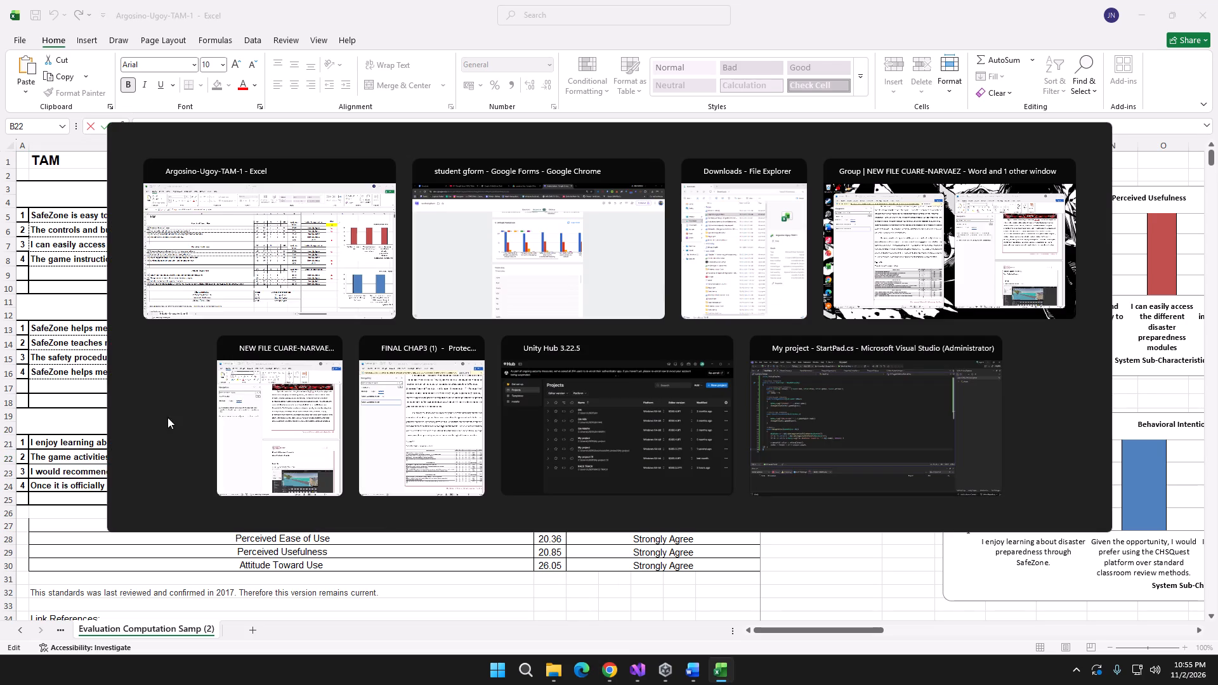
key("alt+Tab")
Replace Attitude Toward Use item 3 with the form's statement "SafeZone makes learning about disaster preparedness interesting.".
double_click(205, 471)
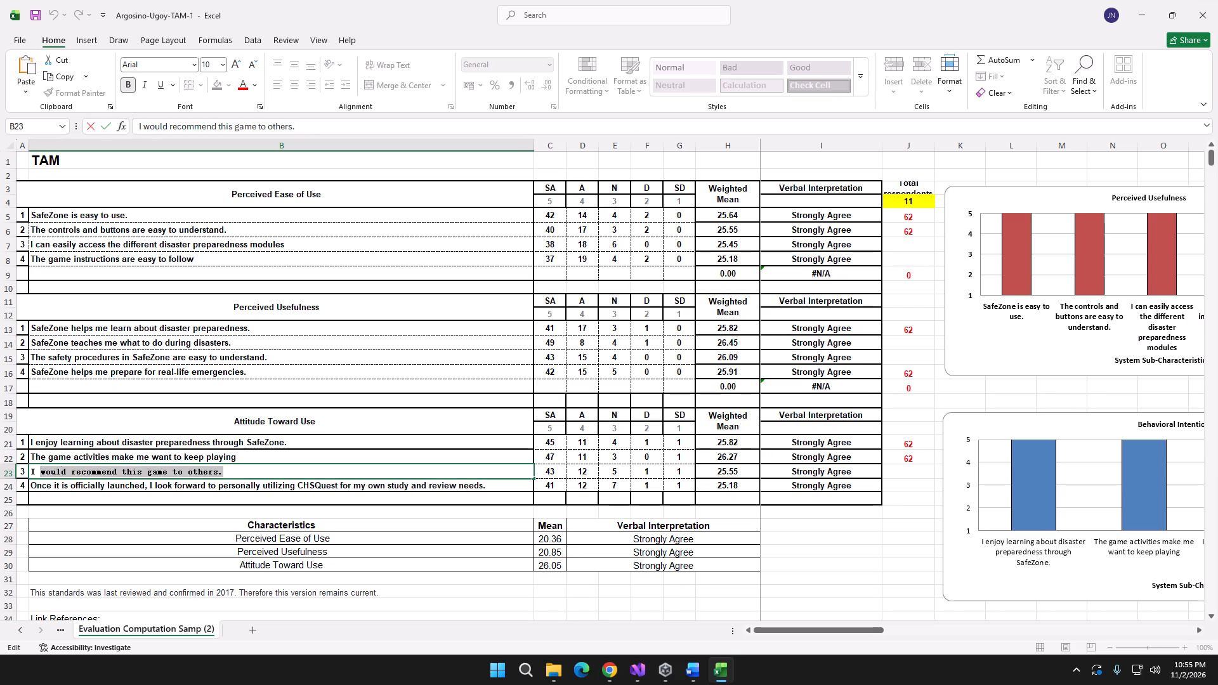
type("afe")
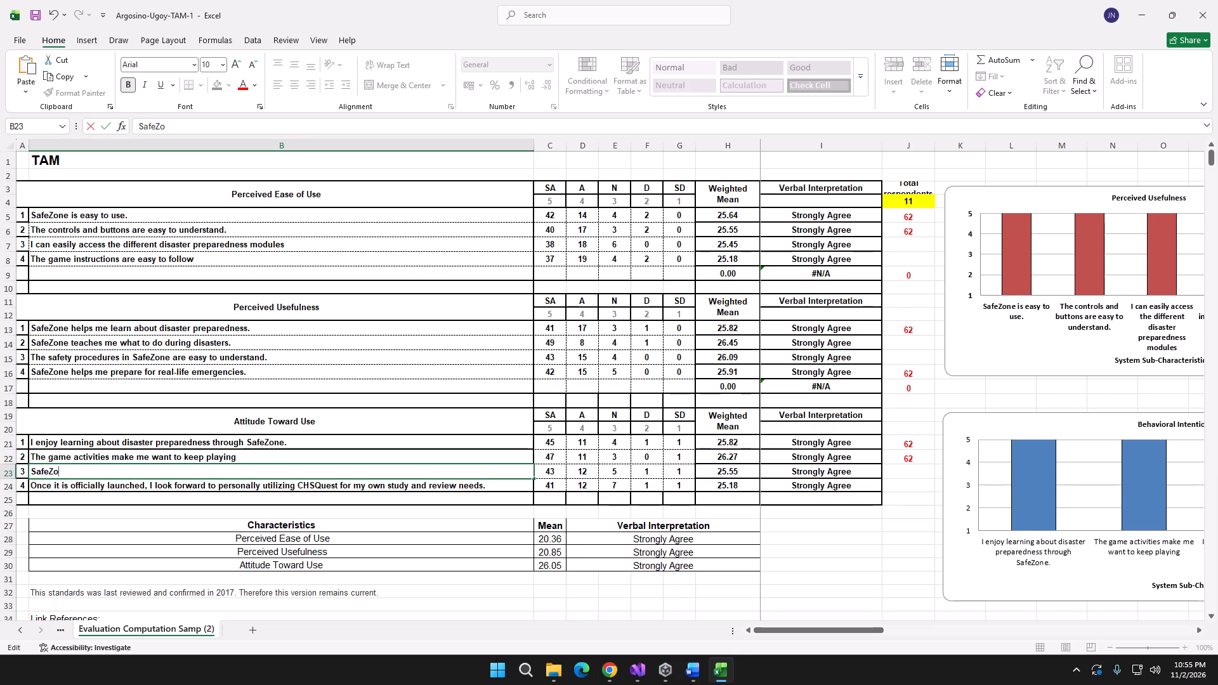
key("alt+Tab")
key("alt+Tab")
key("space")
type("make")
key("space")
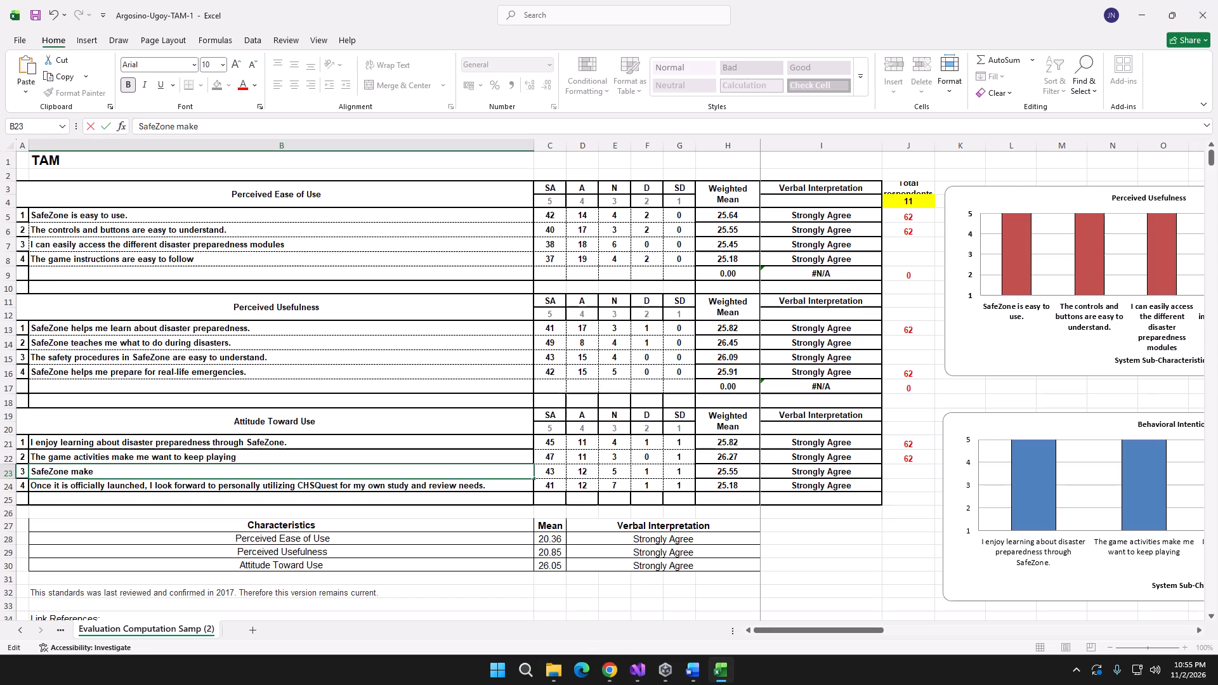
key("BackSpace")
type("s learning")
key("alt+Tab")
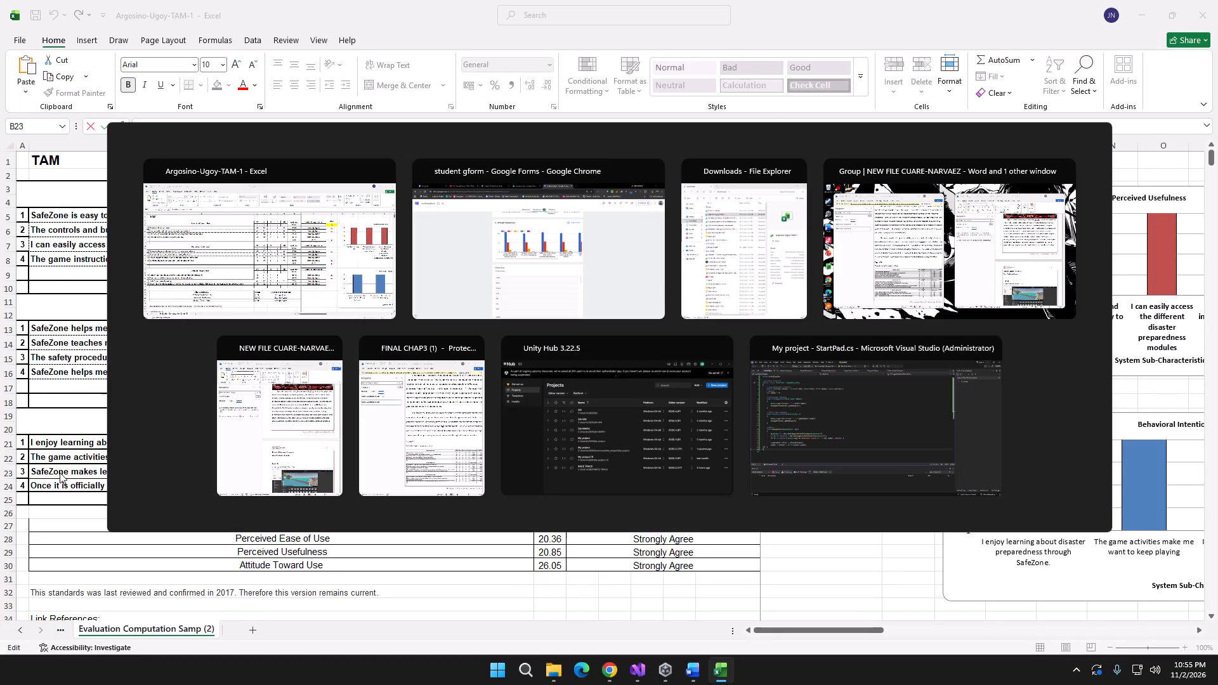
key("alt+Tab")
key("alt+Tab")
key("alt+Tab")
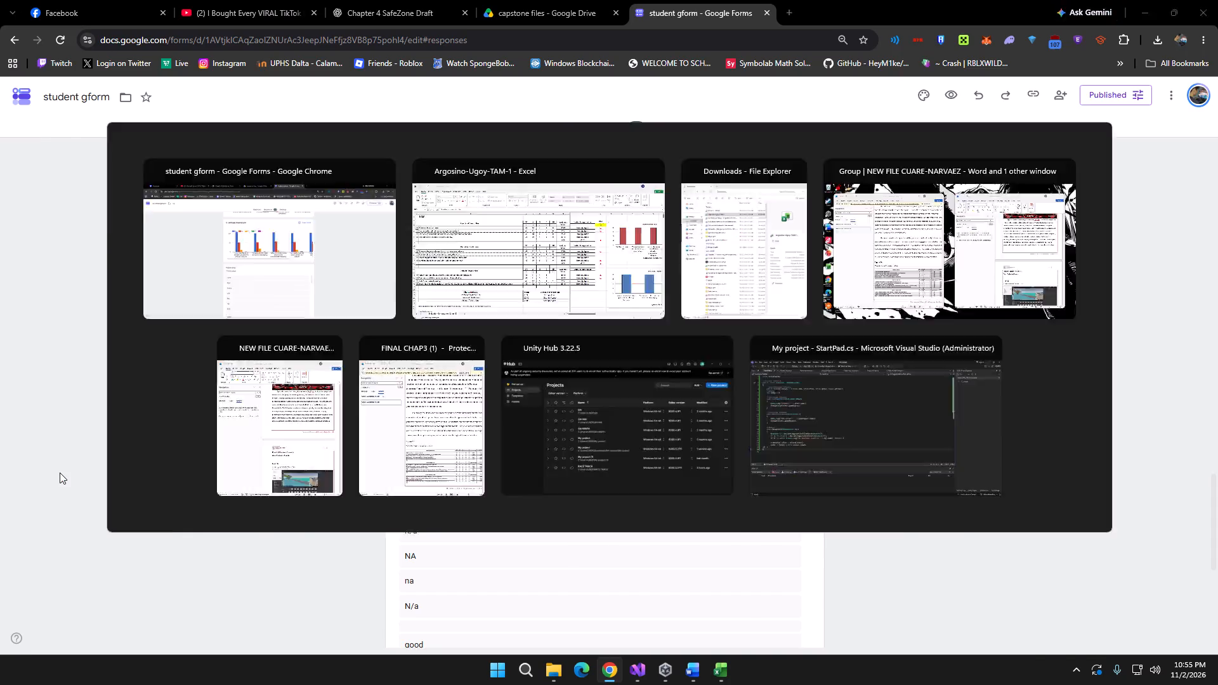
key("space")
type("about disaster")
key("alt+Tab")
key("alt+Tab")
key("space")
type("preparend")
key("BackSpace")
key("BackSpace")
type("desss")
key("BackSpace")
key("BackSpace")
key("BackSpace")
key("BackSpace")
type("ness")
key("alt+Tab")
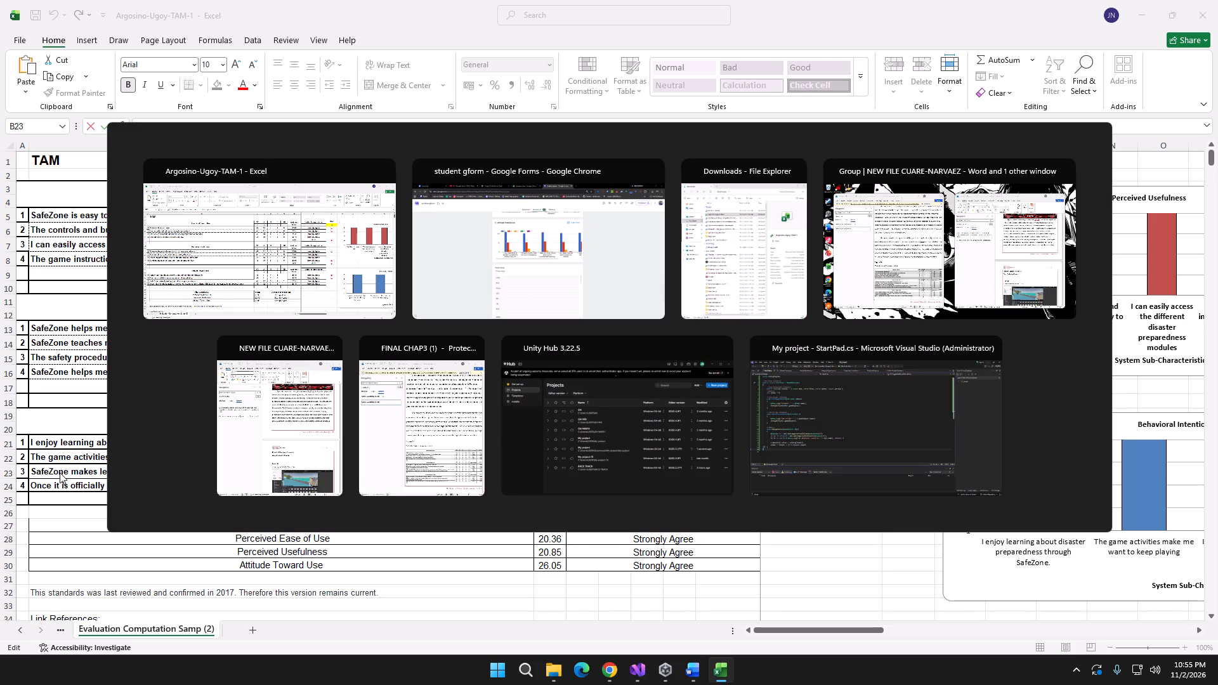
key("alt+Tab")
key("alt+Tab")
key("alt+Tab")
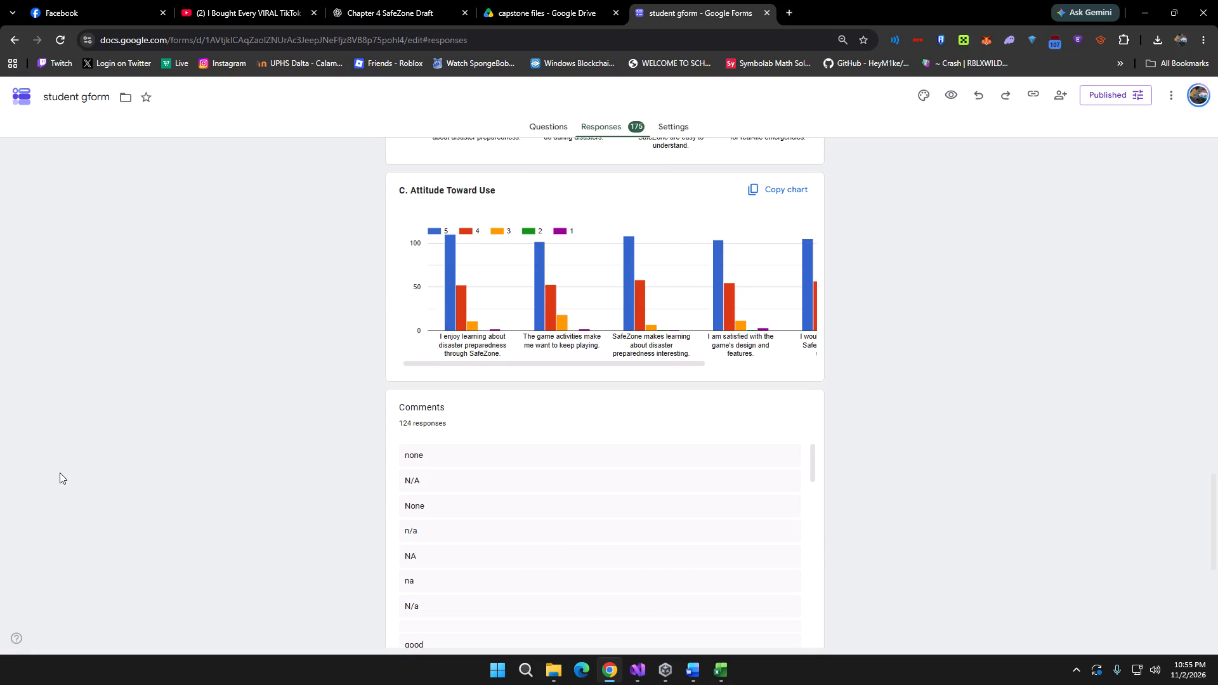
key("space")
type("intre")
key("BackSpace")
key("BackSpace")
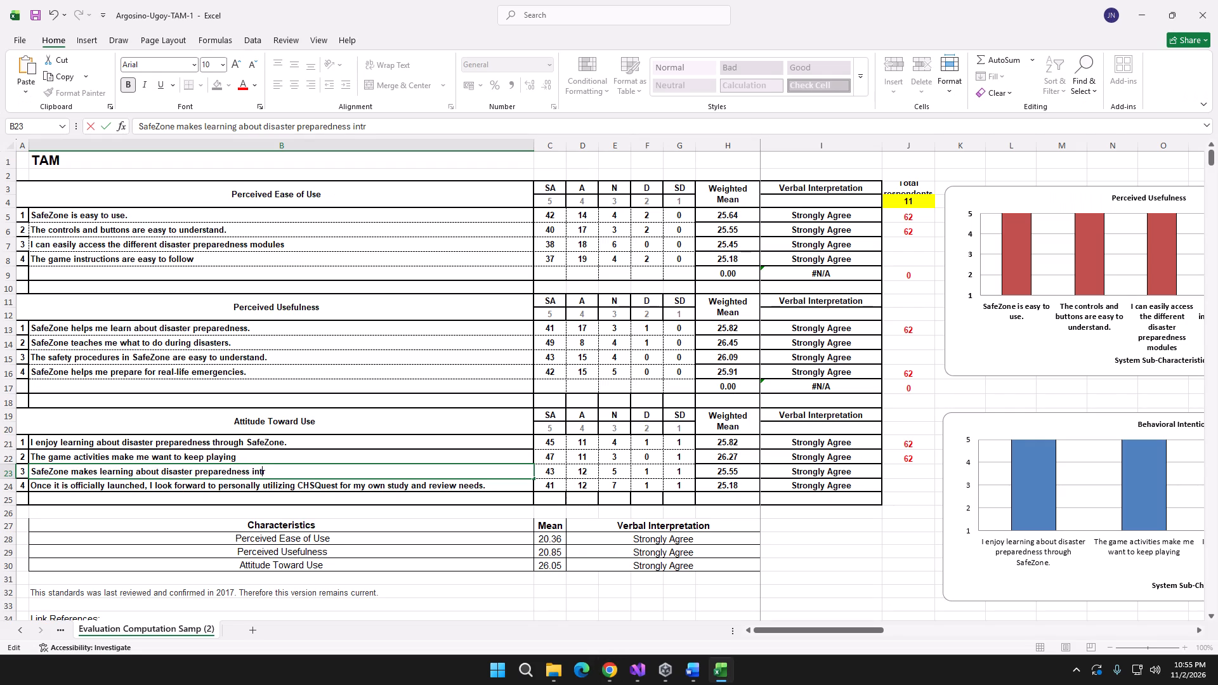
key("alt+Tab")
key("alt+Tab")
type("eresting")
key("alt+Tab")
key("alt+Tab")
key("period")
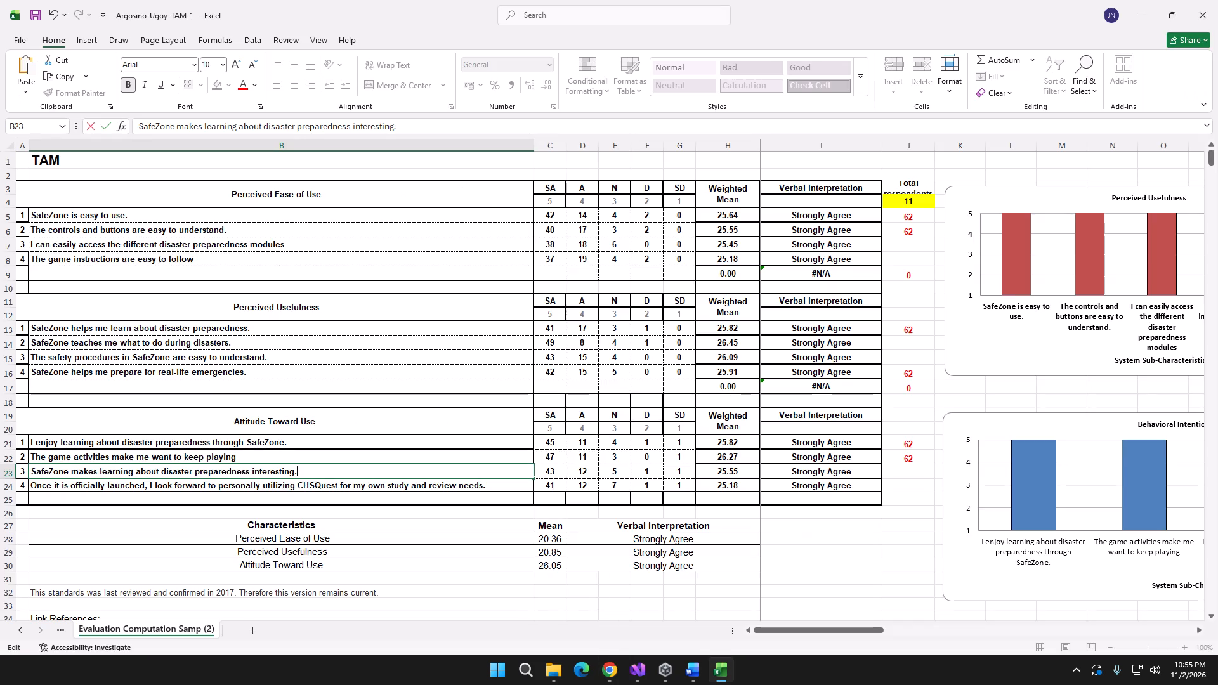
Replace Attitude Toward Use item 4 with the form's statement "I am satisfied with the game's design and features.".
double_click(494, 485)
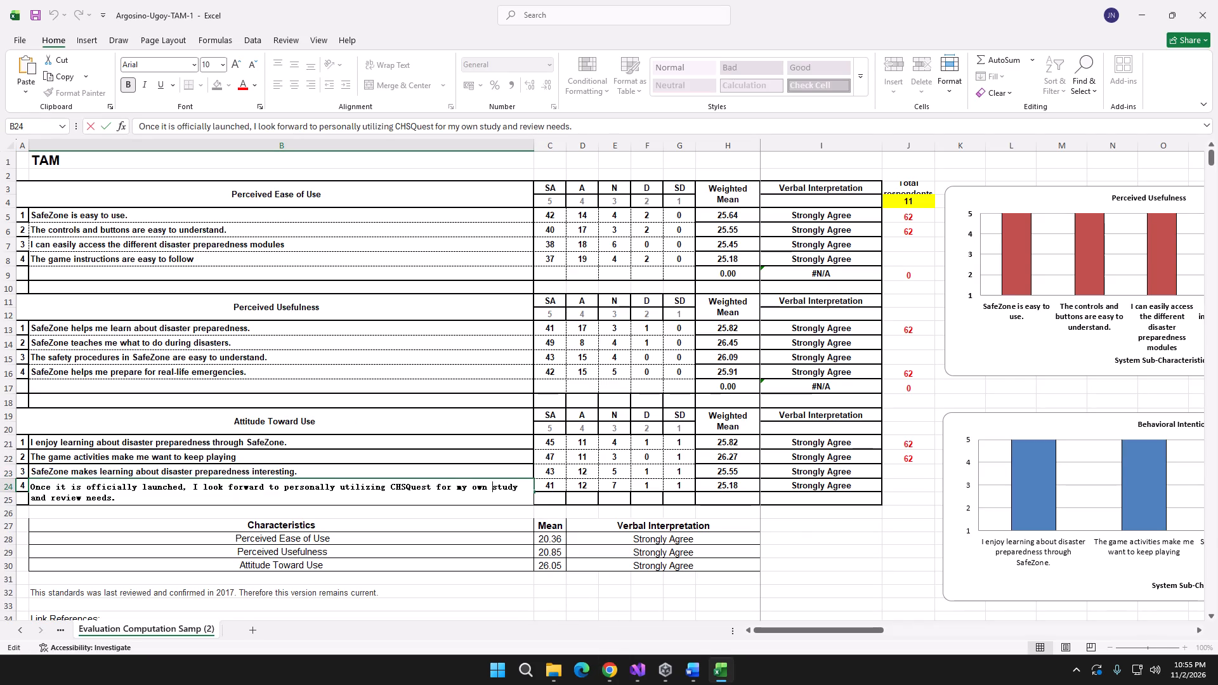
left_click_drag(460, 492, 29, 478)
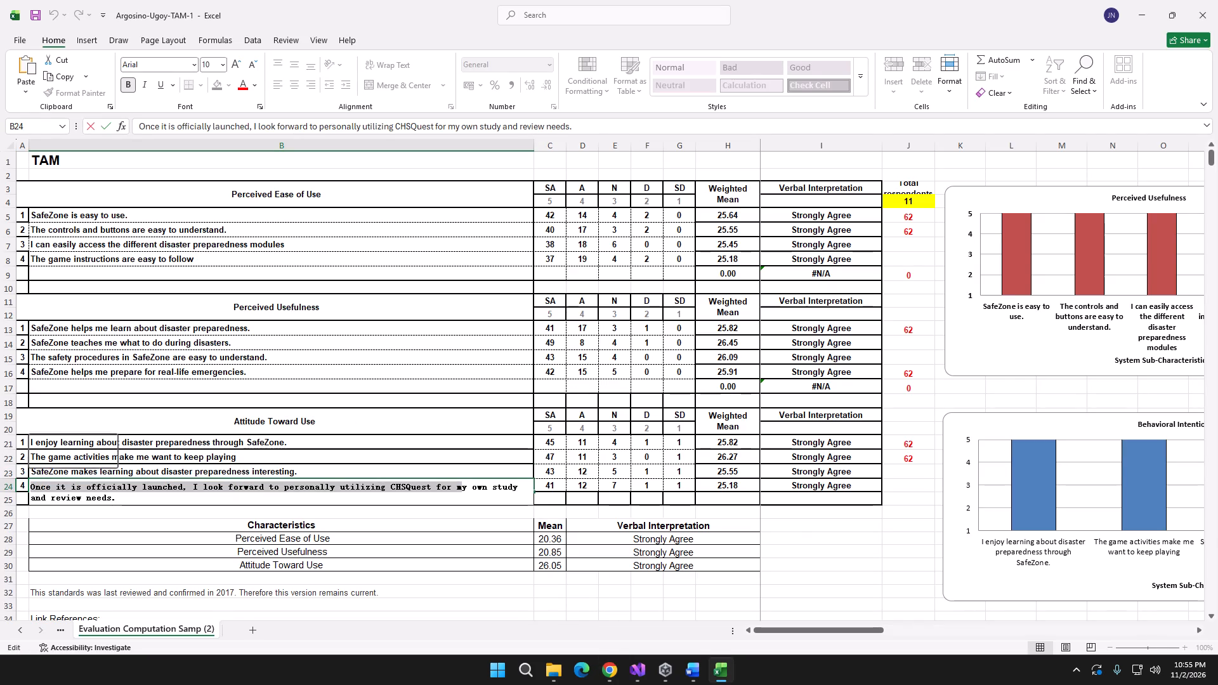
left_click(124, 500)
left_click_drag(129, 501, 34, 490)
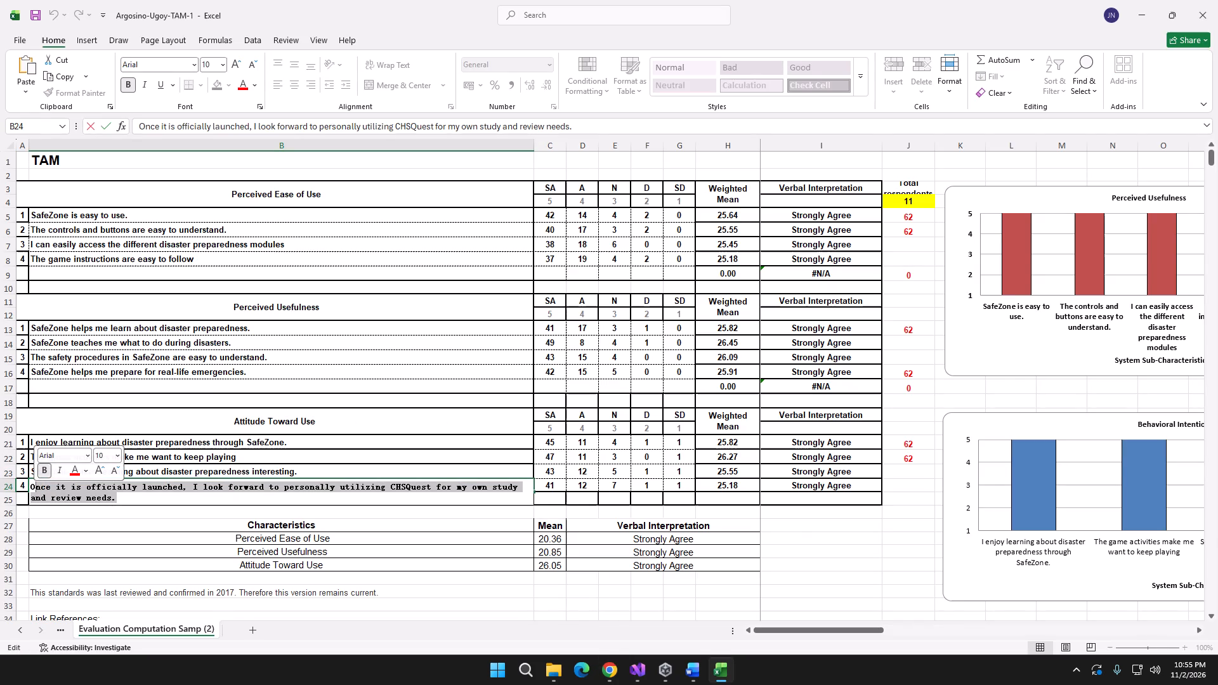
key("BackSpace")
key("BackSpace")
key("alt+Tab")
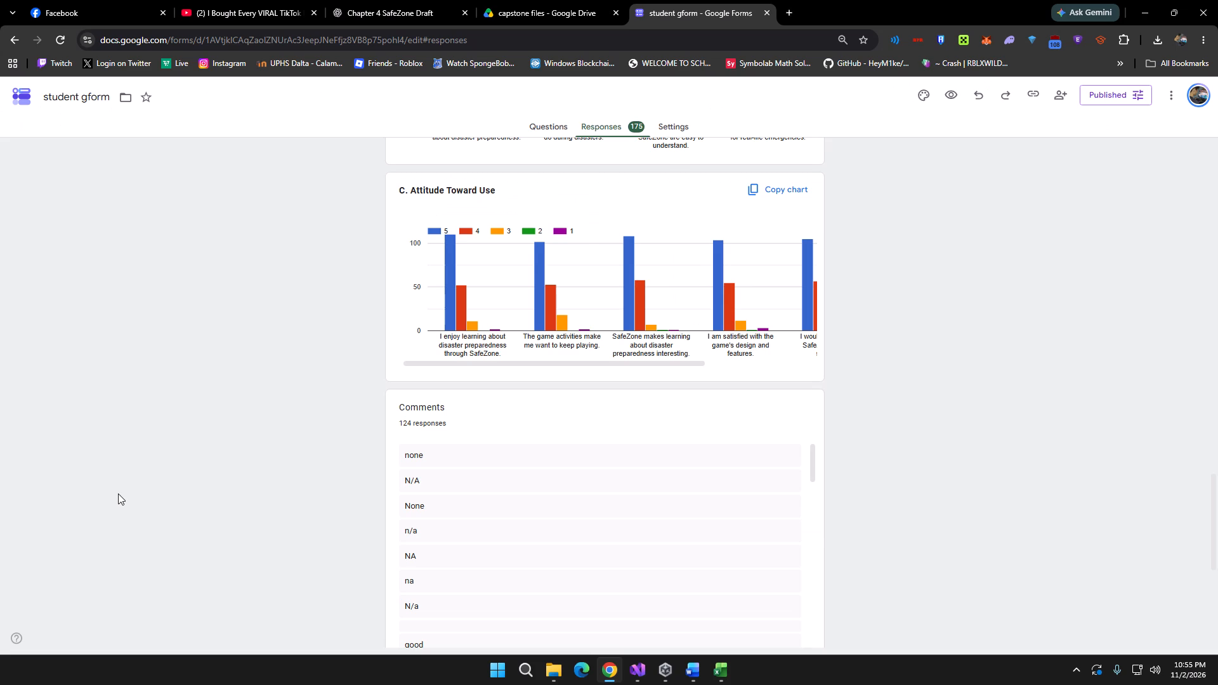
key("alt+Tab")
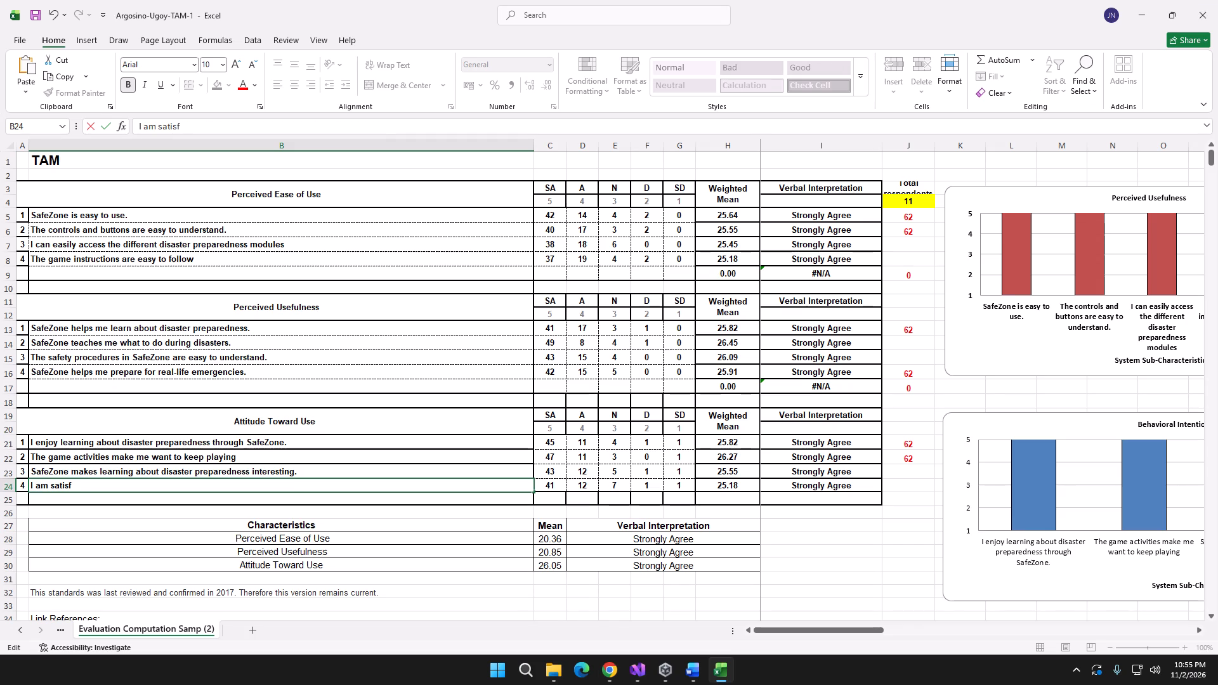
key("alt+Tab")
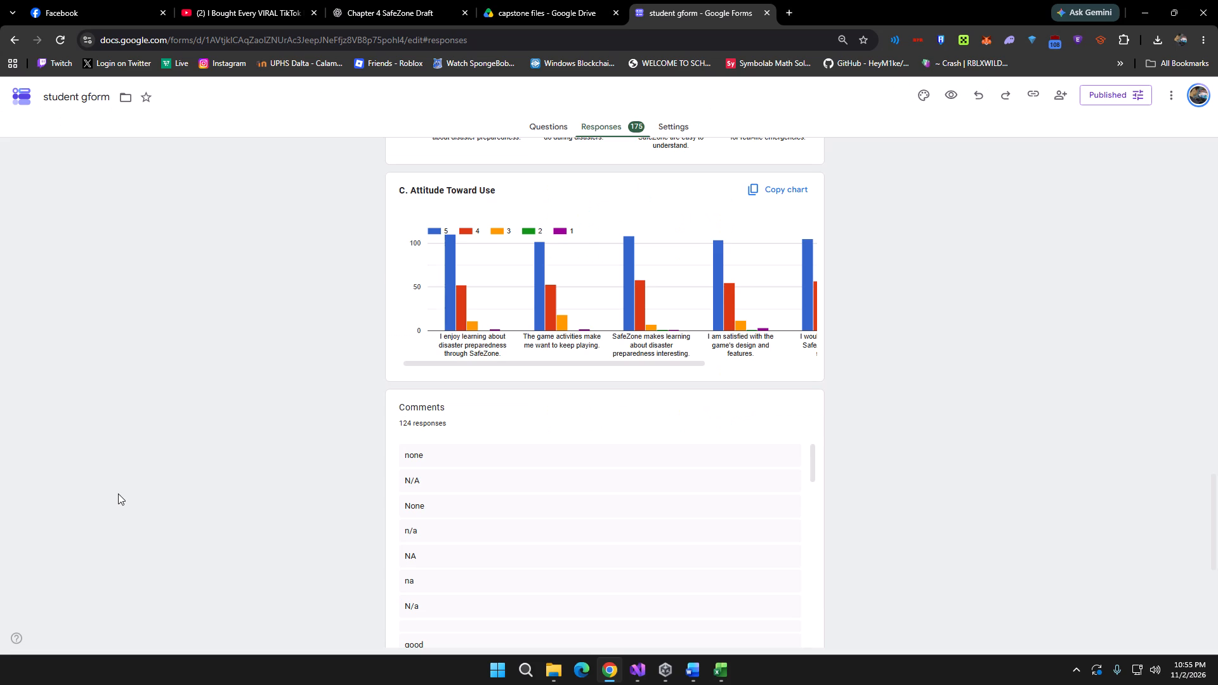
key("alt+Tab")
key("alt+Tab")
key("alt+Tab")
key("space")
type("with the")
key("space")
key("alt+Tab")
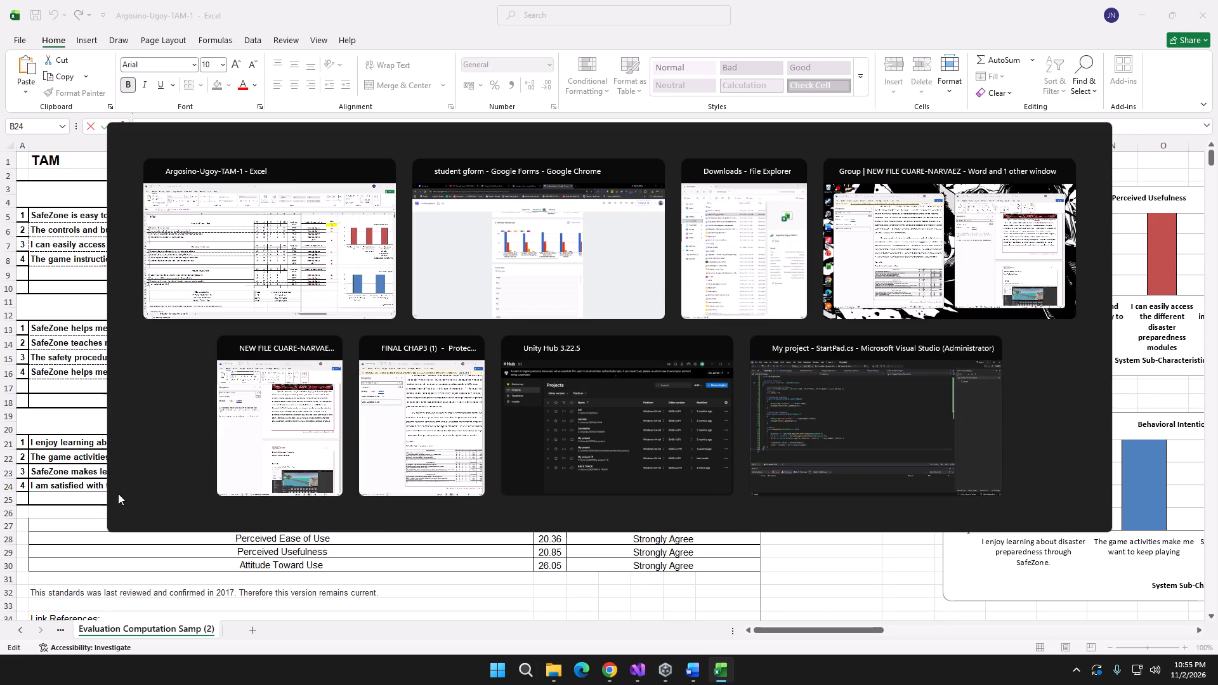
key("alt+Tab")
type("games")
key("BackSpace")
type("'s")
key("alt+Tab")
key("alt+Tab")
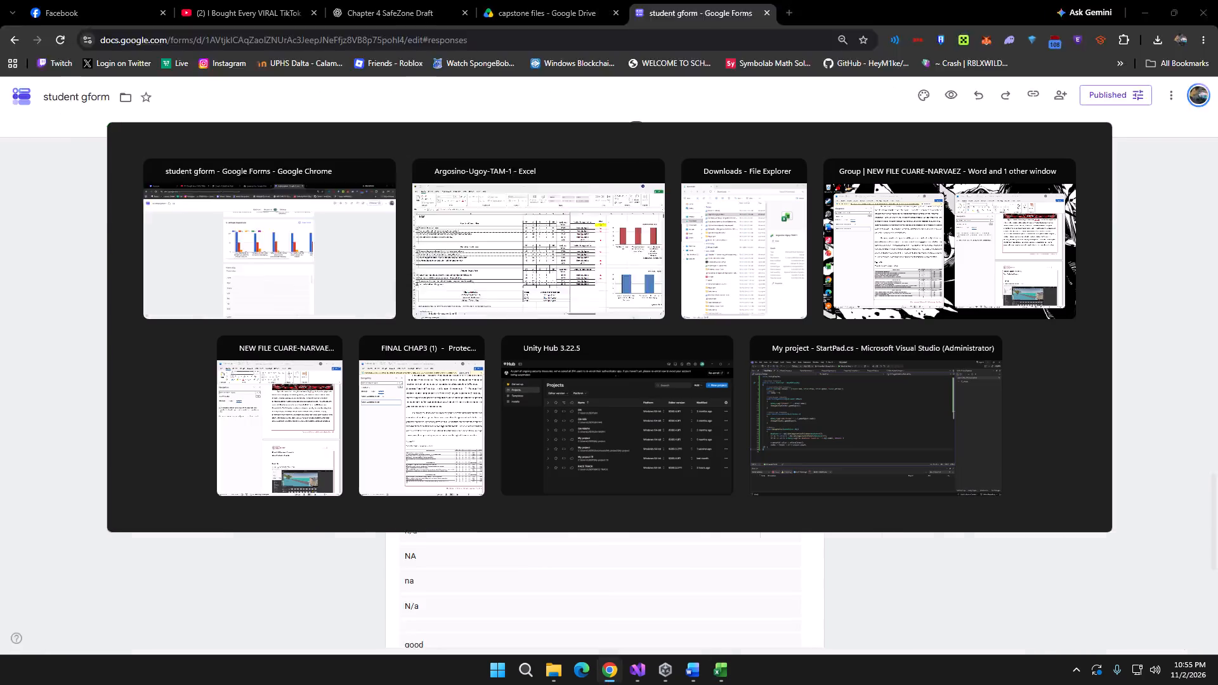
key("space")
type("design")
key("alt+Tab")
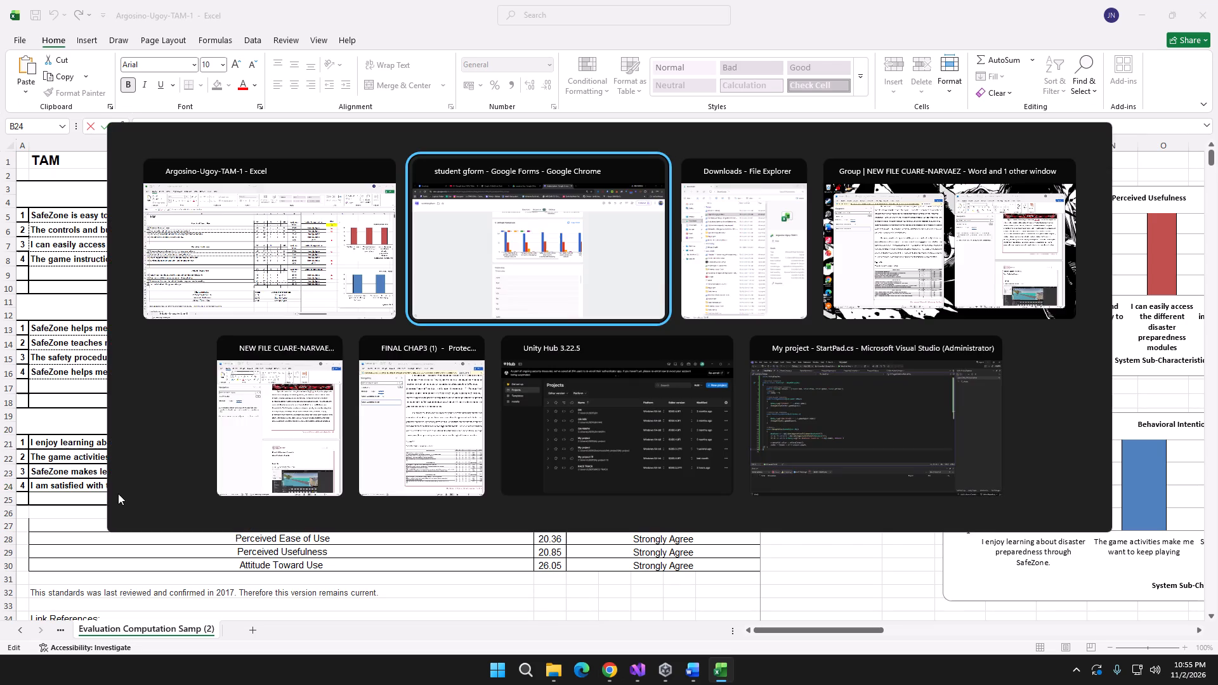
key("alt+Tab")
key("space")
type("and")
key("space")
key("alt+Tab")
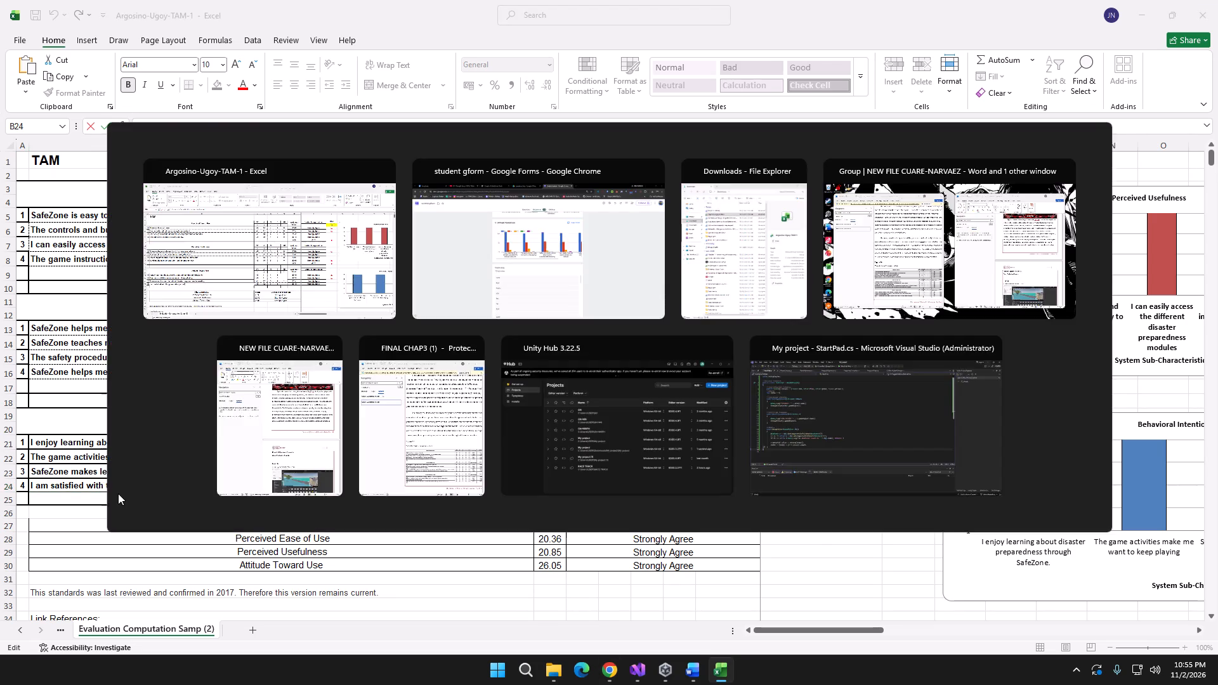
key("alt+Tab")
type("featutr")
key("BackSpace")
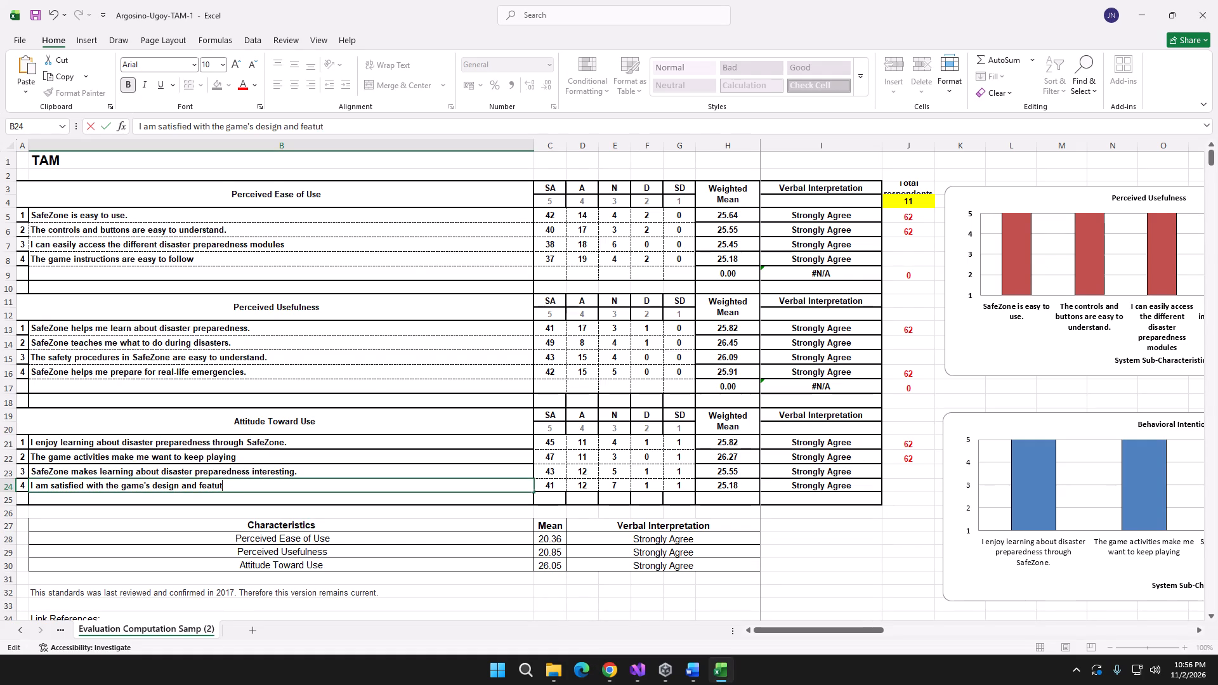
key("BackSpace")
type("res")
key("alt+Tab")
key("alt+Tab")
key("period")
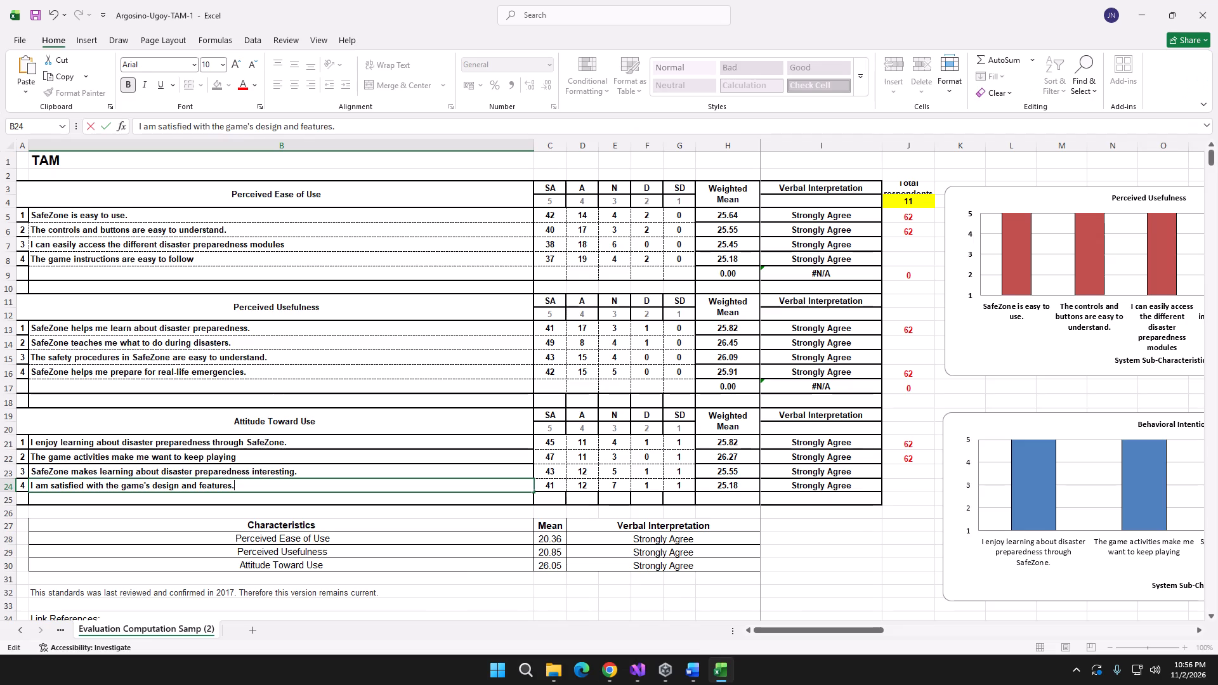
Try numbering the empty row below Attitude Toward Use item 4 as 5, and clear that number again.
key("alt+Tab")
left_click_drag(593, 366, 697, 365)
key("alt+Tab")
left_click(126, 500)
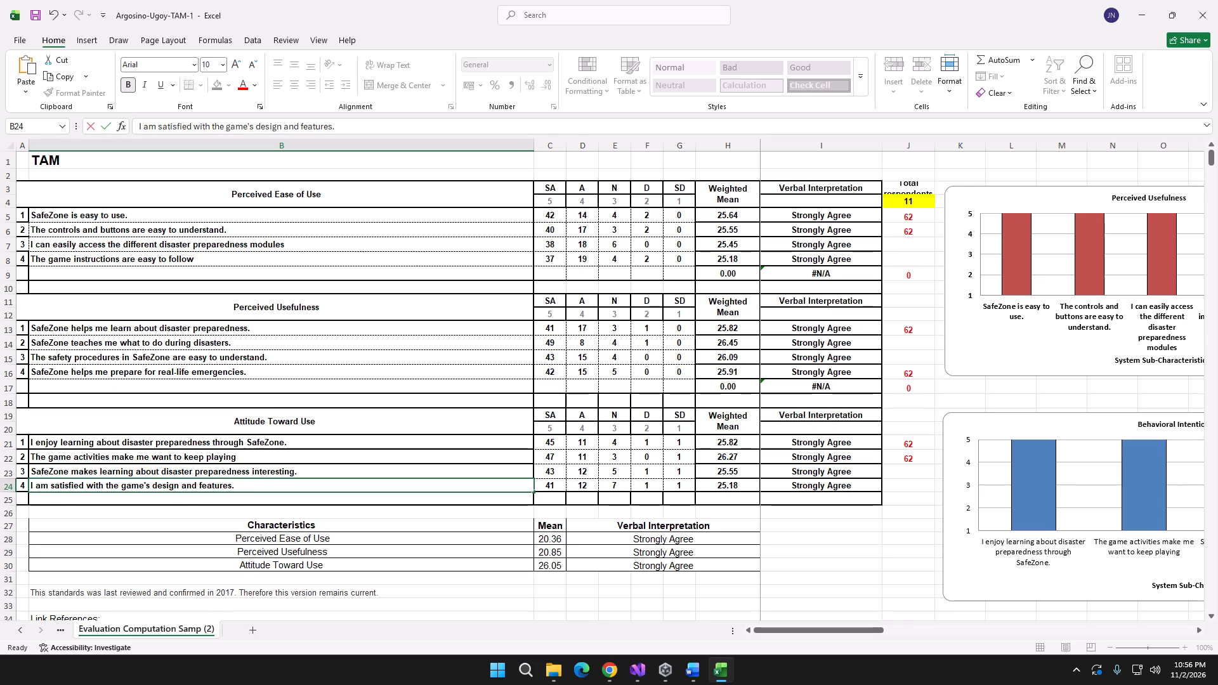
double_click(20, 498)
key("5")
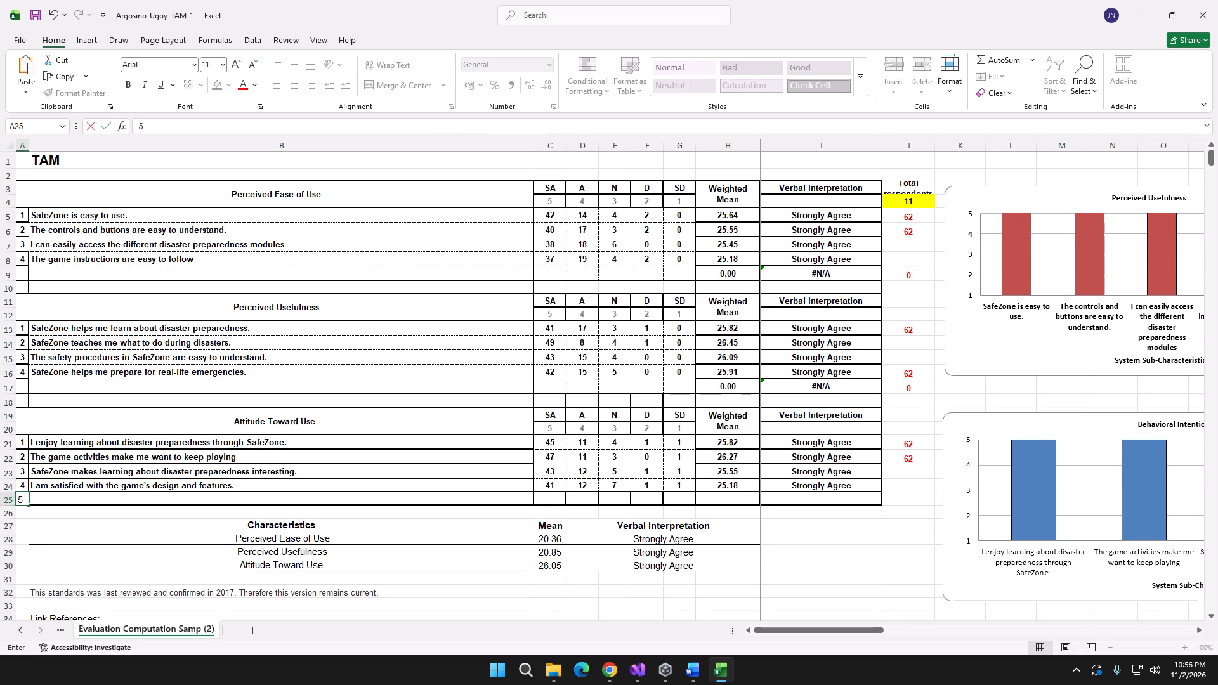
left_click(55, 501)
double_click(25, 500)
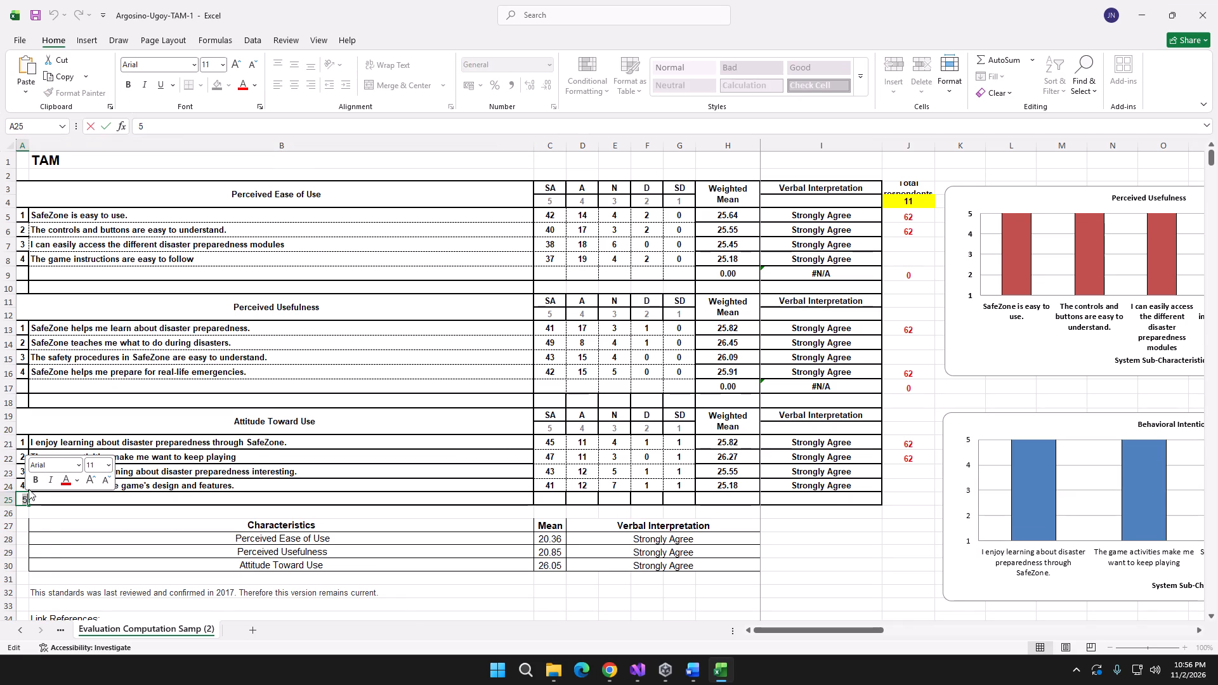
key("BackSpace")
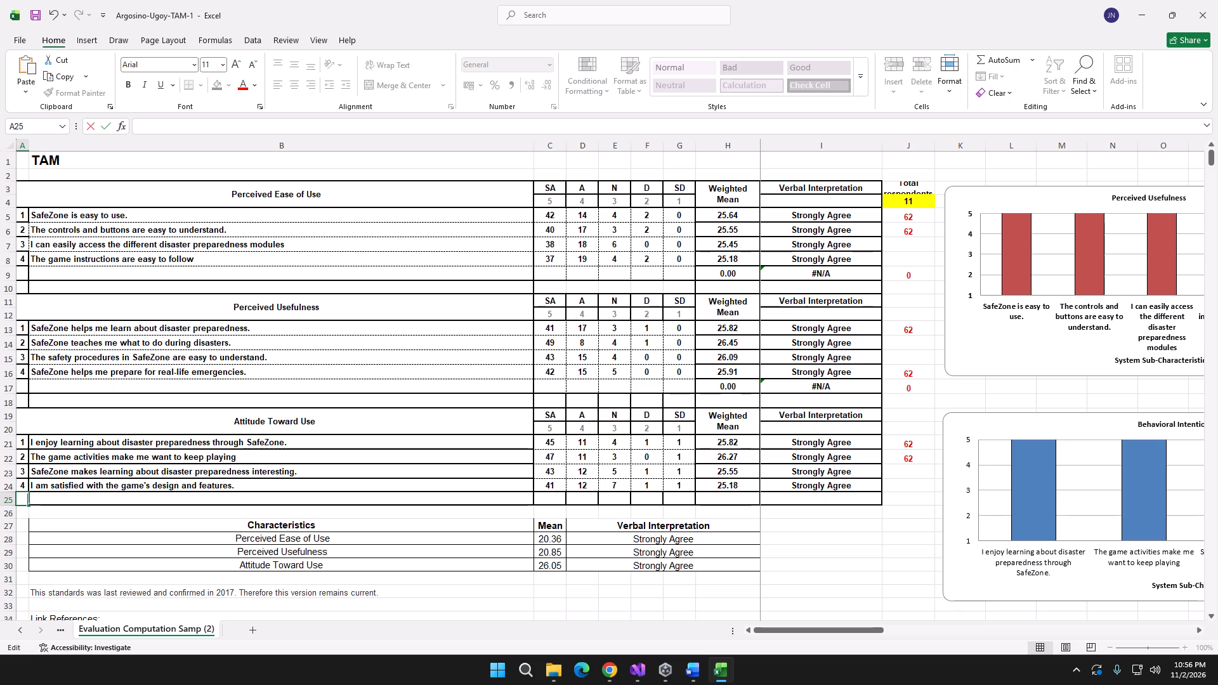
Fill Attitude Toward Use item number 4 down into the empty row below it.
left_click(24, 487)
left_click_drag(26, 489, 25, 499)
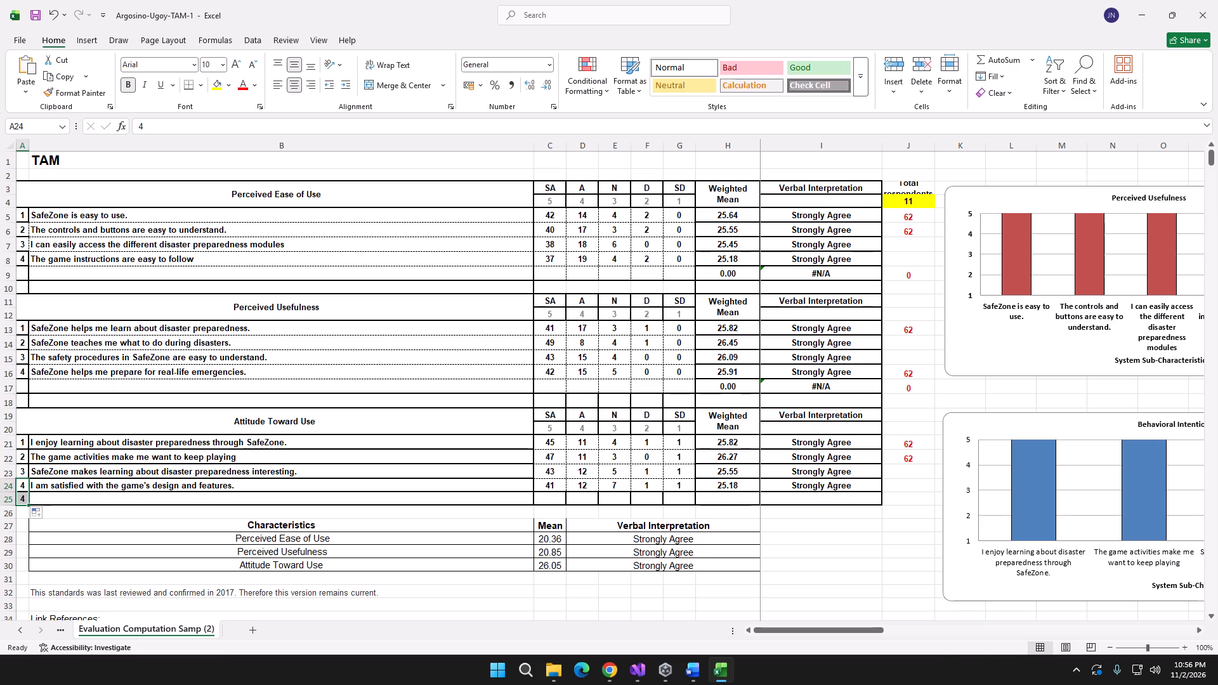
Enter the statement "I would recommend SafeZone to the students." in the empty row below Attitude Toward Use item 4, consulting the form's responses.
triple_click(64, 497)
key("alt+Tab")
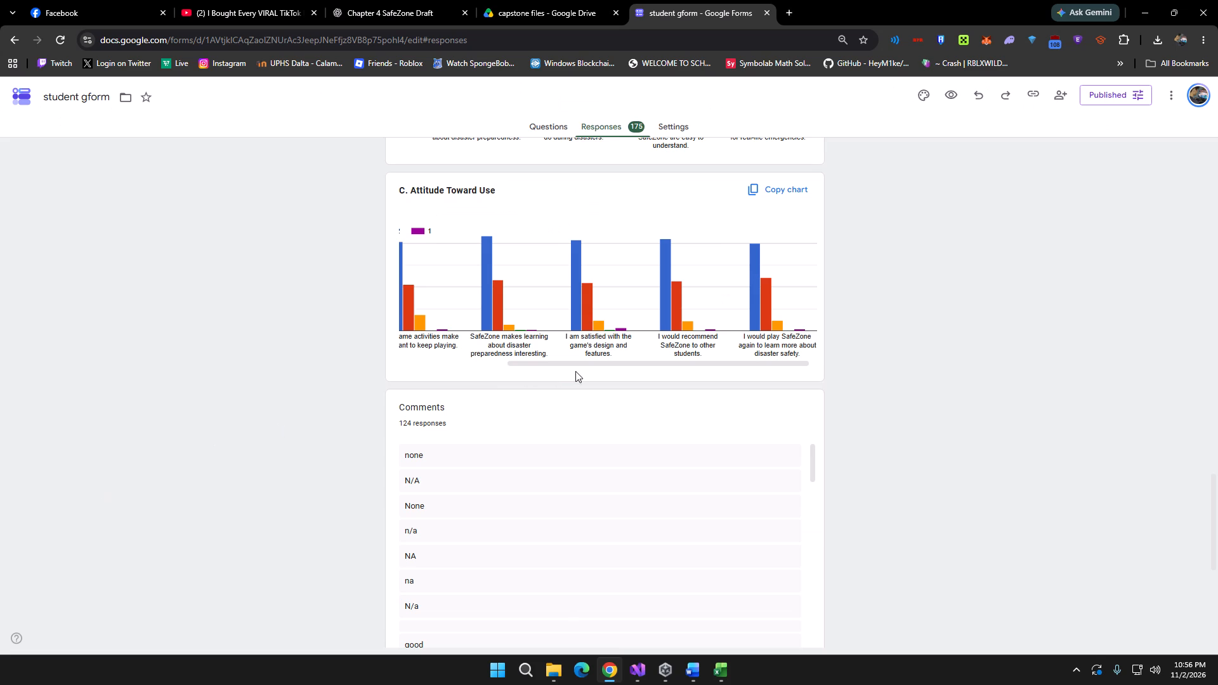
key("alt+Tab")
key("BackSpace")
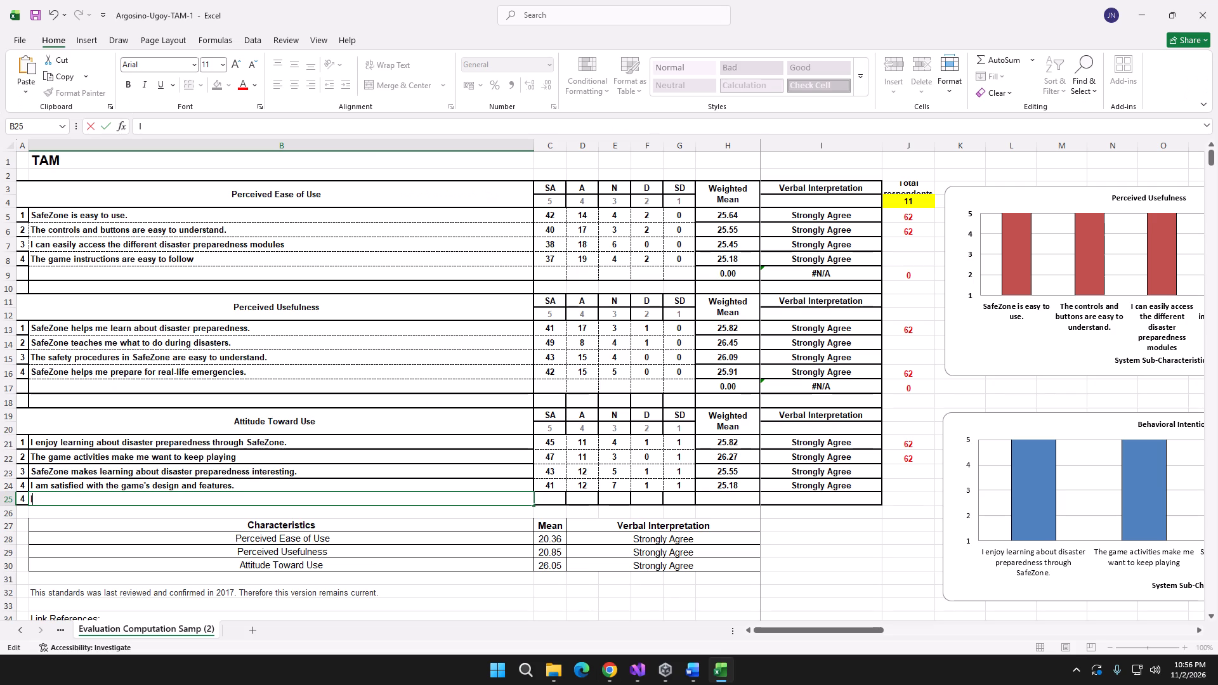
key("BackSpace")
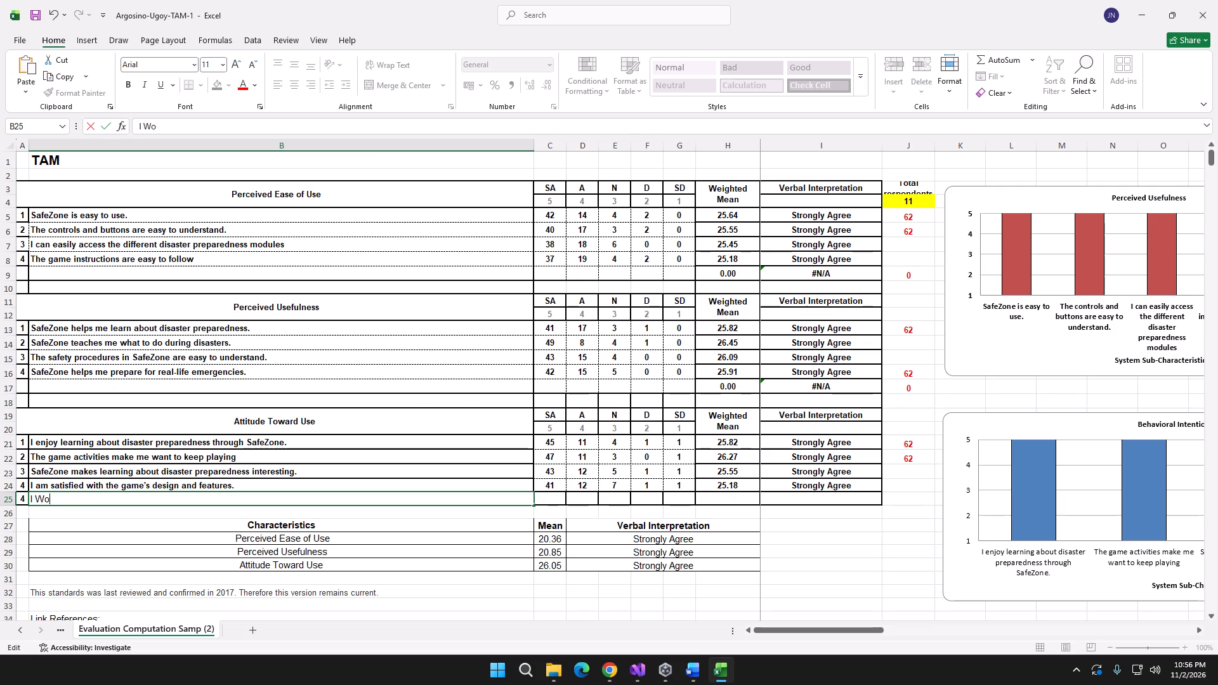
key("BackSpace")
key("BackSpace")
type("would")
key("alt+Tab")
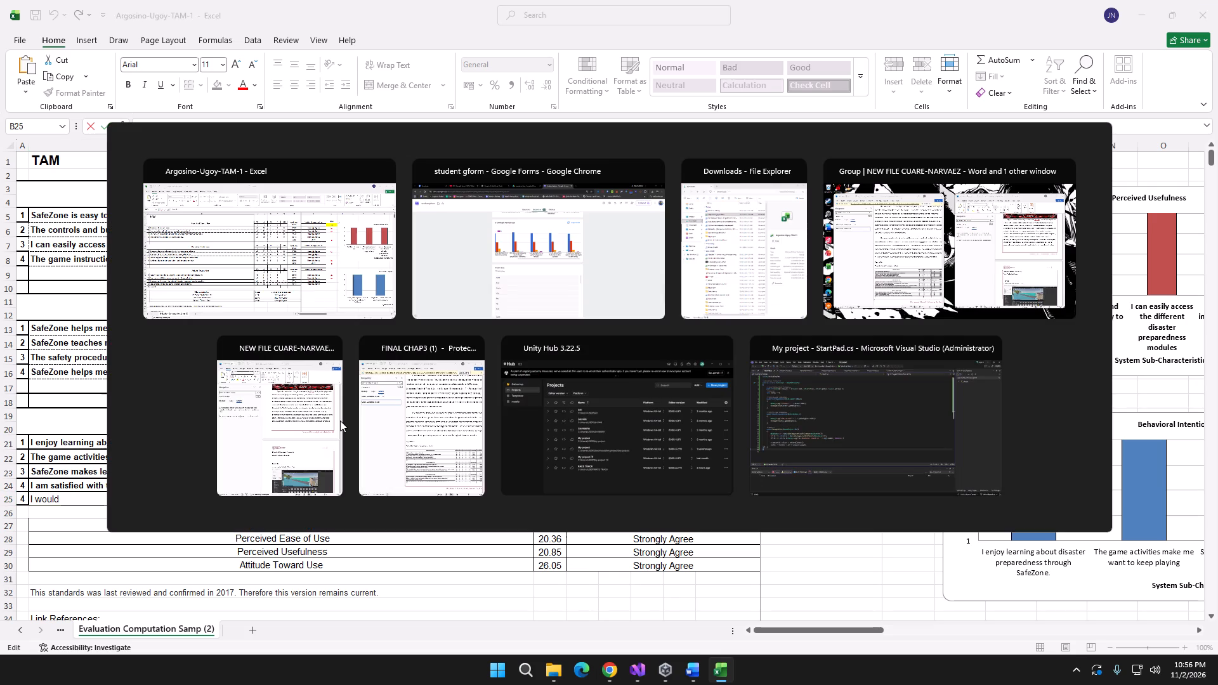
key("alt+Tab")
key("space")
type("recommentd")
key("BackSpace")
key("BackSpace")
key("d")
key("alt+Tab")
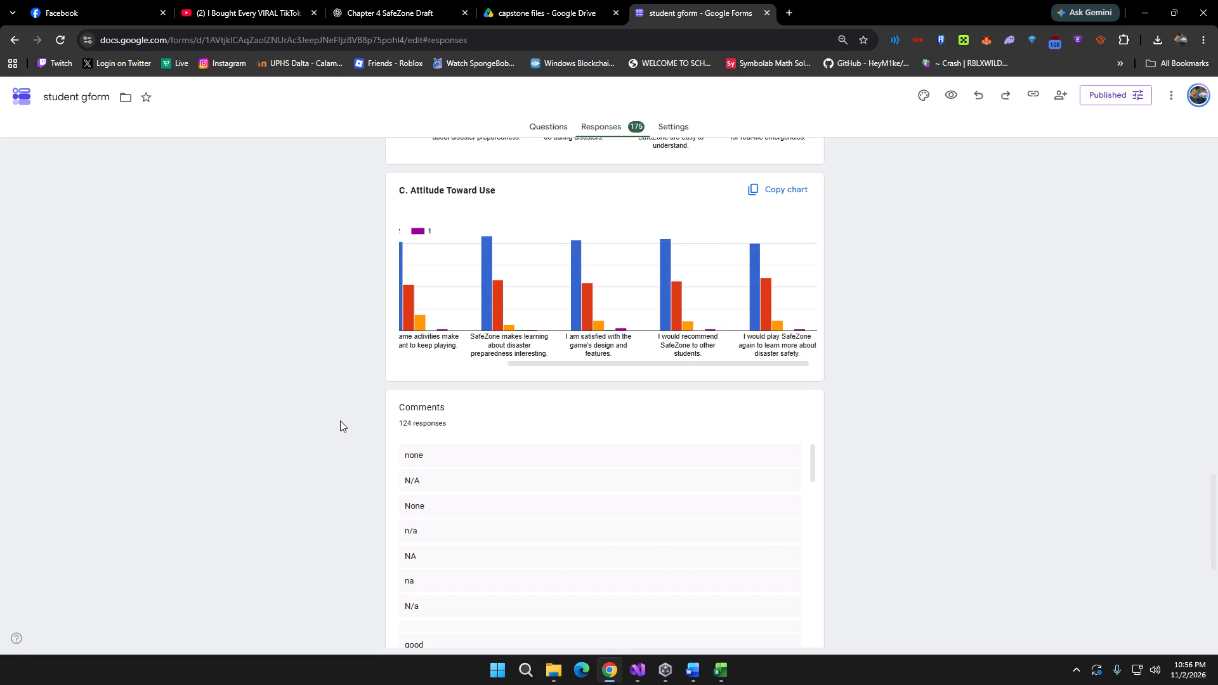
key("alt+Tab")
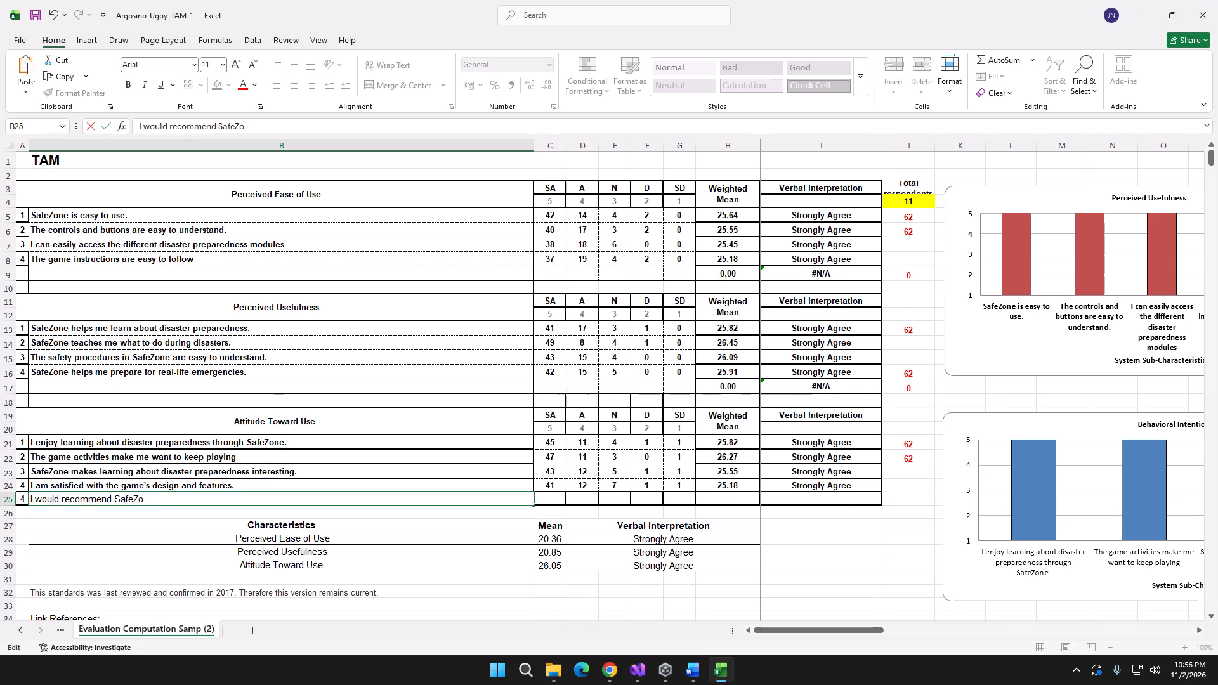
key("alt+Tab")
key("alt+Tab")
key("space")
type("to teh")
key("BackSpace")
key("BackSpace")
type("he")
key("alt+Tab")
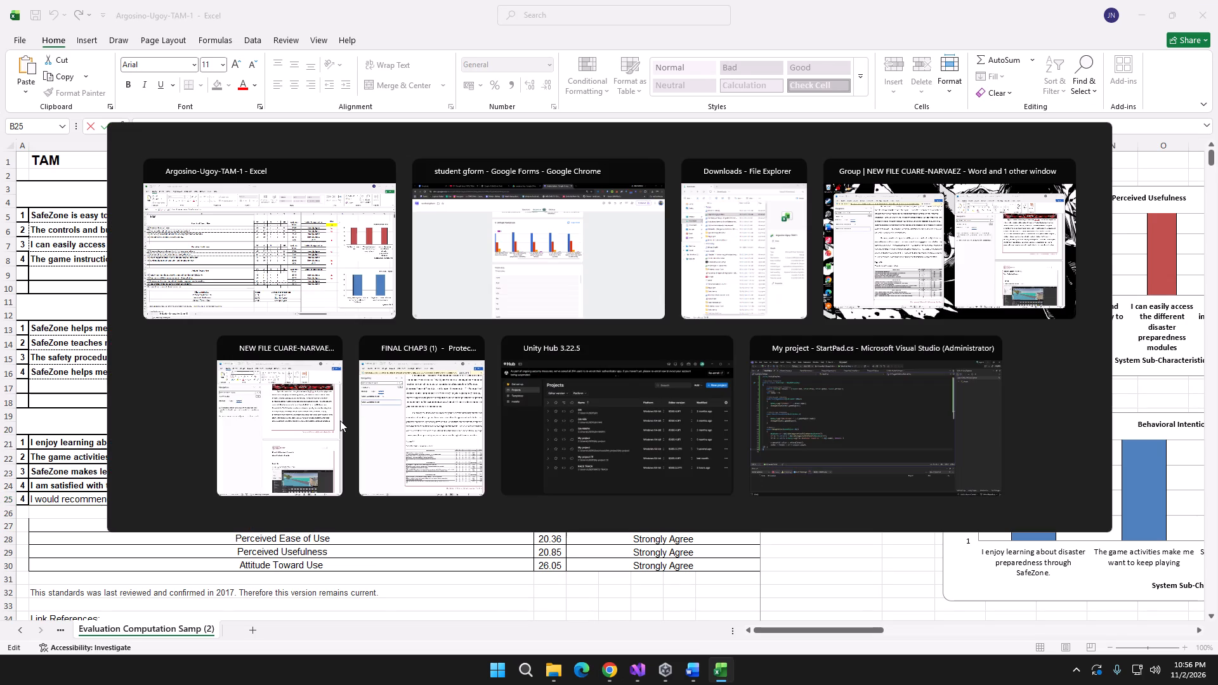
key("alt+Tab")
key("space")
type("students.")
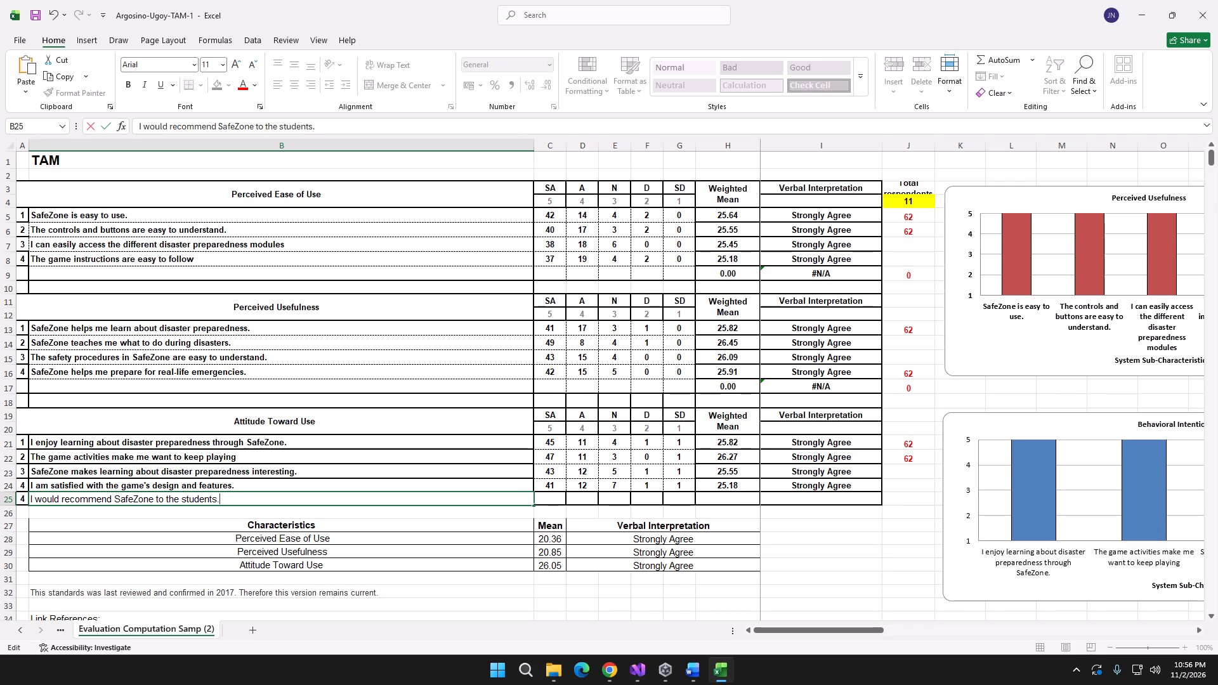
left_click(89, 512)
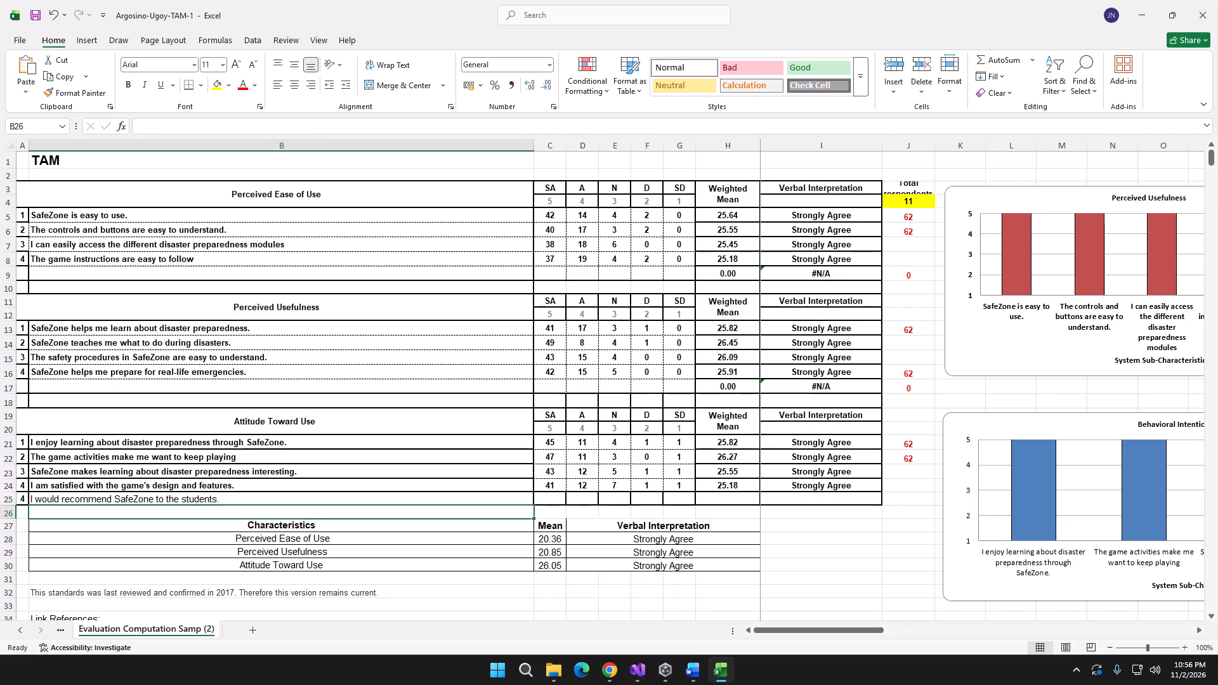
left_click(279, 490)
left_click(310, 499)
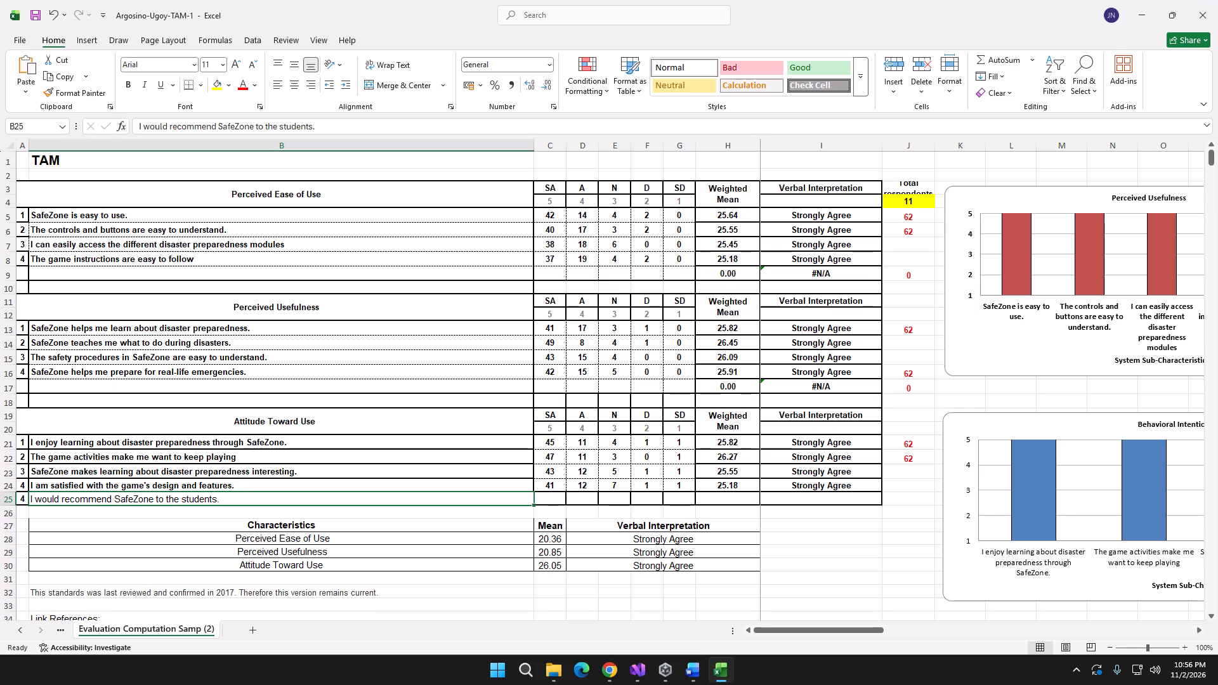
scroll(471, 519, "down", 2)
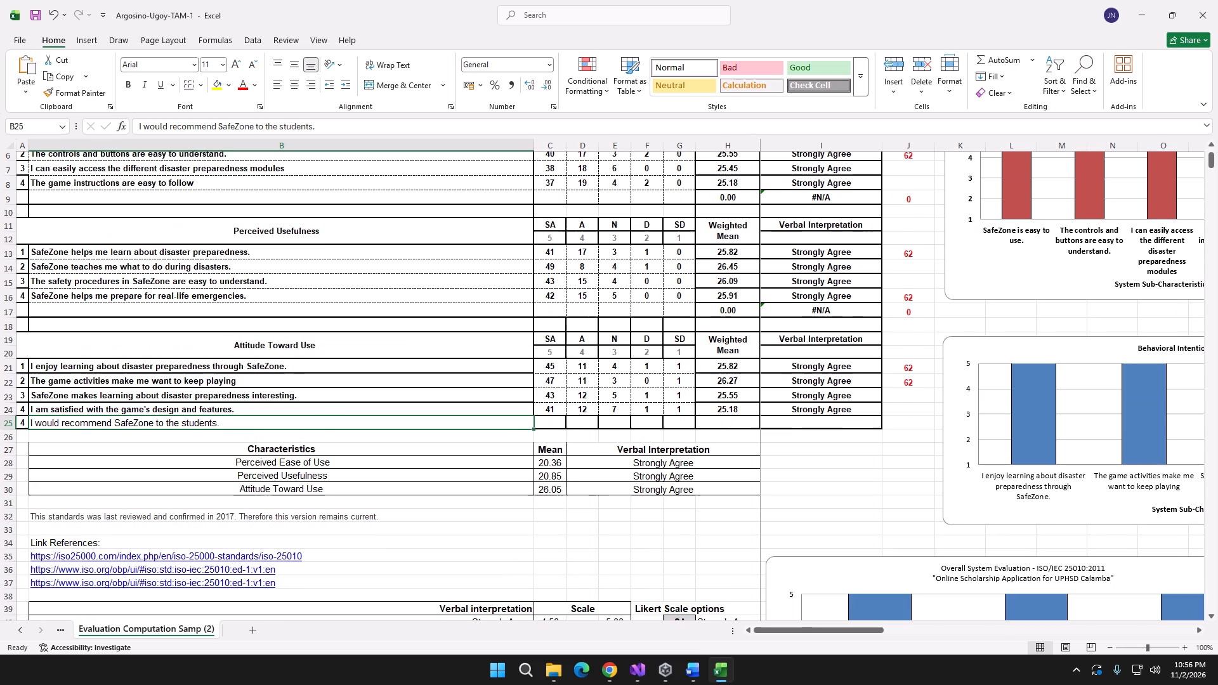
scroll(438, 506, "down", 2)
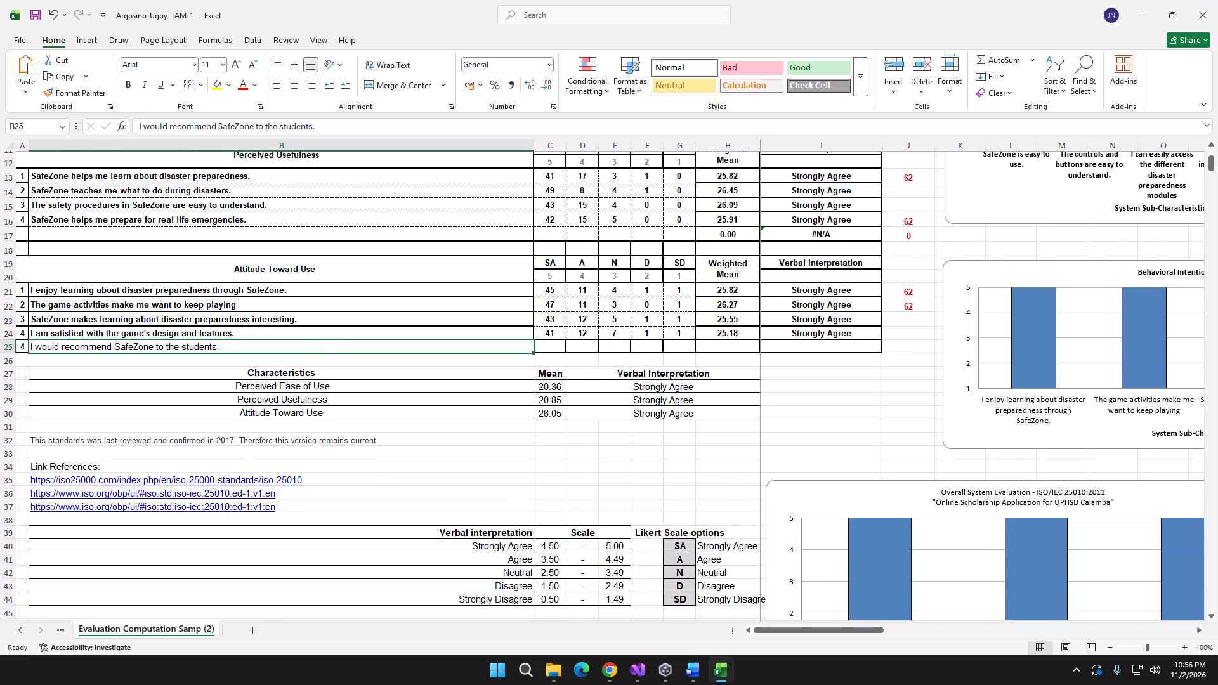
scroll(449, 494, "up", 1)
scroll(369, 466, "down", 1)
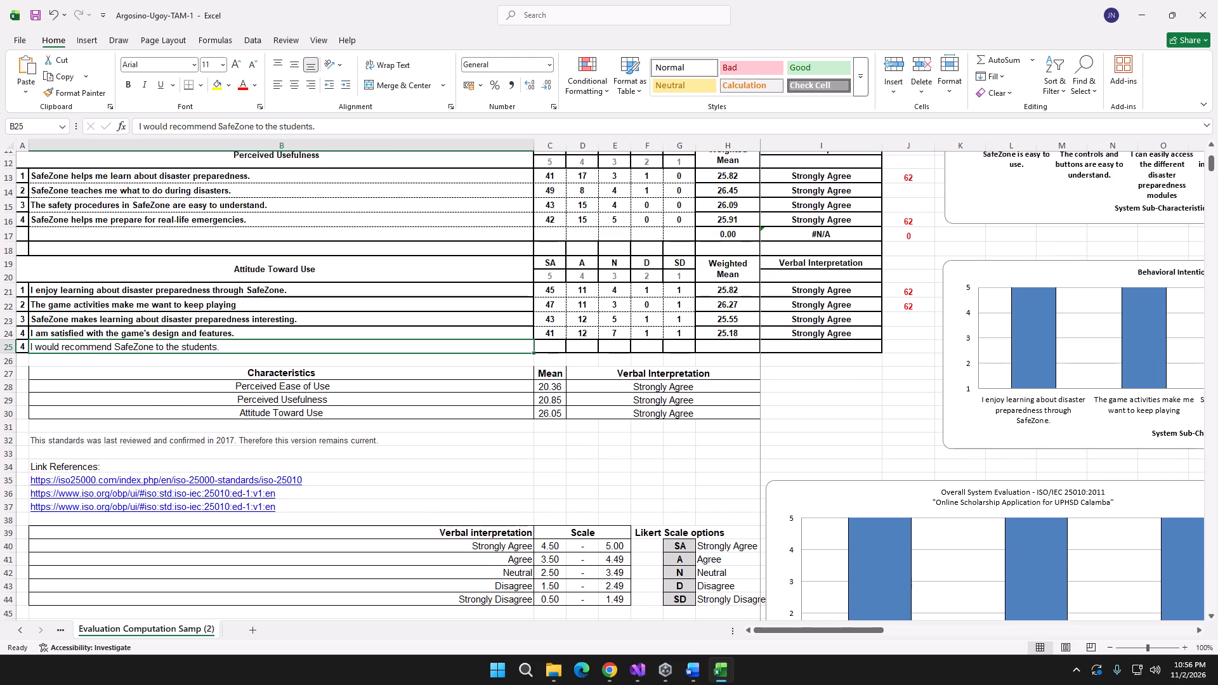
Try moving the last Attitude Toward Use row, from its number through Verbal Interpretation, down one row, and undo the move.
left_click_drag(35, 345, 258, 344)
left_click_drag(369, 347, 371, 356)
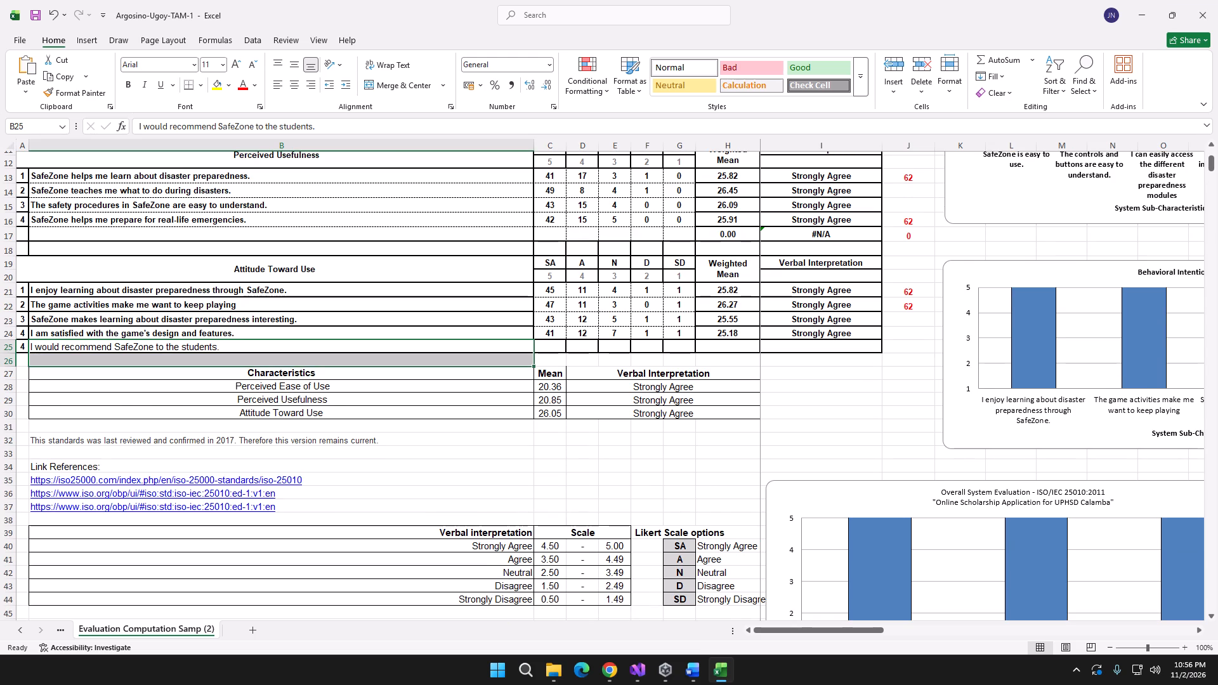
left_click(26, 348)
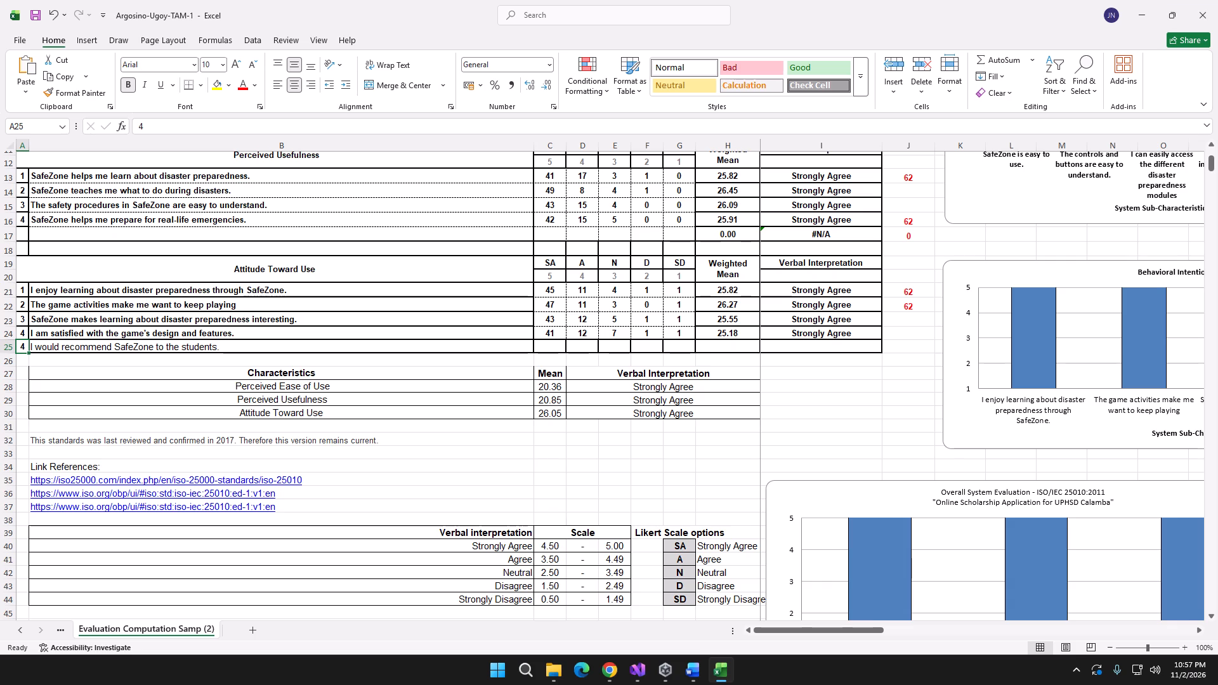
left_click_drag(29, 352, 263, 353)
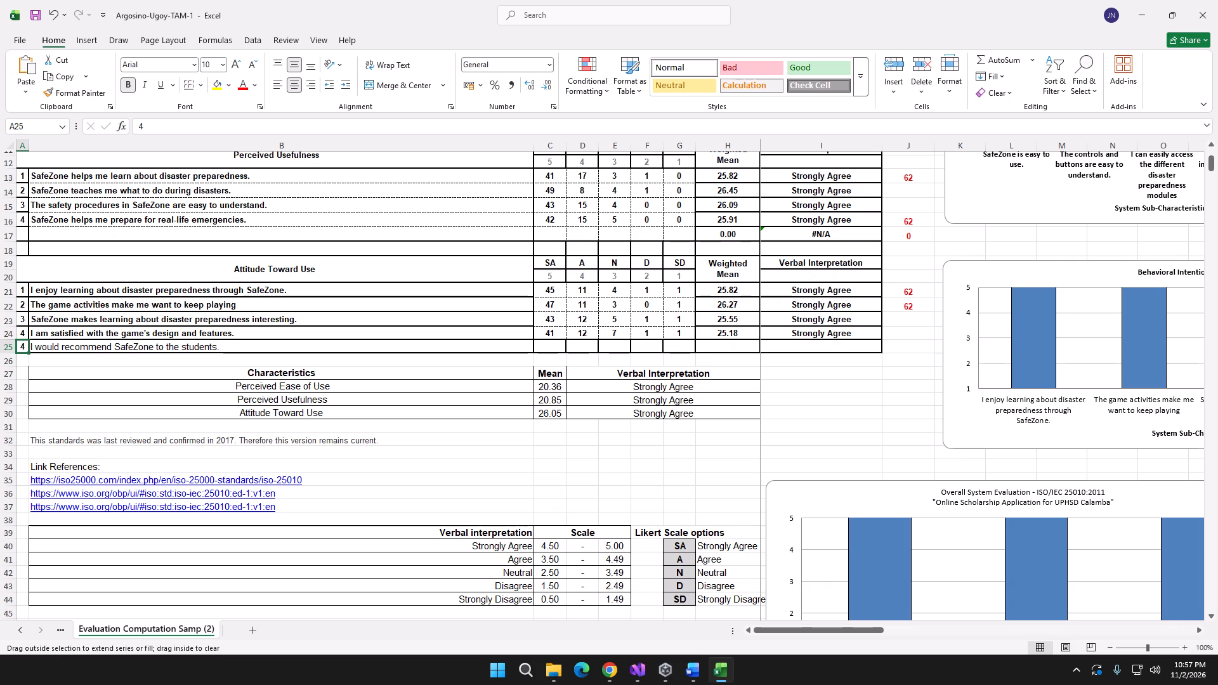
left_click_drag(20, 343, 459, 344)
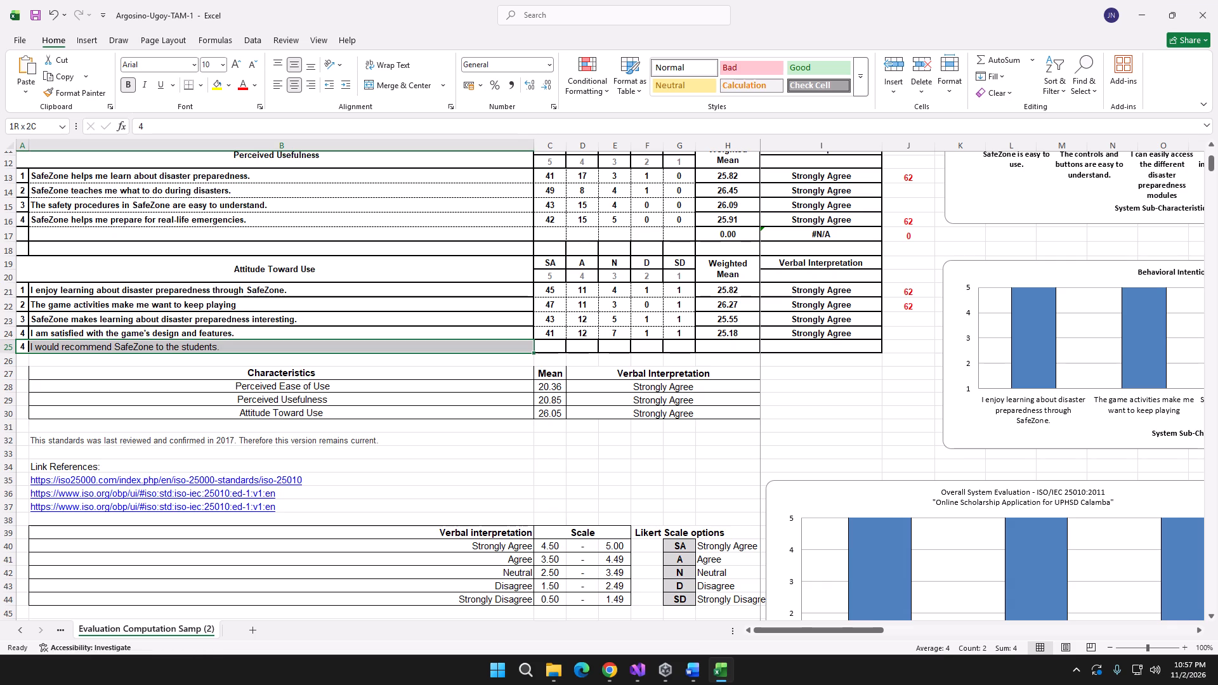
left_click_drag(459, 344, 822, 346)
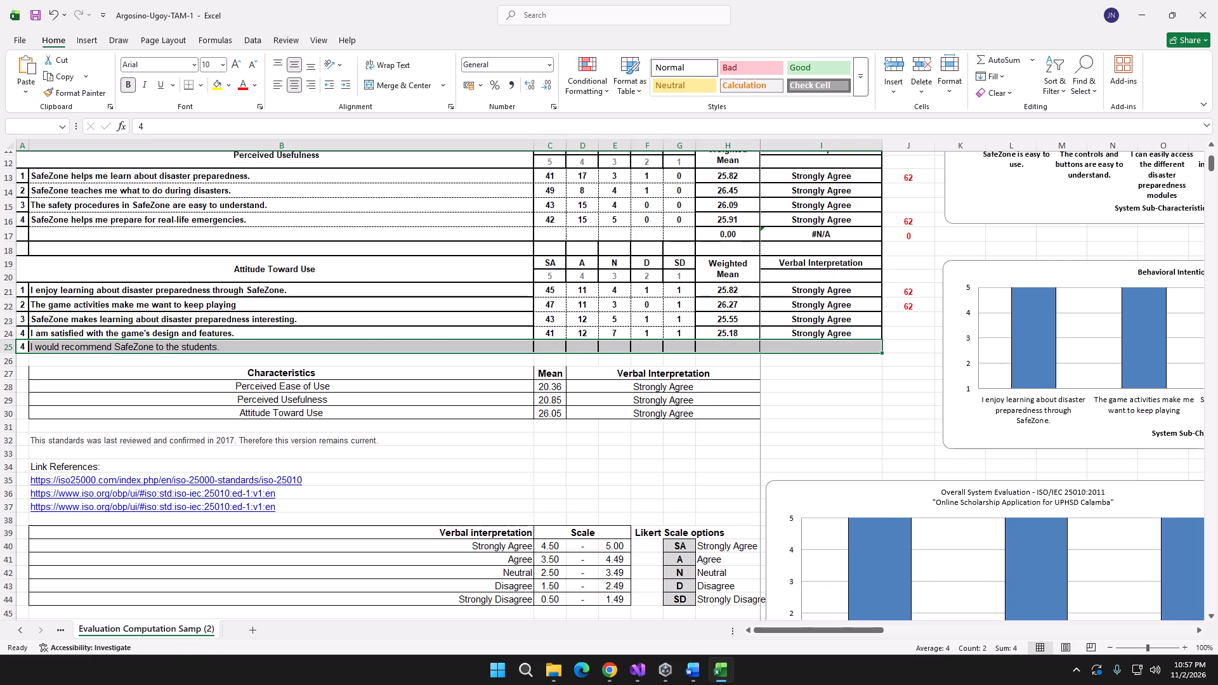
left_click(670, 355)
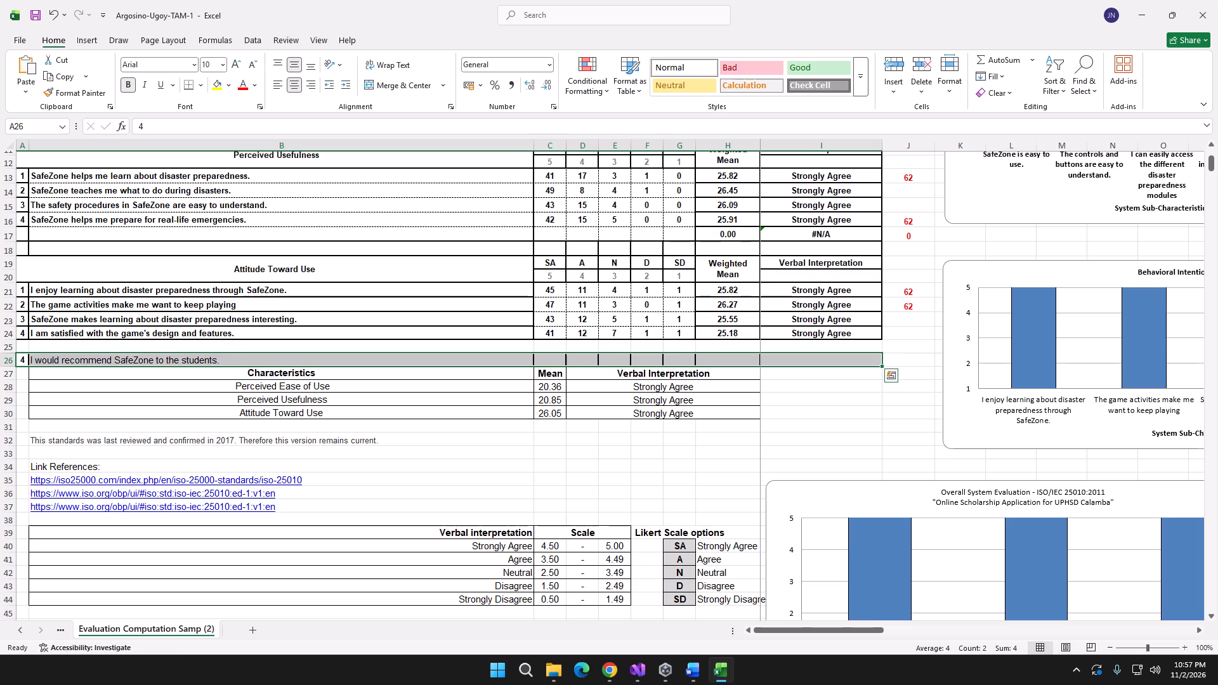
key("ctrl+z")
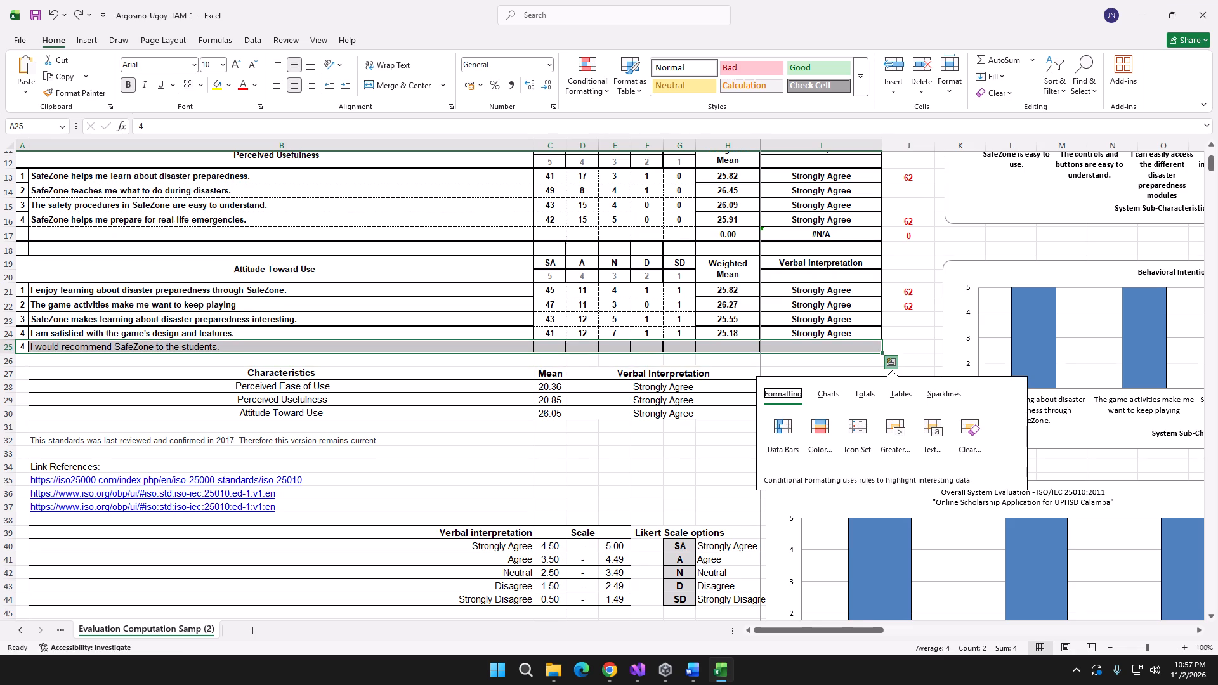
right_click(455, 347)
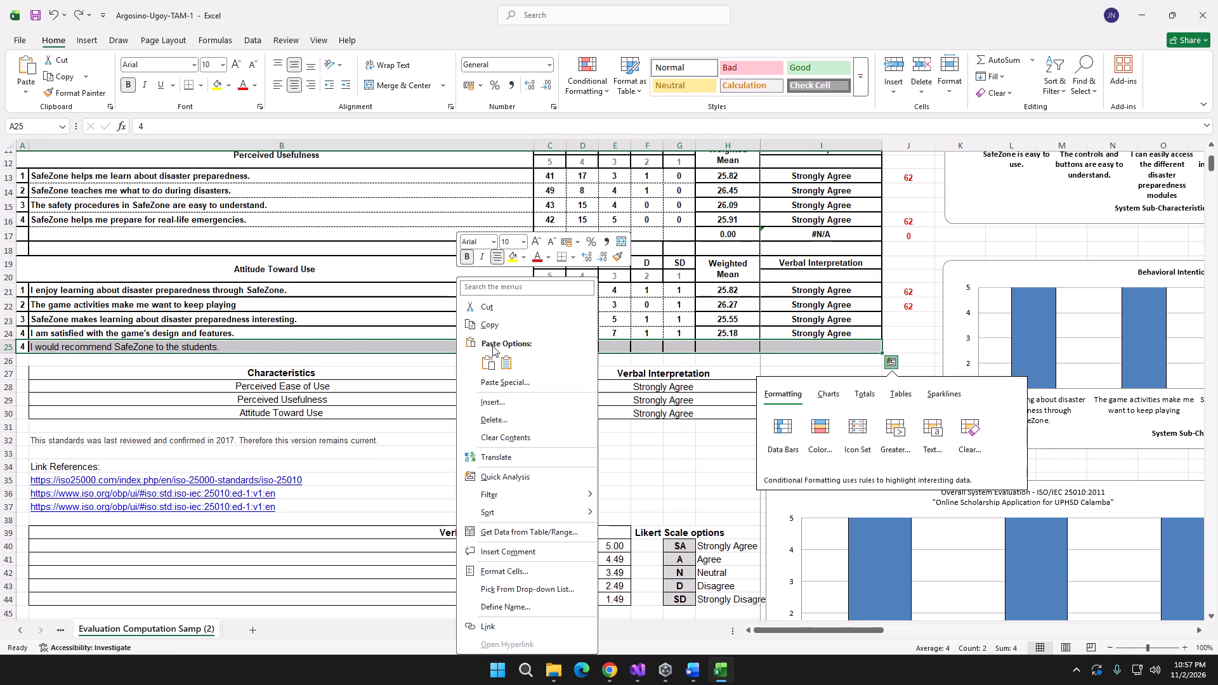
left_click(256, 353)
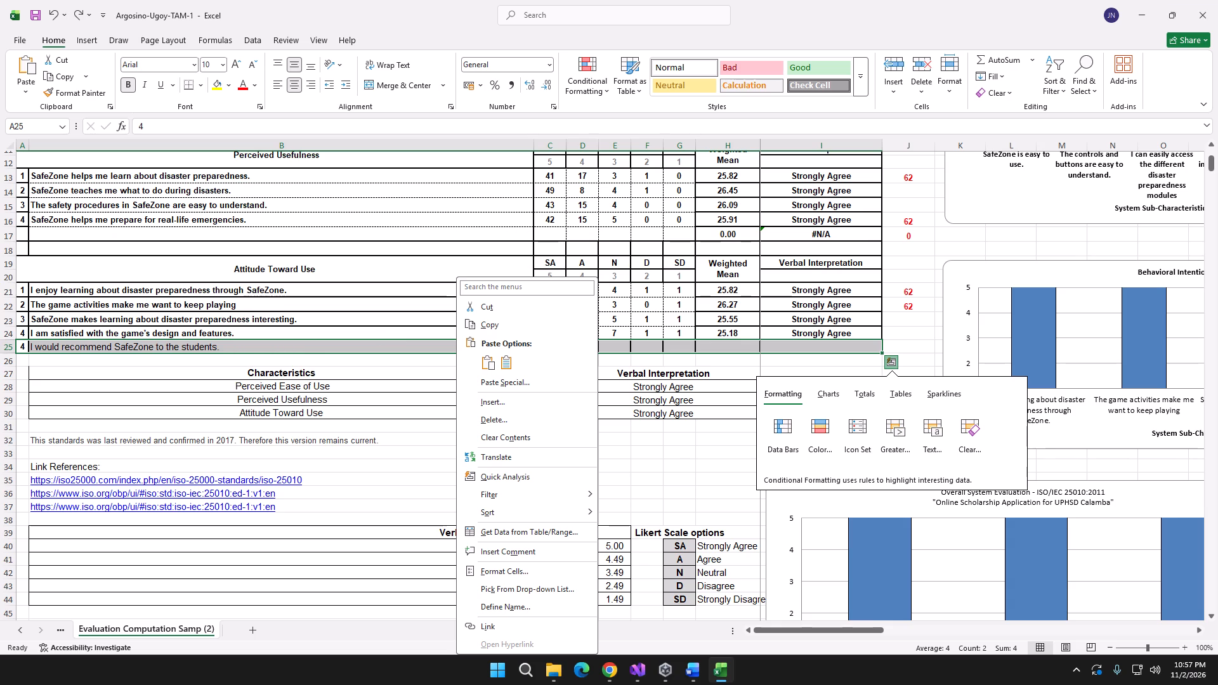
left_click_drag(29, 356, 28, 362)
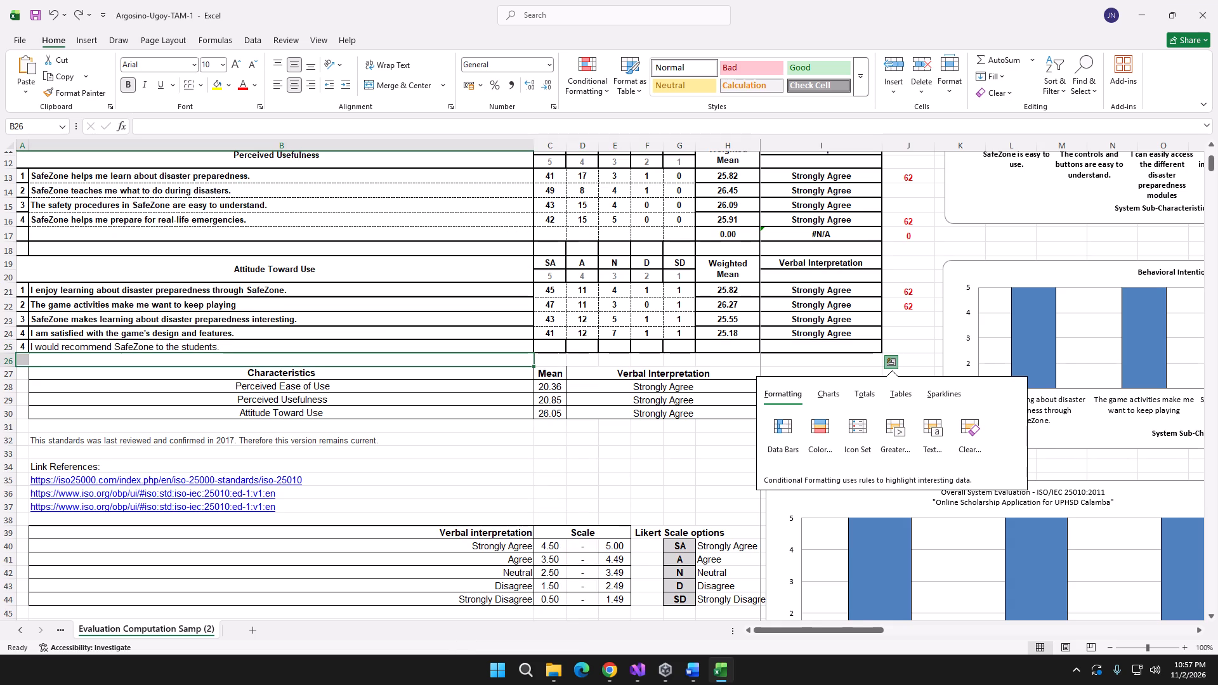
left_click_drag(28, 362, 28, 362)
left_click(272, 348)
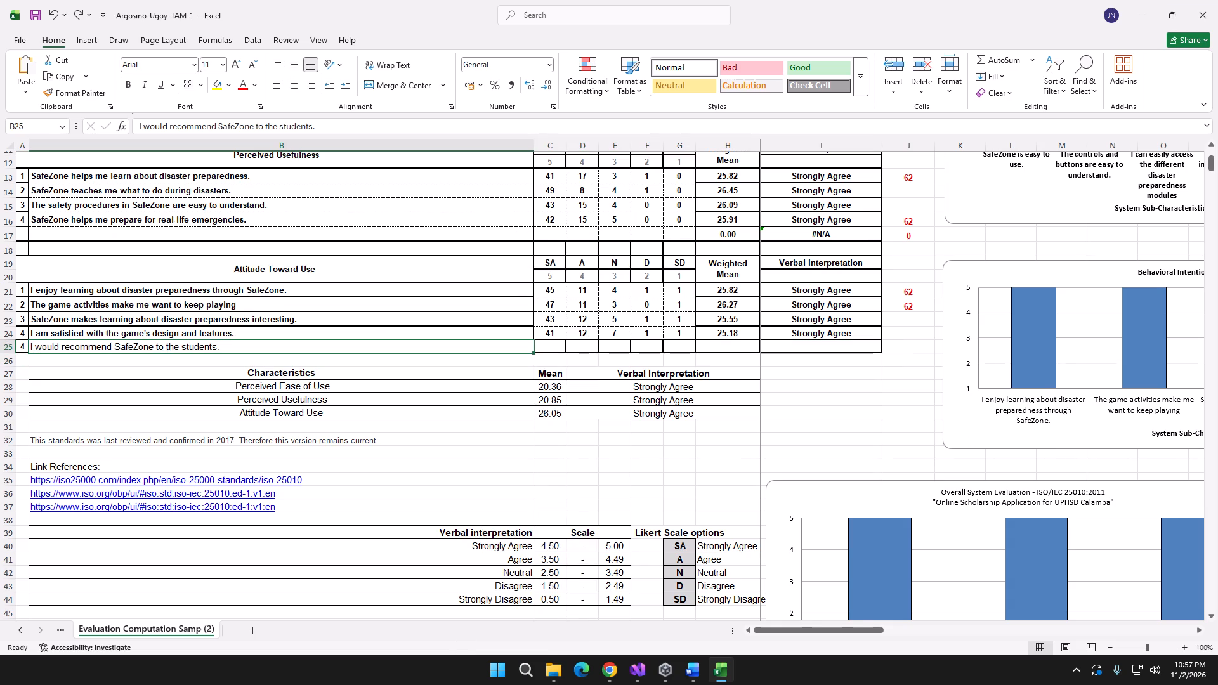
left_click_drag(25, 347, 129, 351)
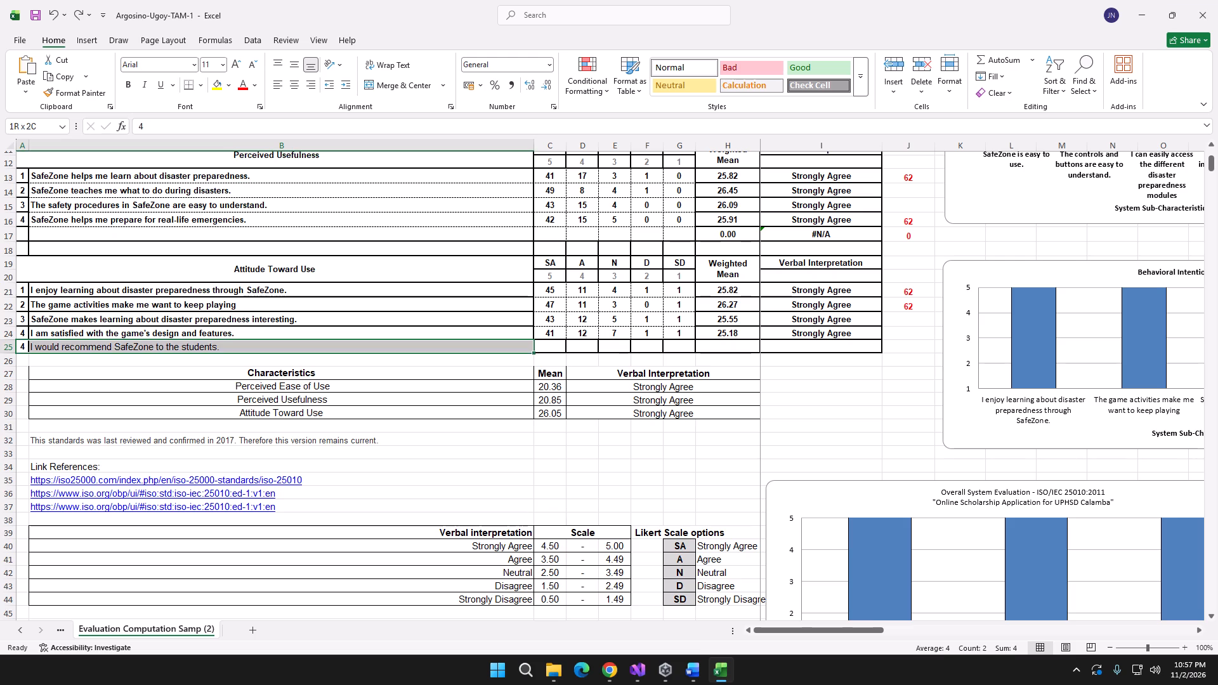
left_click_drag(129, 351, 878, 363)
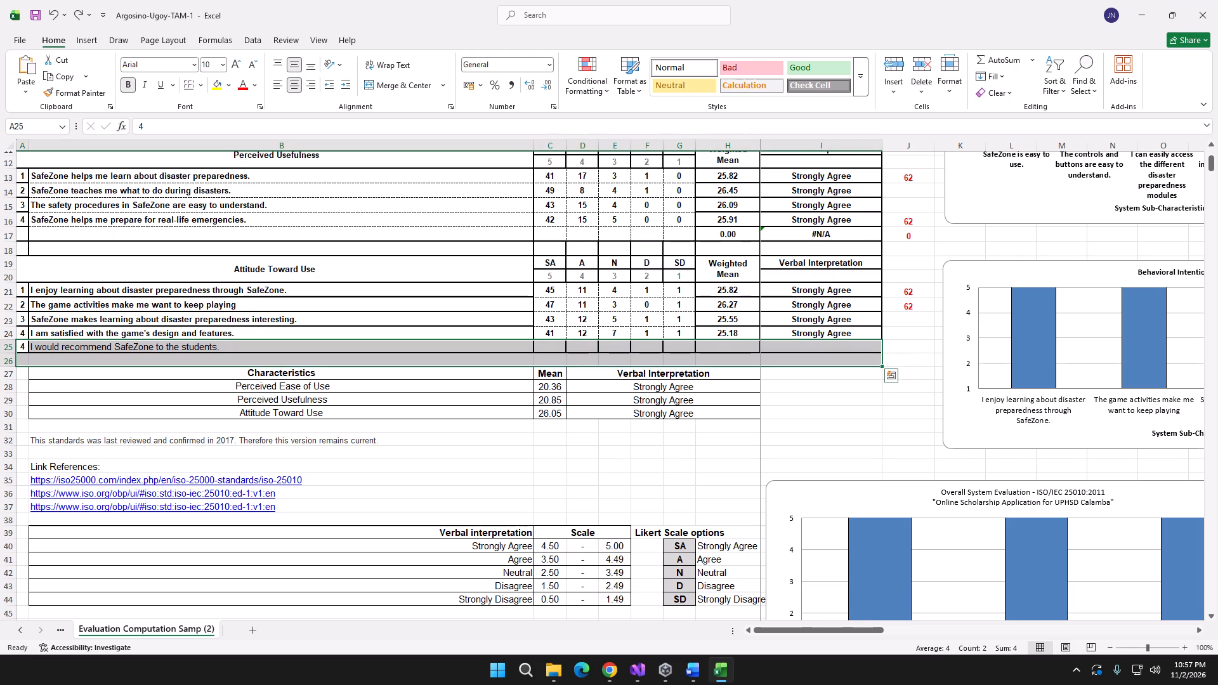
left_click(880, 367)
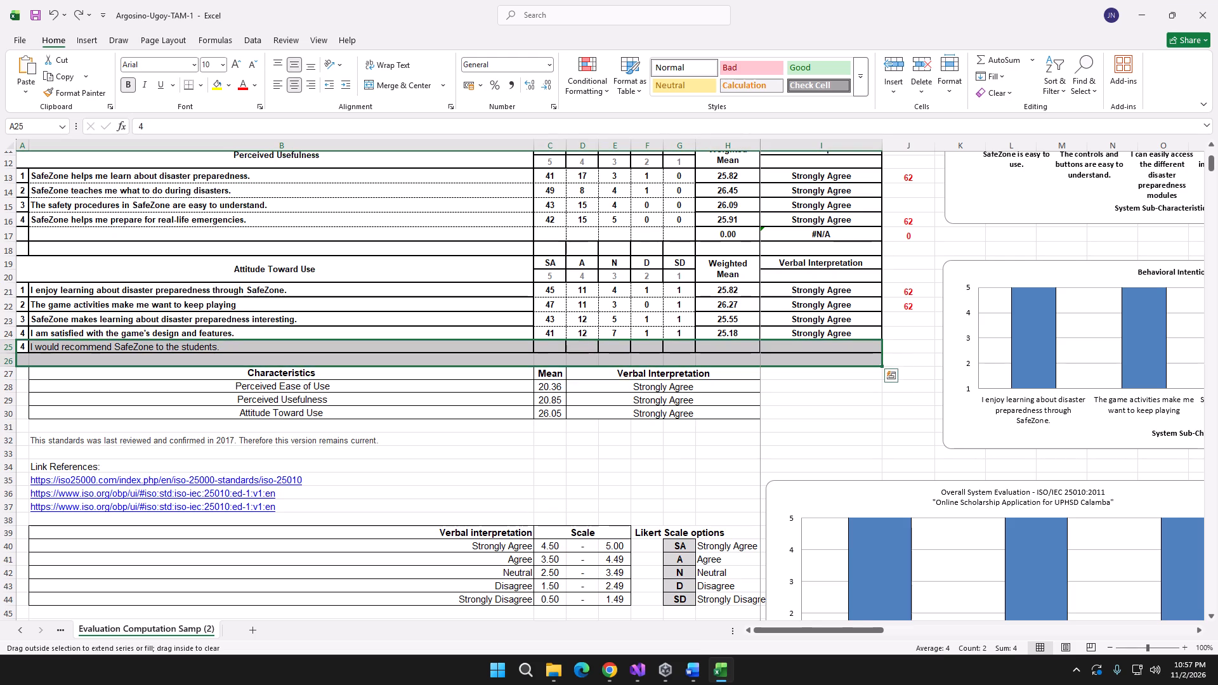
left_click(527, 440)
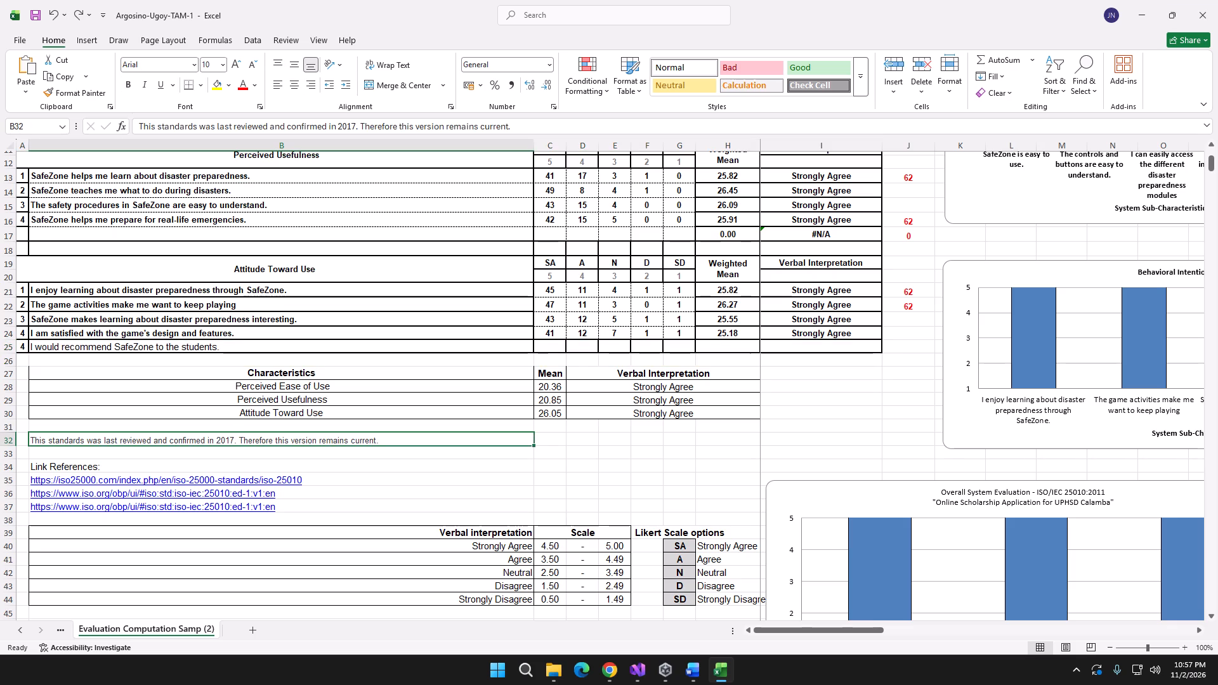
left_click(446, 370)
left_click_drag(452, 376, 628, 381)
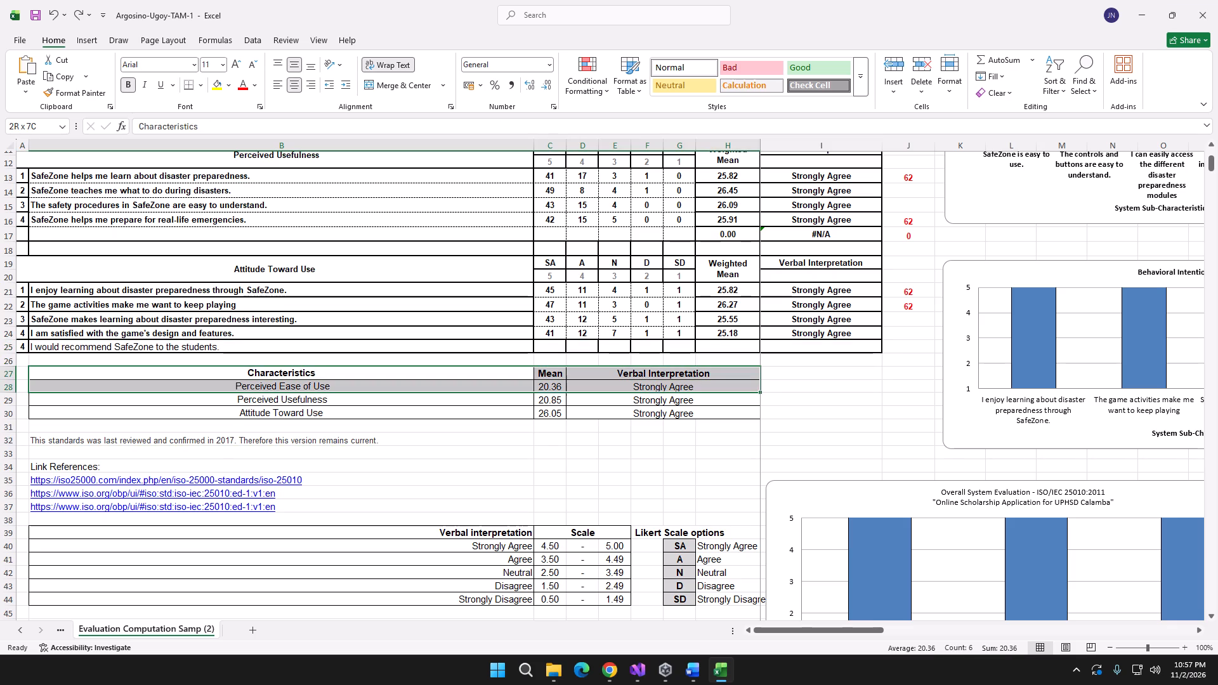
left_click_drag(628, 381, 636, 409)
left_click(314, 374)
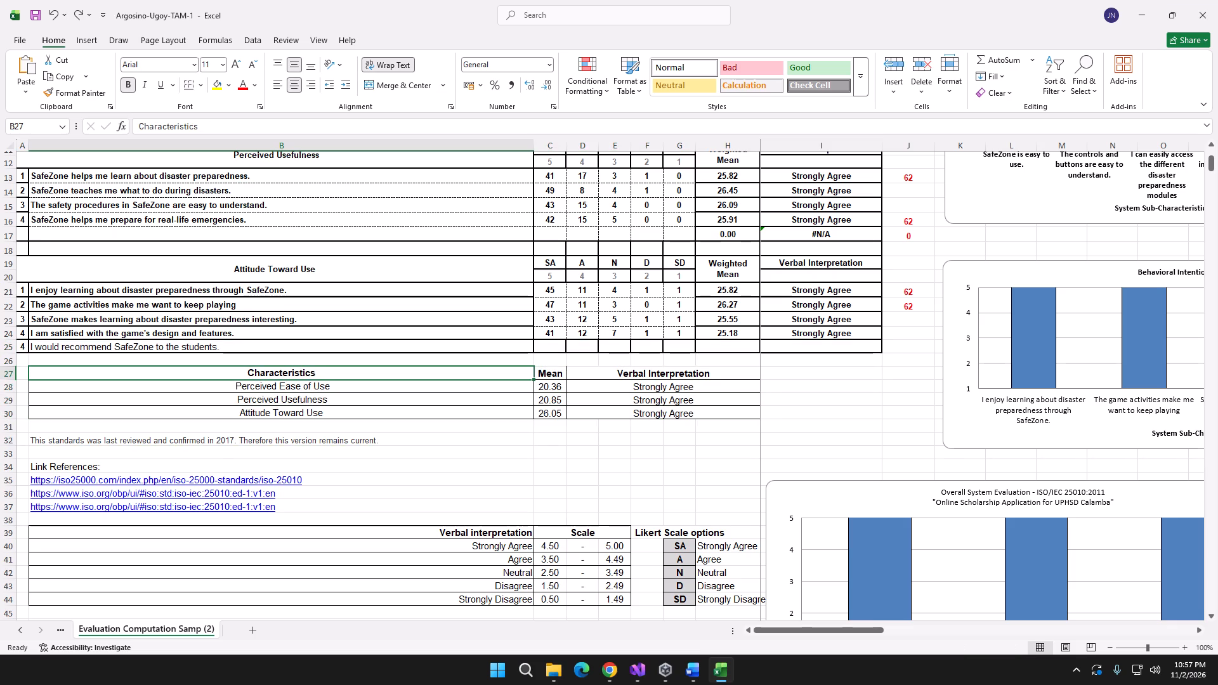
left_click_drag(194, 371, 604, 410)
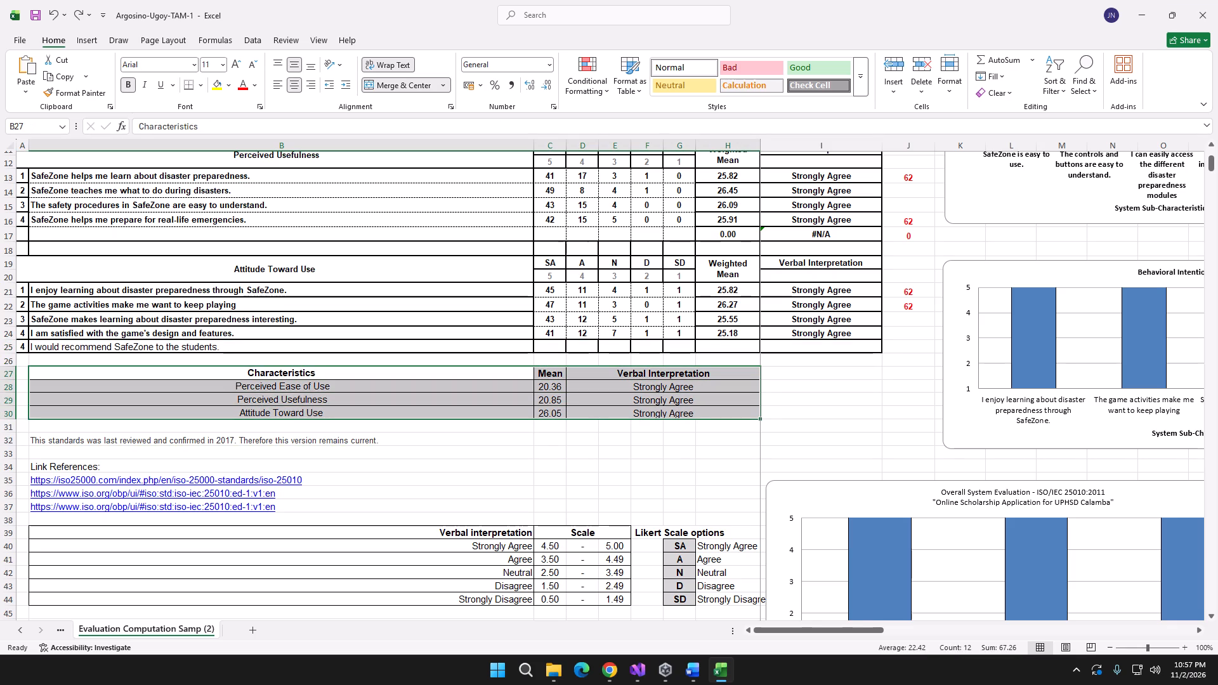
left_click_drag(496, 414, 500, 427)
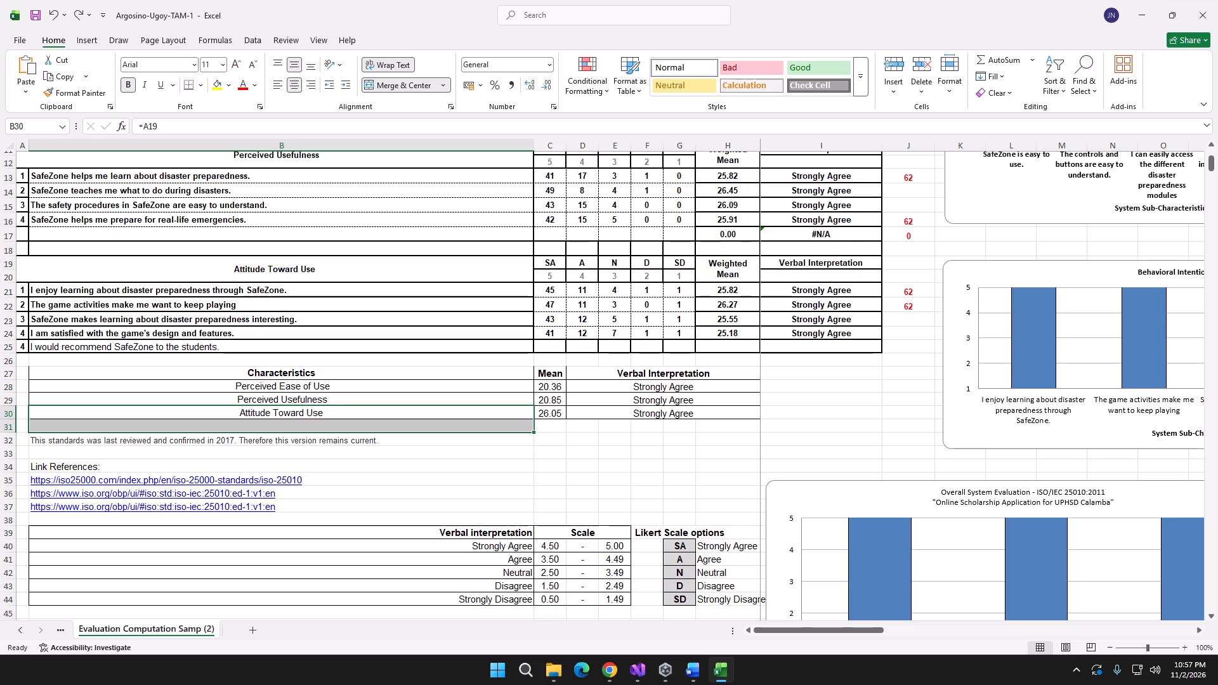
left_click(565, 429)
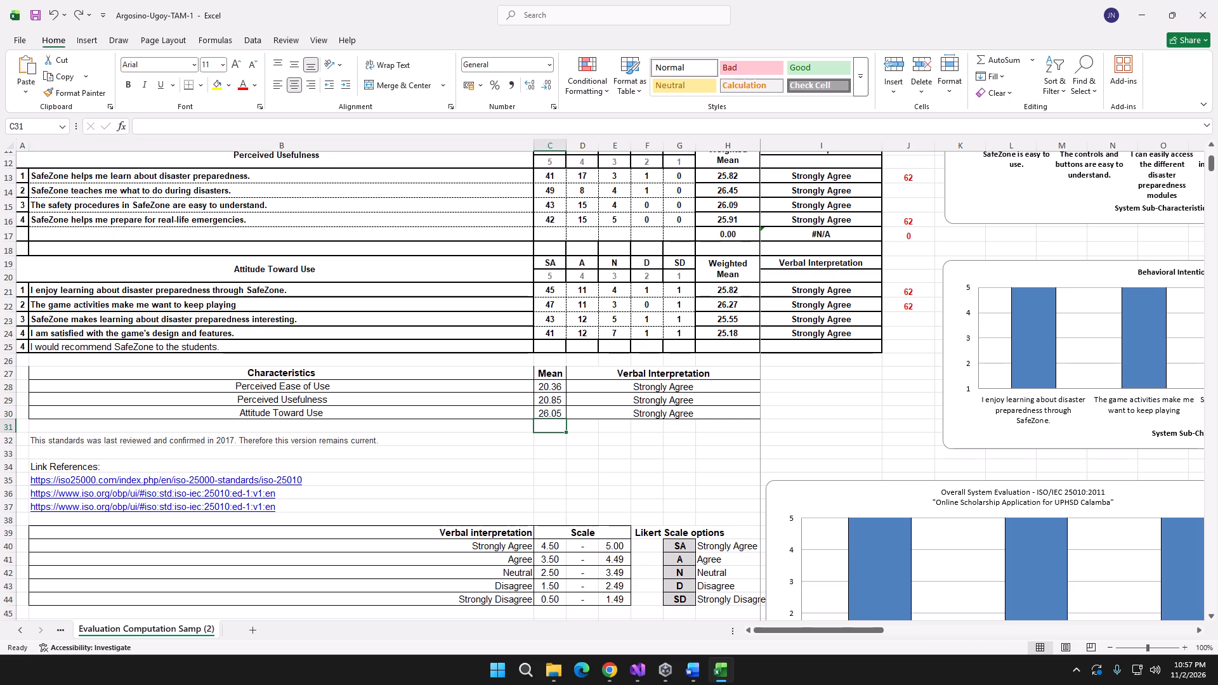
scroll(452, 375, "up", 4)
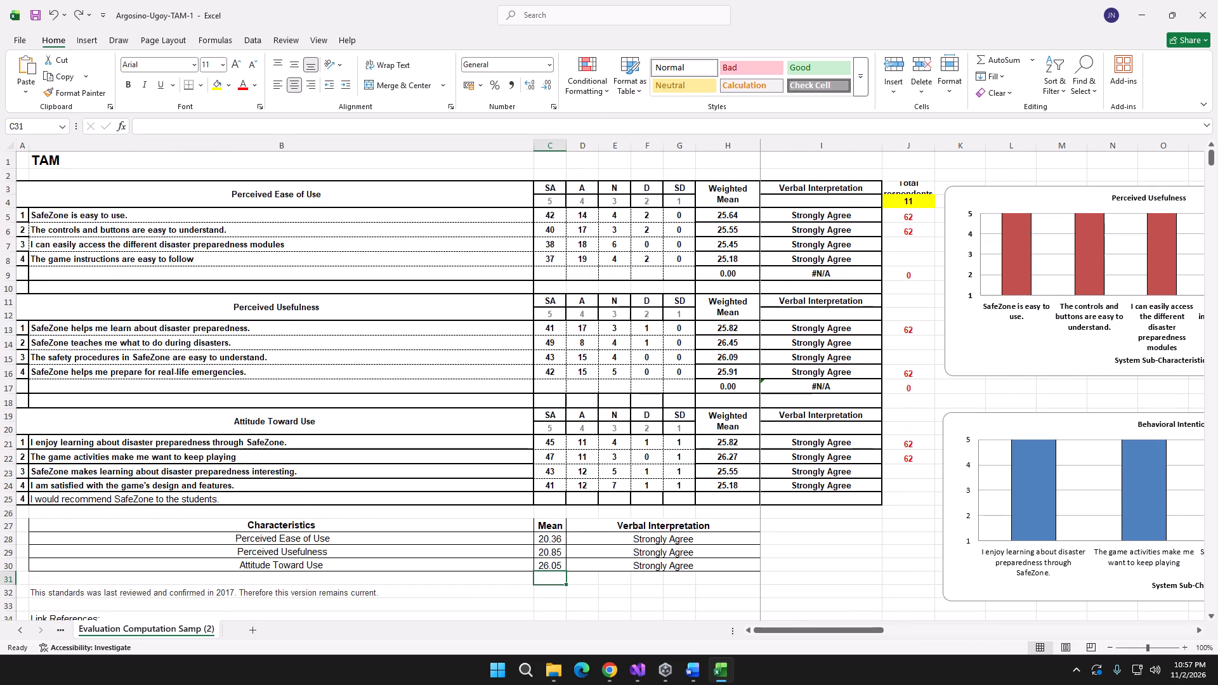
Clear the statement through Verbal Interpretation cells in the two surplus rows below Perceived Ease of Use item 4.
left_click_drag(387, 292, 789, 283)
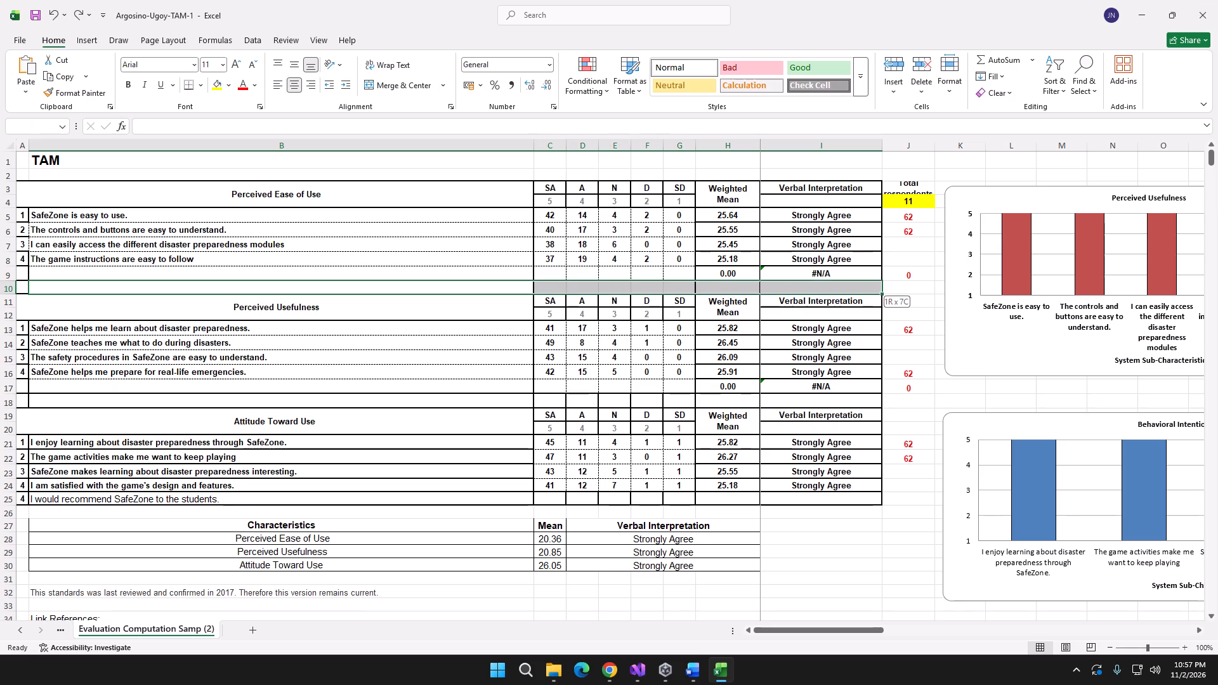
left_click_drag(789, 283, 830, 278)
key("Delete")
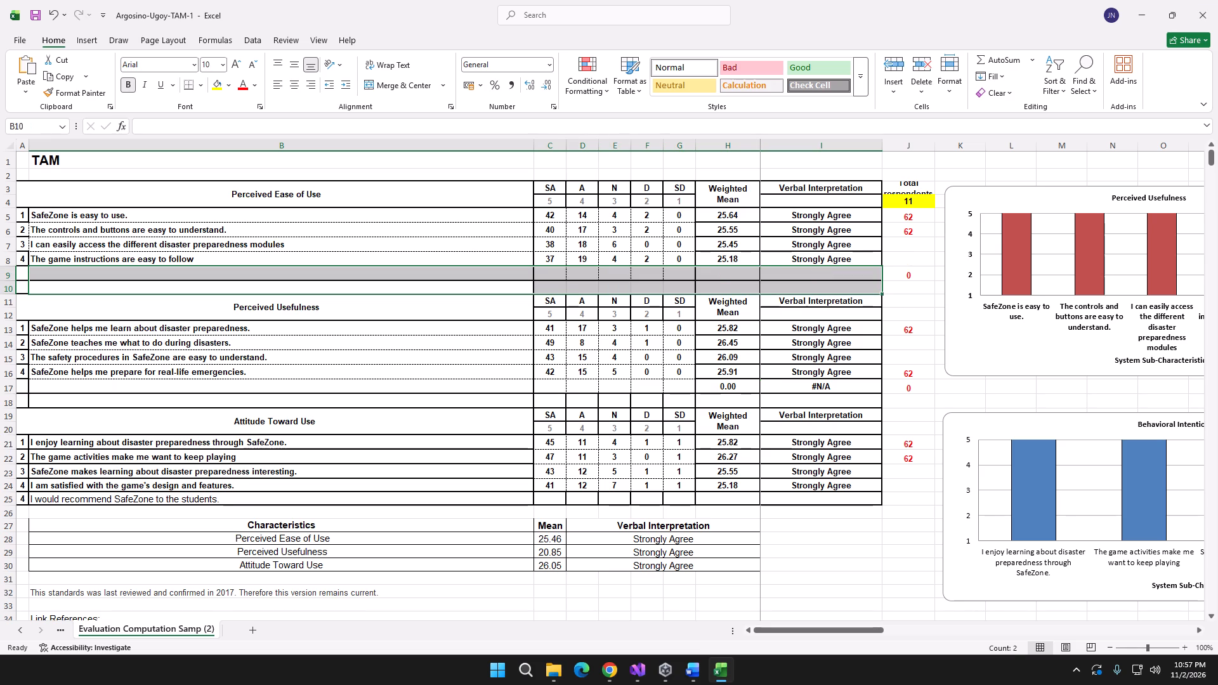
key("Delete")
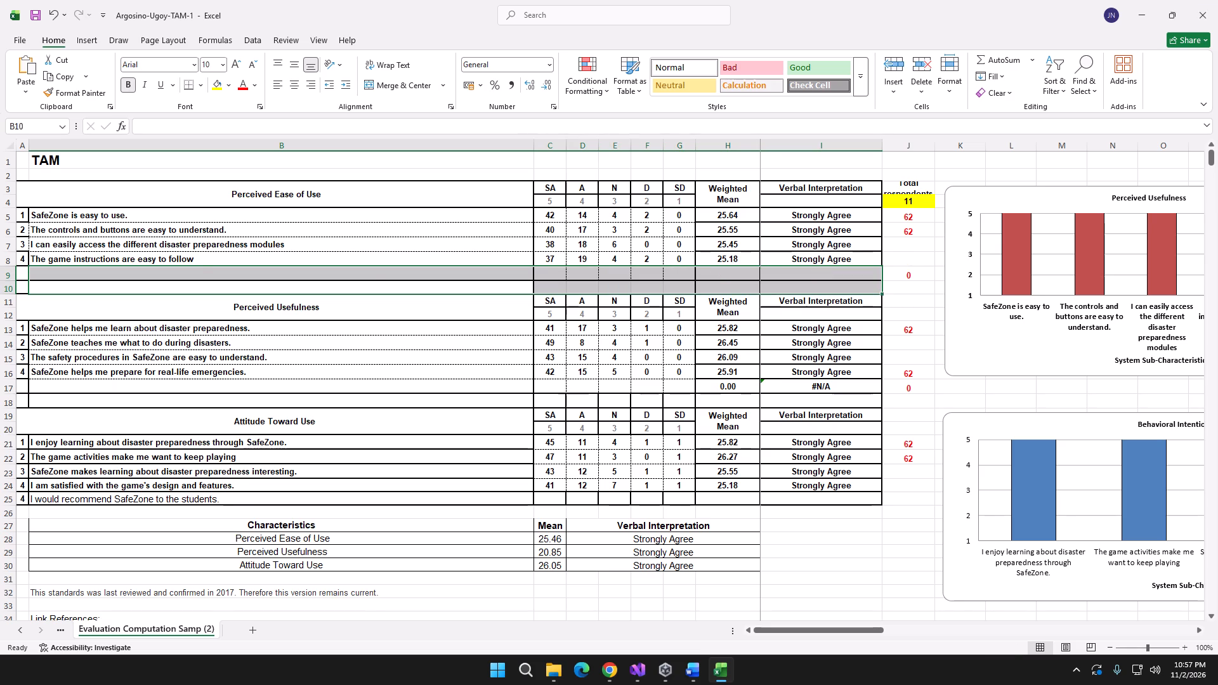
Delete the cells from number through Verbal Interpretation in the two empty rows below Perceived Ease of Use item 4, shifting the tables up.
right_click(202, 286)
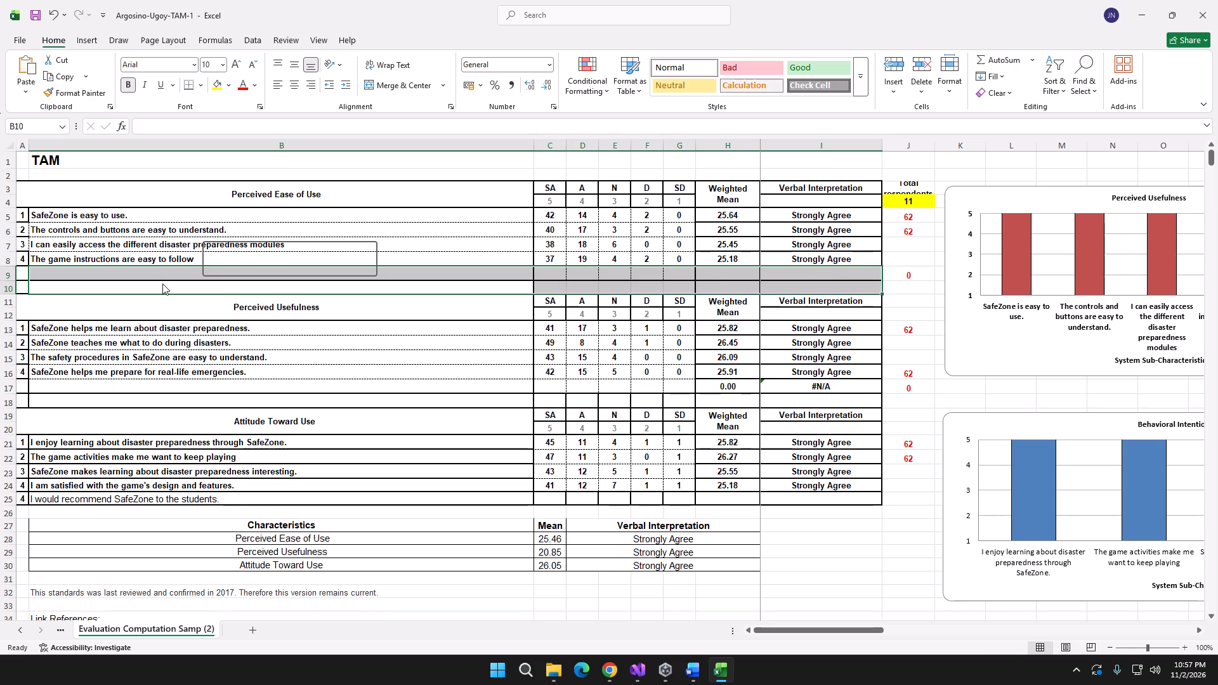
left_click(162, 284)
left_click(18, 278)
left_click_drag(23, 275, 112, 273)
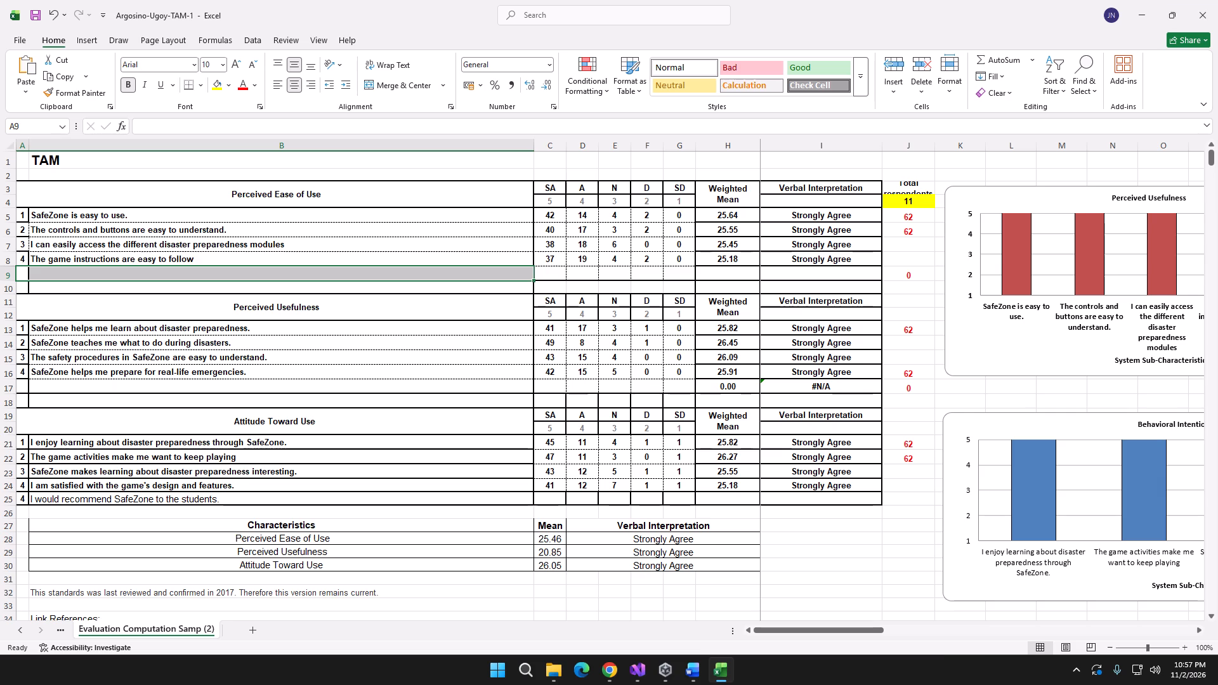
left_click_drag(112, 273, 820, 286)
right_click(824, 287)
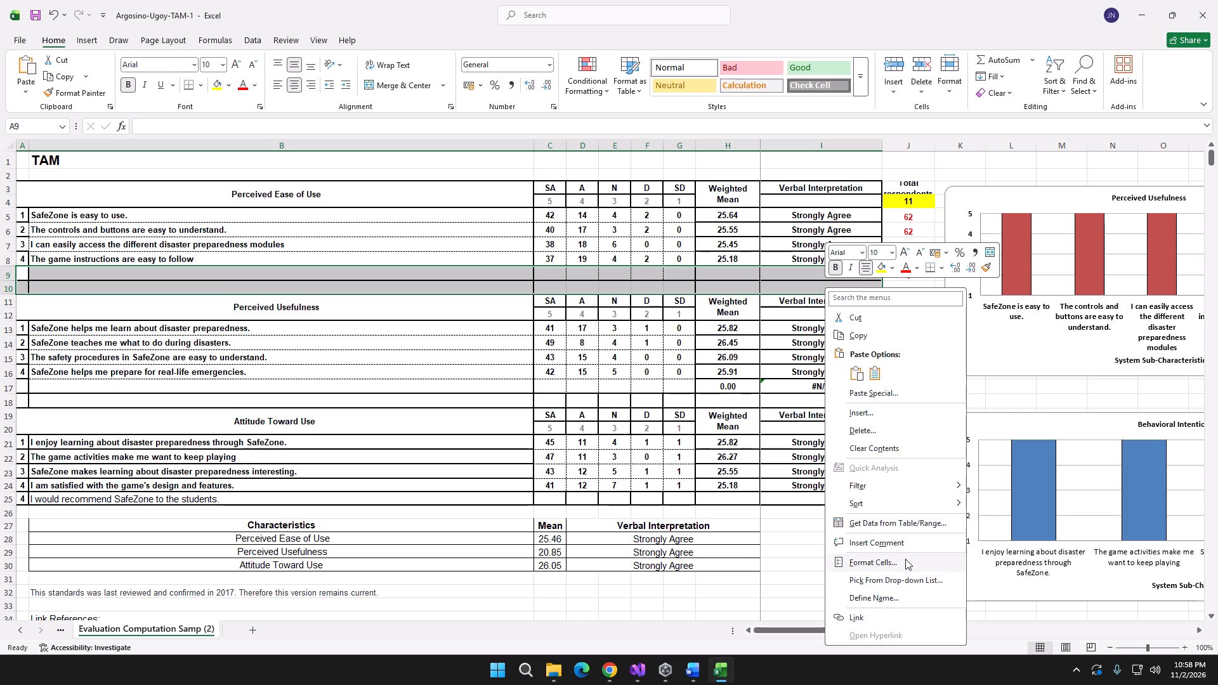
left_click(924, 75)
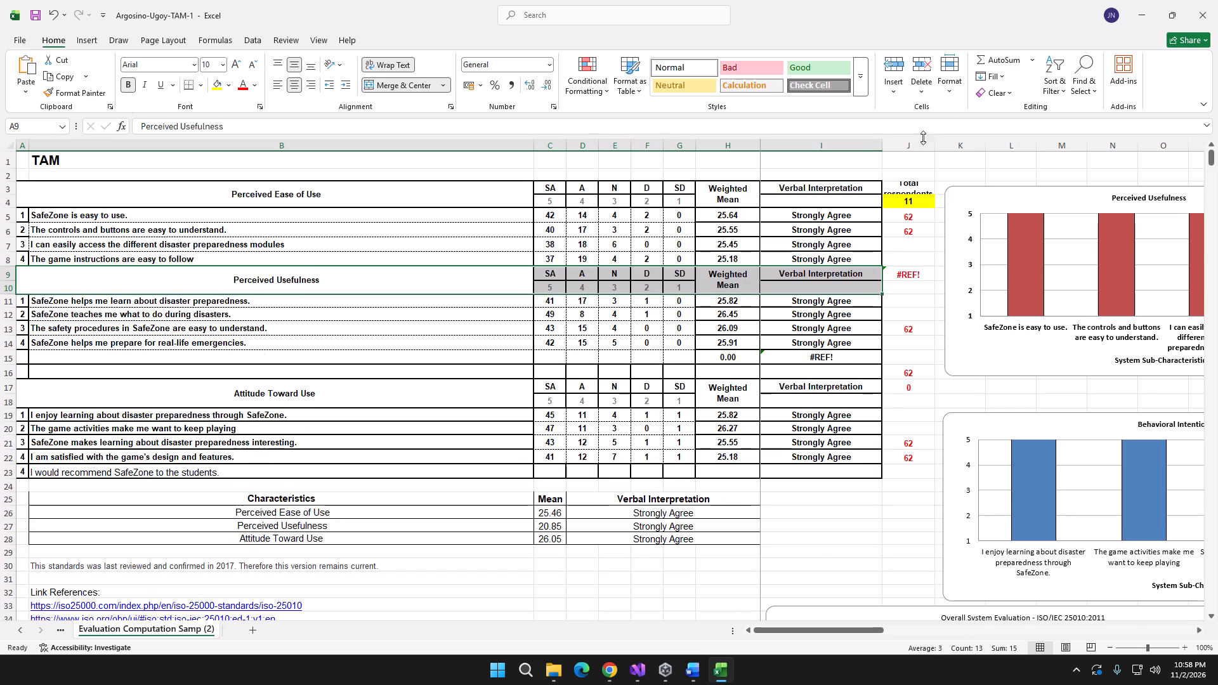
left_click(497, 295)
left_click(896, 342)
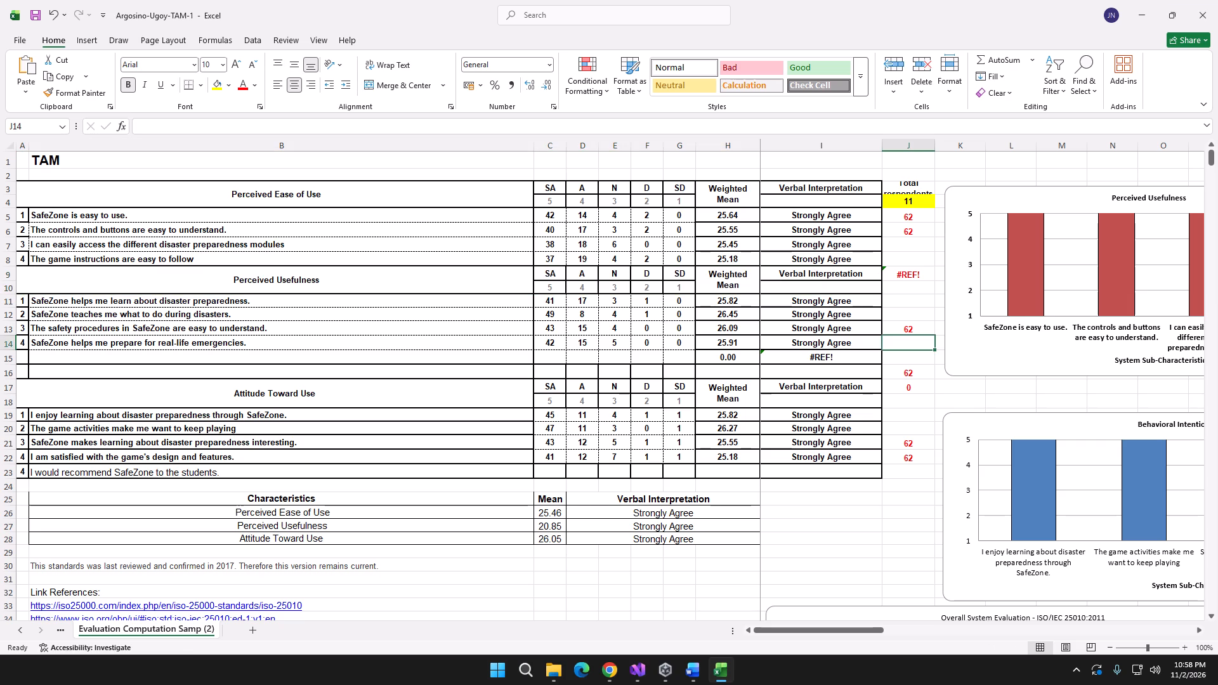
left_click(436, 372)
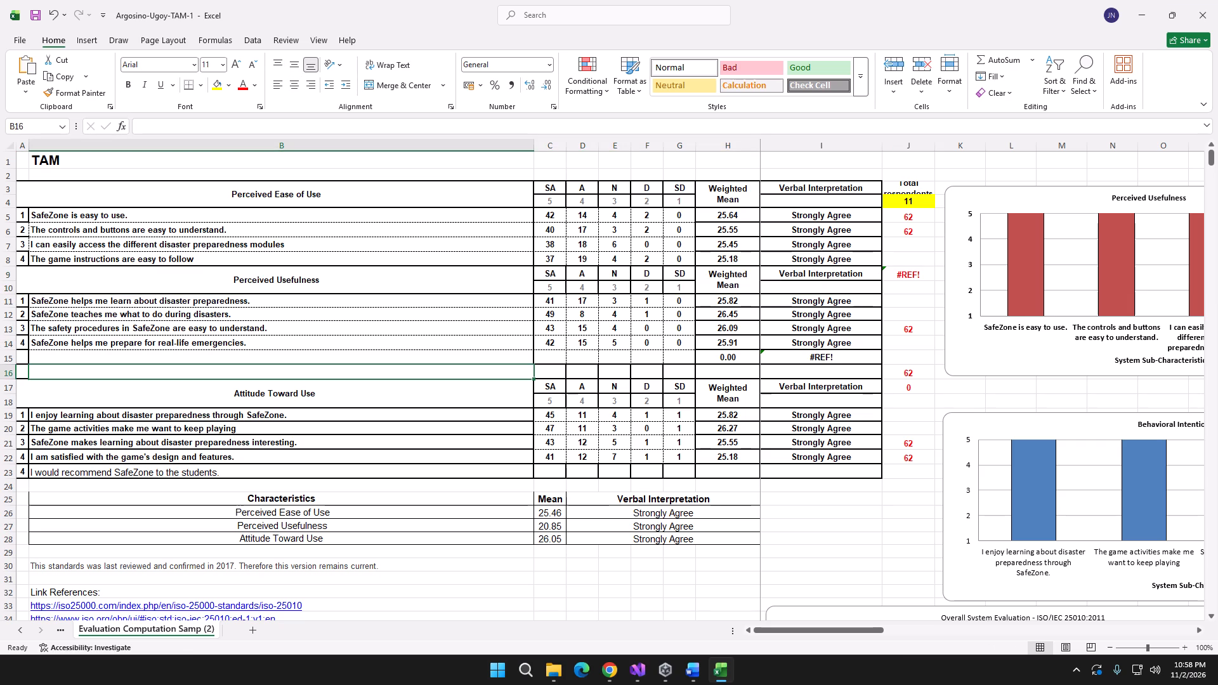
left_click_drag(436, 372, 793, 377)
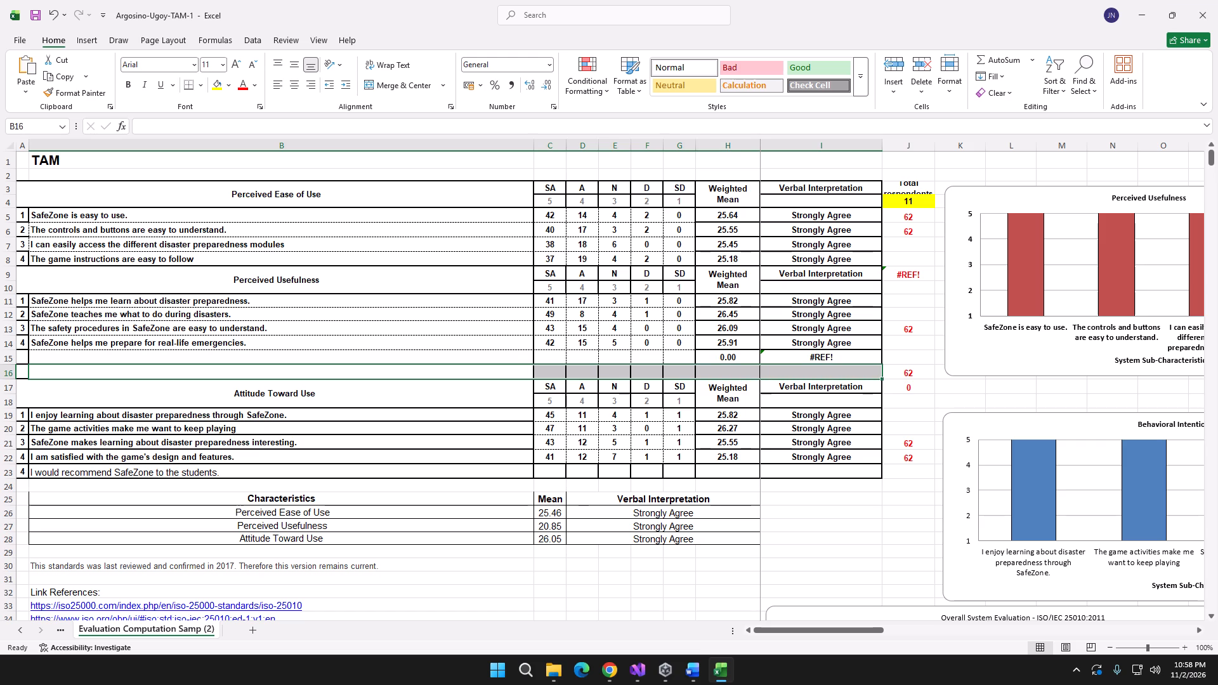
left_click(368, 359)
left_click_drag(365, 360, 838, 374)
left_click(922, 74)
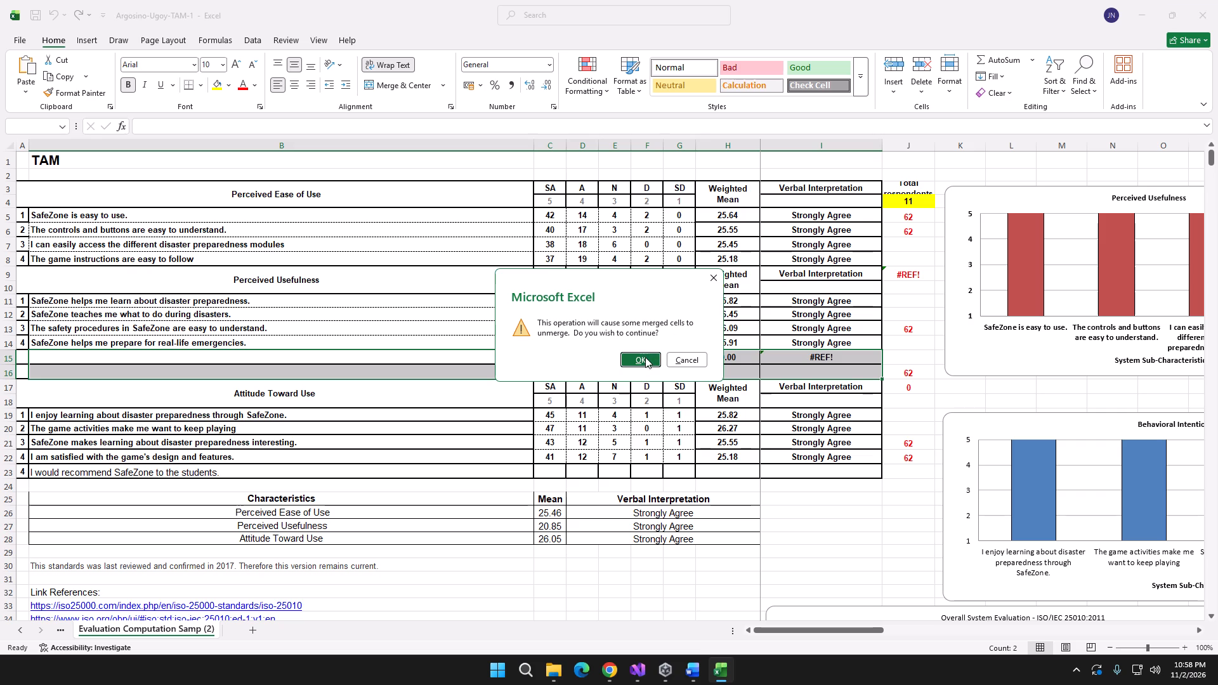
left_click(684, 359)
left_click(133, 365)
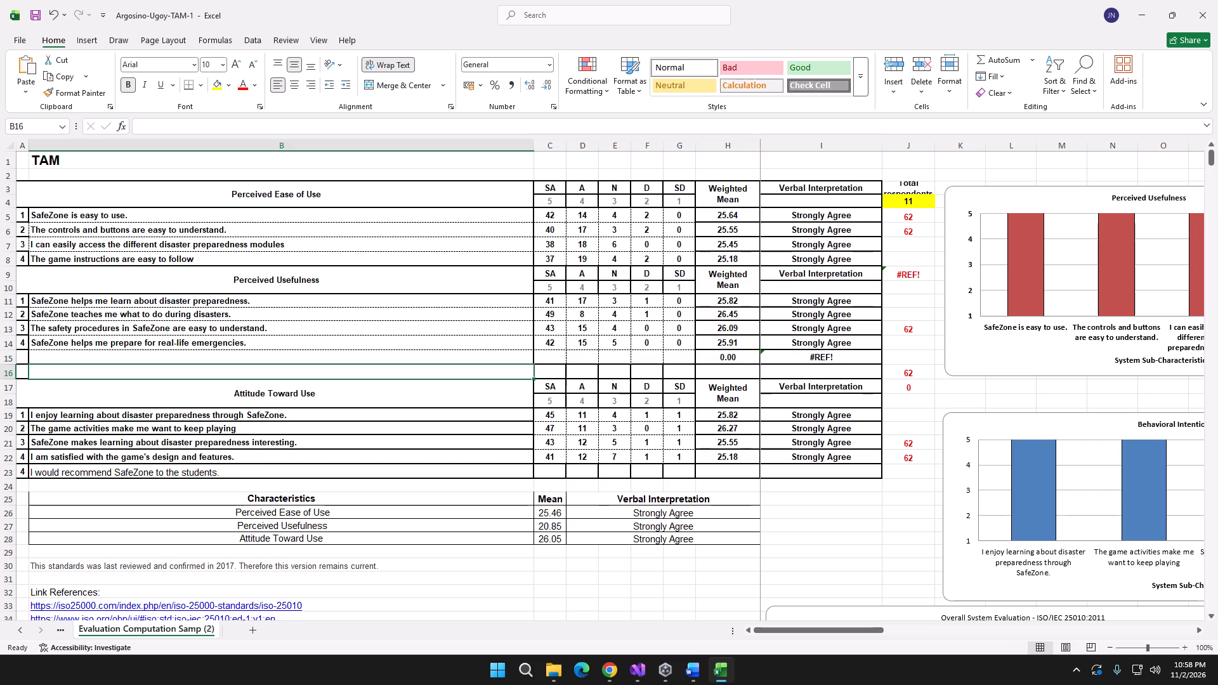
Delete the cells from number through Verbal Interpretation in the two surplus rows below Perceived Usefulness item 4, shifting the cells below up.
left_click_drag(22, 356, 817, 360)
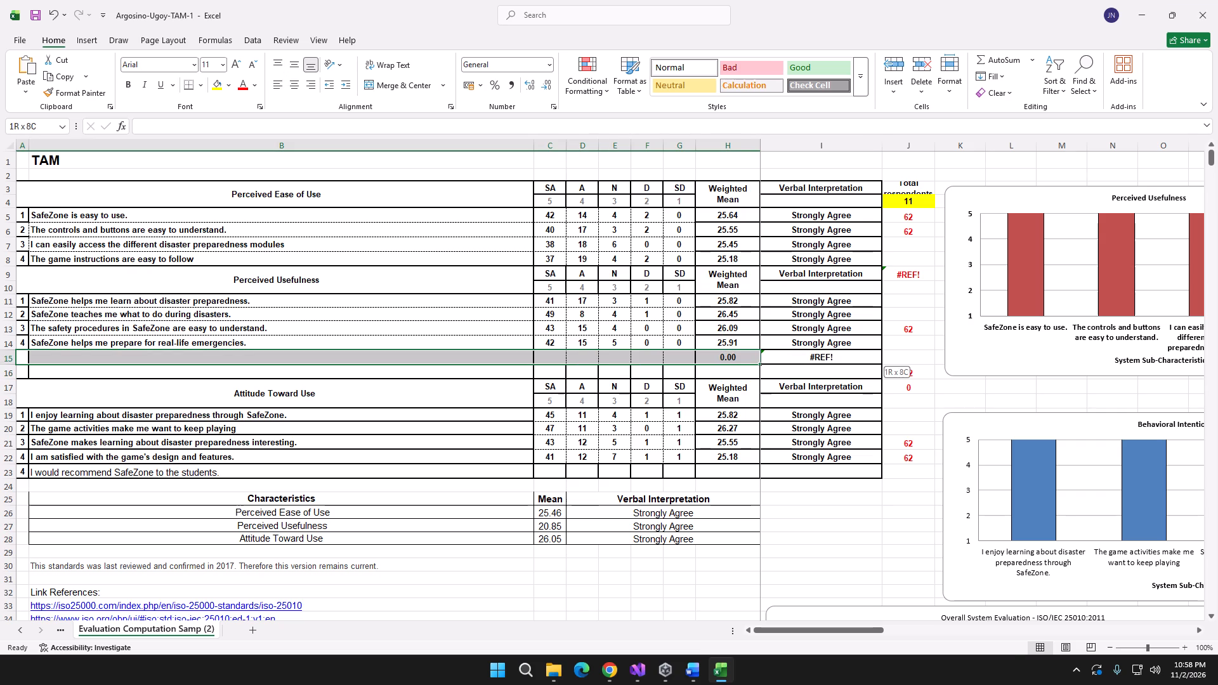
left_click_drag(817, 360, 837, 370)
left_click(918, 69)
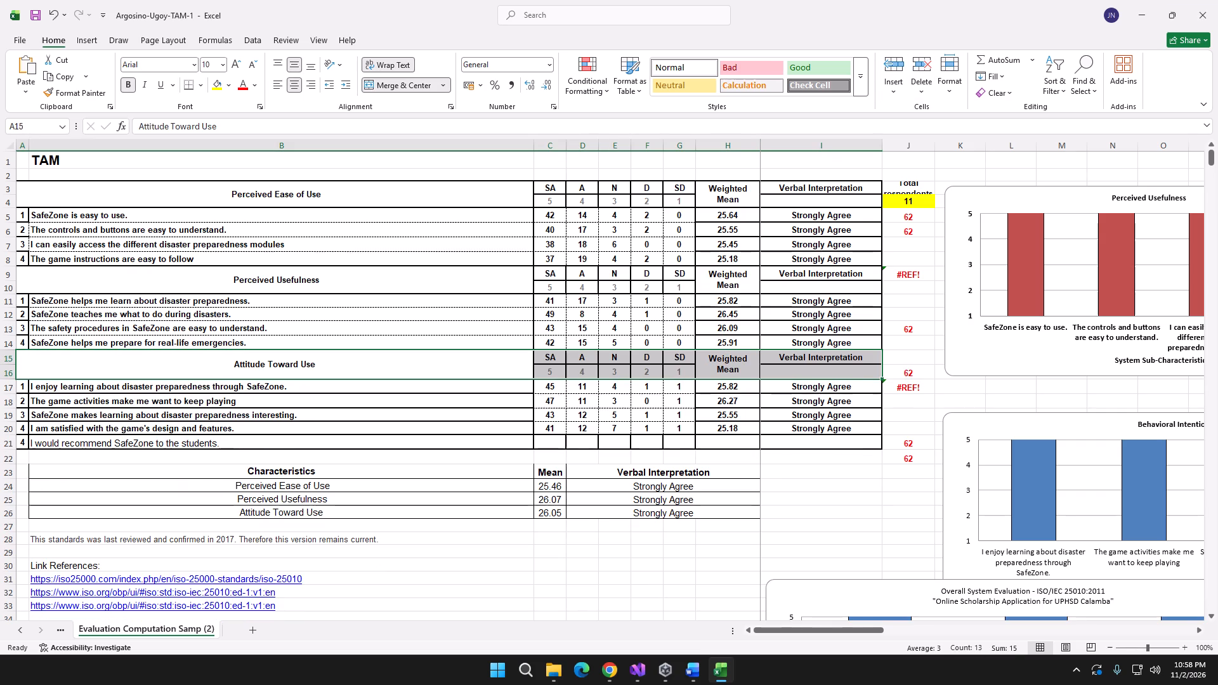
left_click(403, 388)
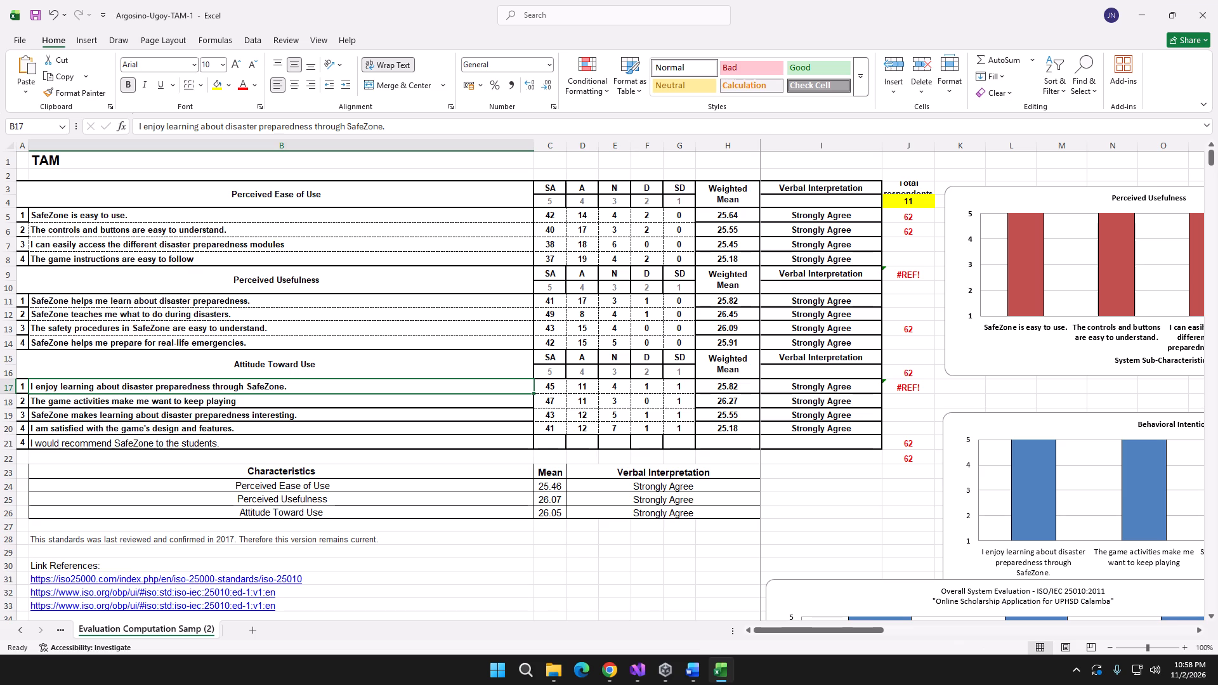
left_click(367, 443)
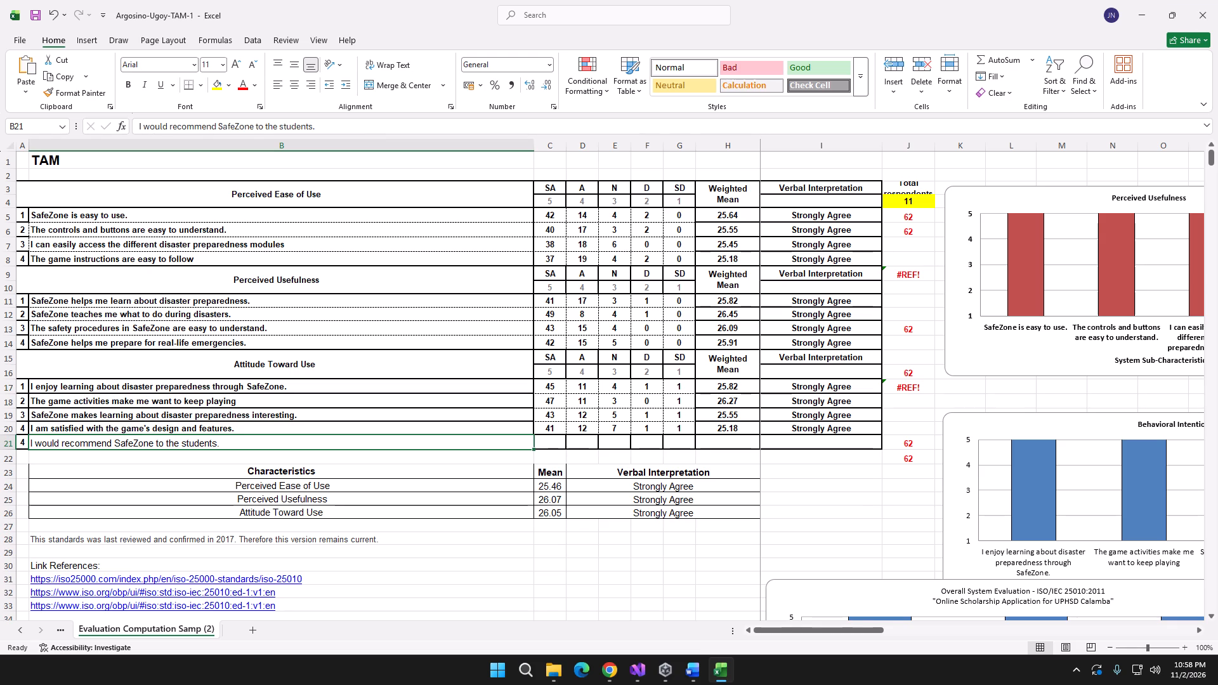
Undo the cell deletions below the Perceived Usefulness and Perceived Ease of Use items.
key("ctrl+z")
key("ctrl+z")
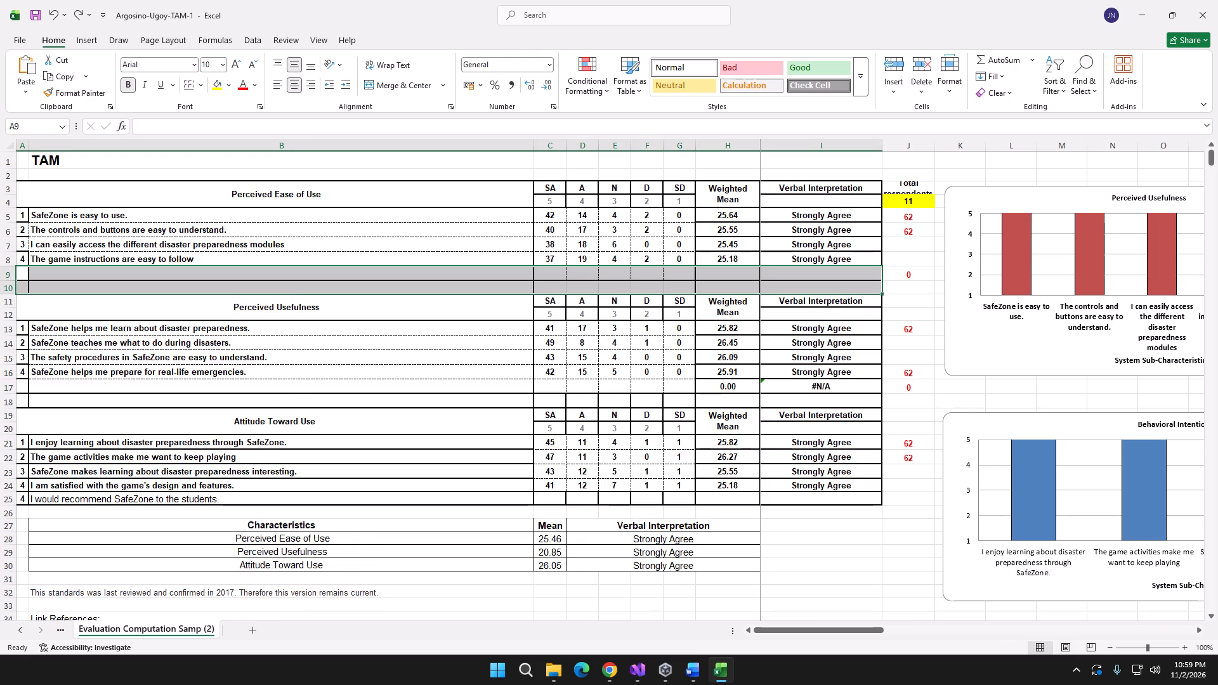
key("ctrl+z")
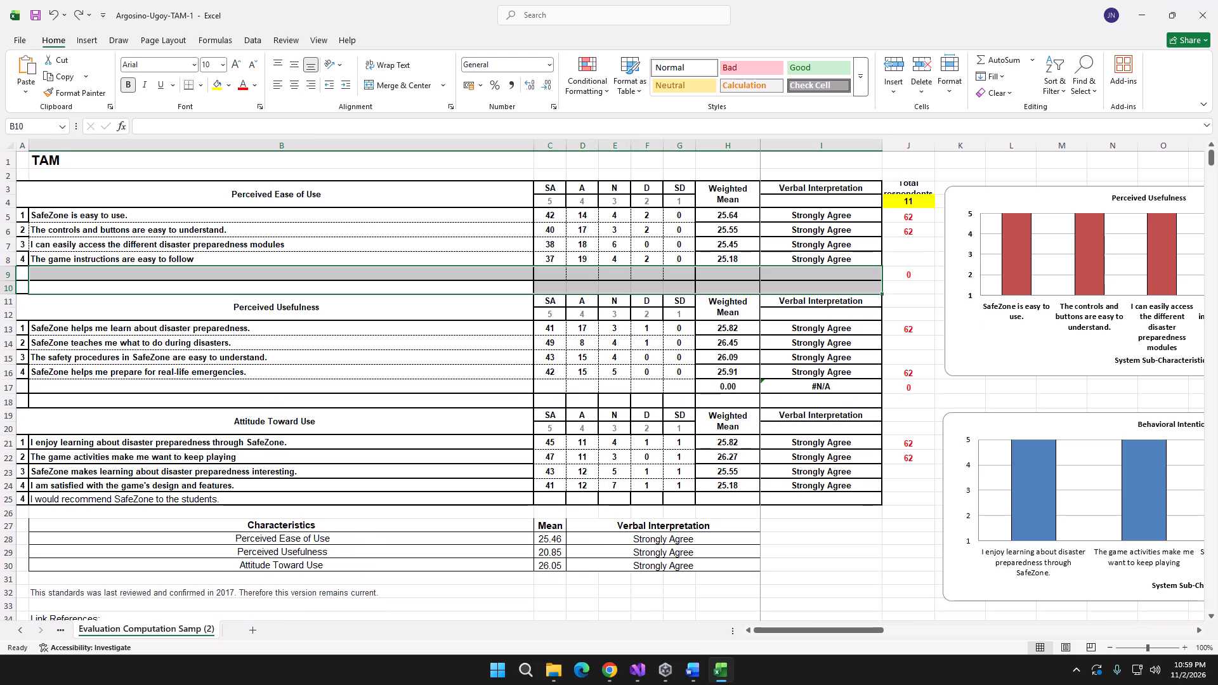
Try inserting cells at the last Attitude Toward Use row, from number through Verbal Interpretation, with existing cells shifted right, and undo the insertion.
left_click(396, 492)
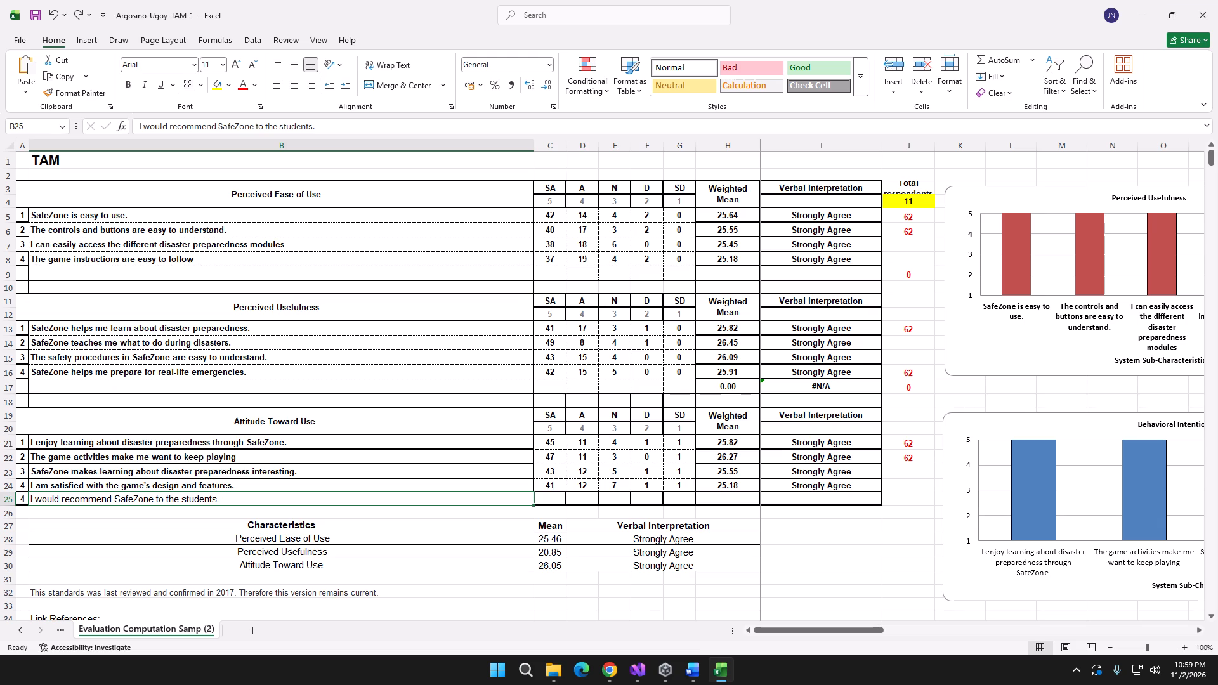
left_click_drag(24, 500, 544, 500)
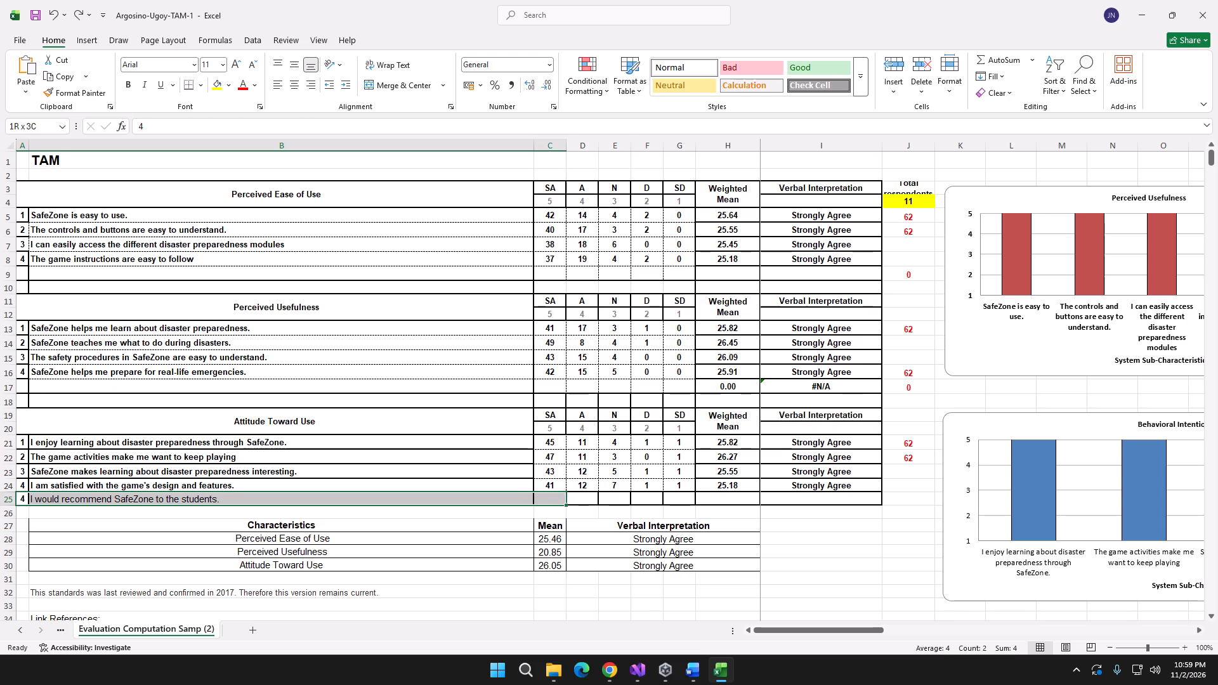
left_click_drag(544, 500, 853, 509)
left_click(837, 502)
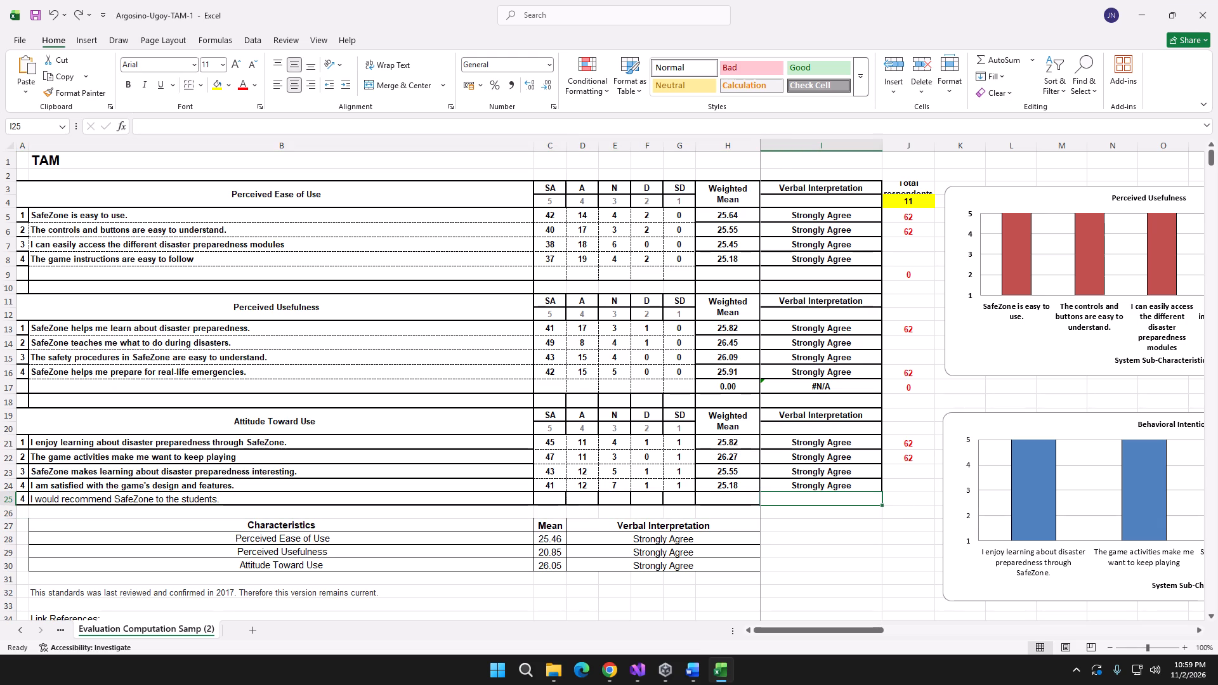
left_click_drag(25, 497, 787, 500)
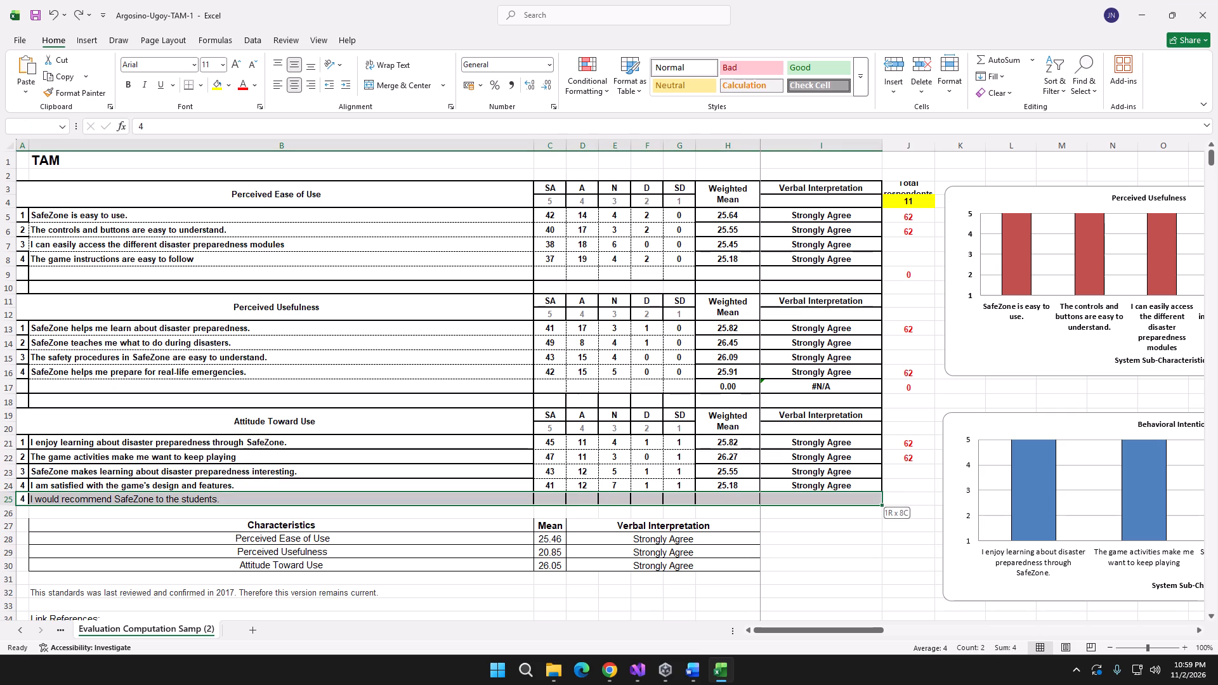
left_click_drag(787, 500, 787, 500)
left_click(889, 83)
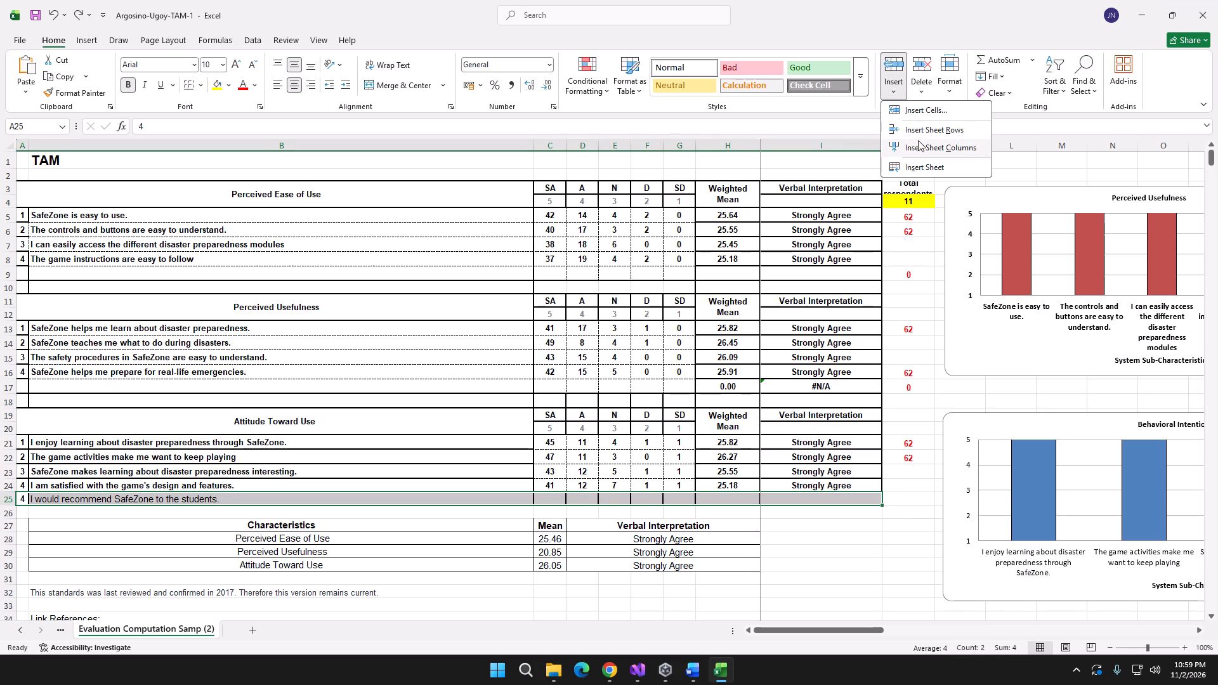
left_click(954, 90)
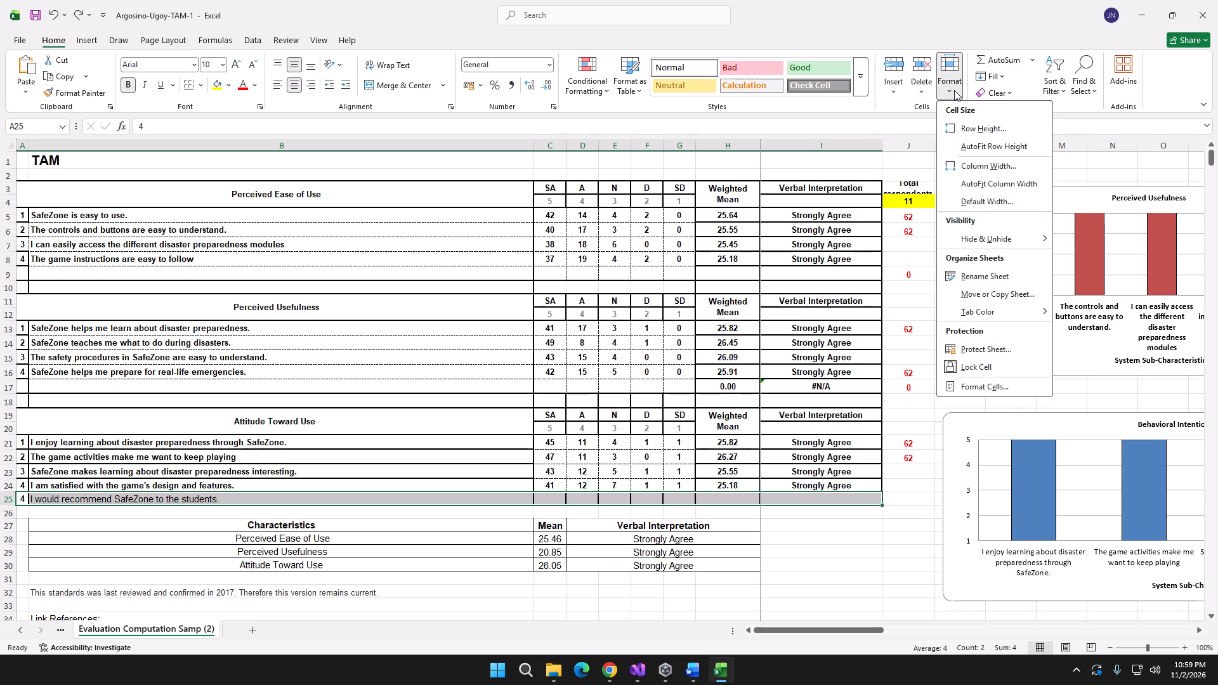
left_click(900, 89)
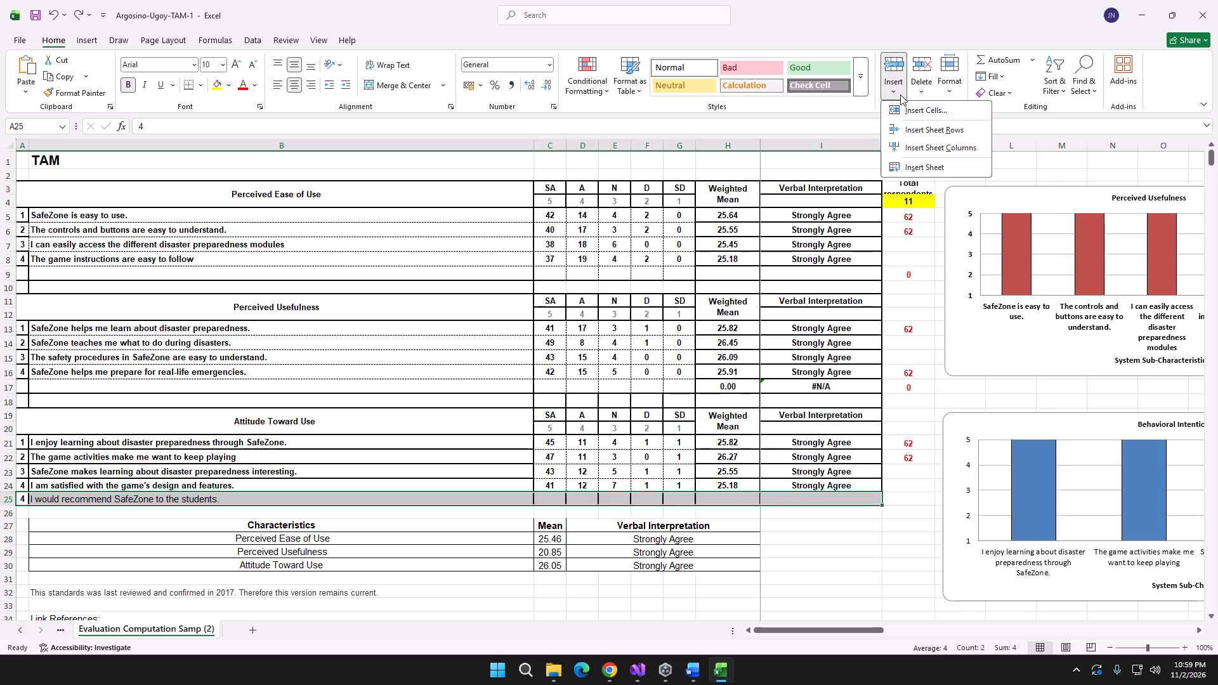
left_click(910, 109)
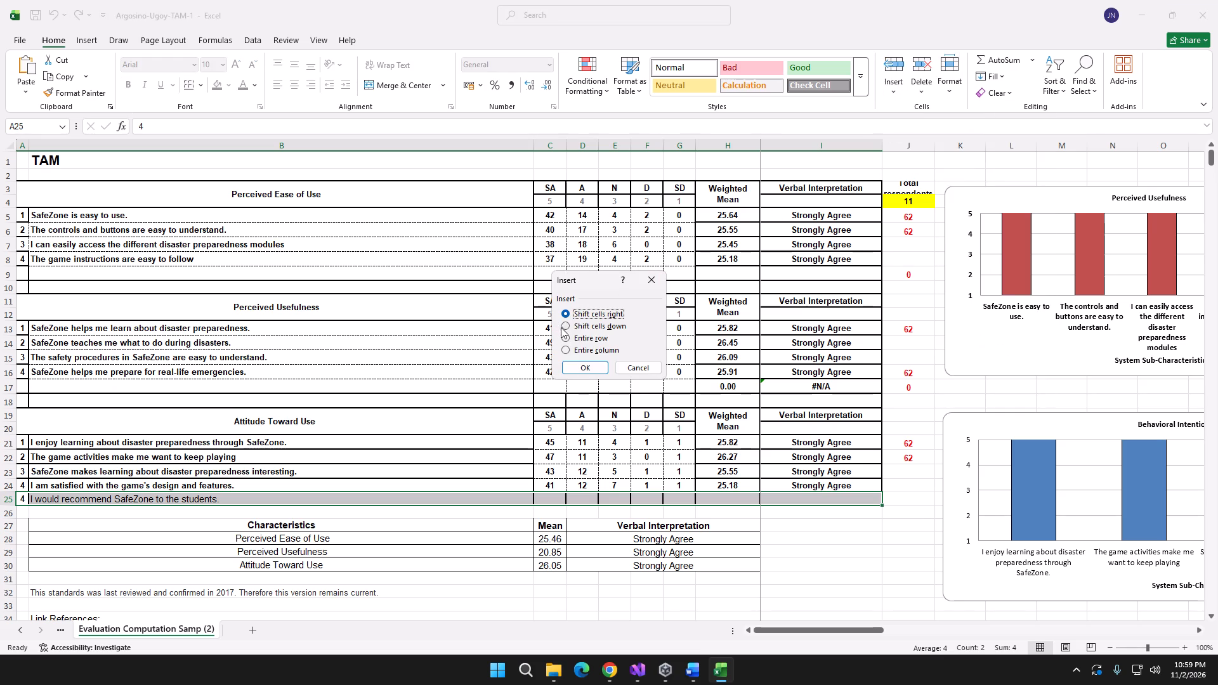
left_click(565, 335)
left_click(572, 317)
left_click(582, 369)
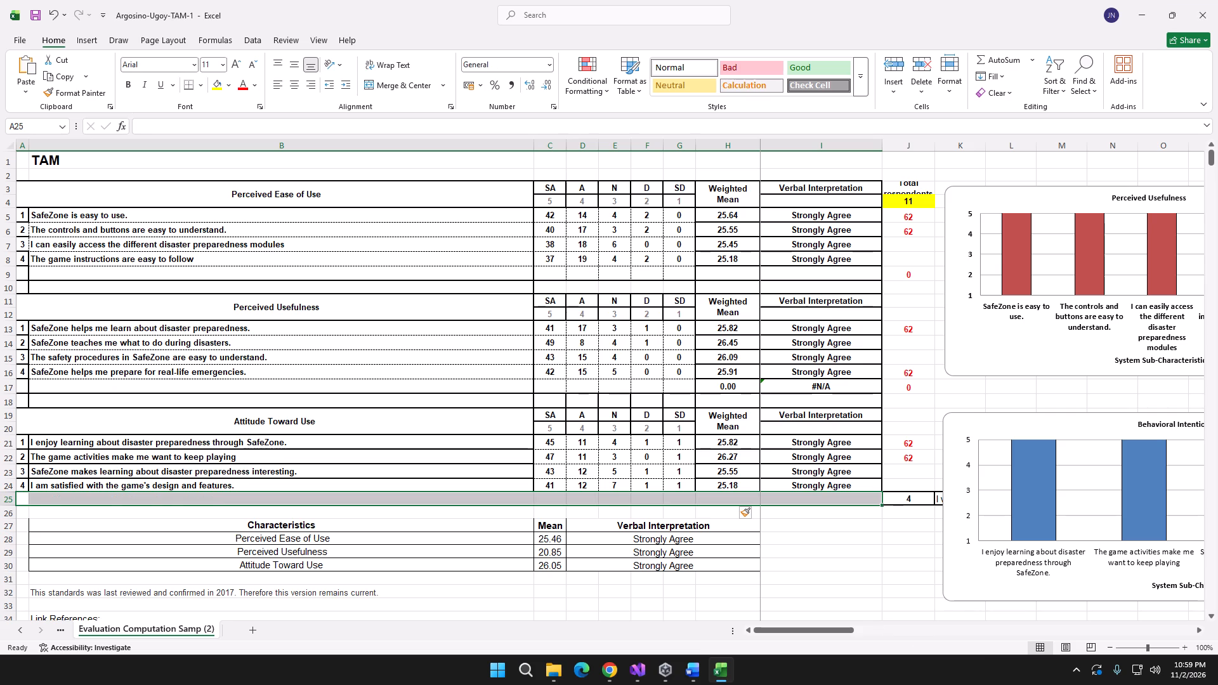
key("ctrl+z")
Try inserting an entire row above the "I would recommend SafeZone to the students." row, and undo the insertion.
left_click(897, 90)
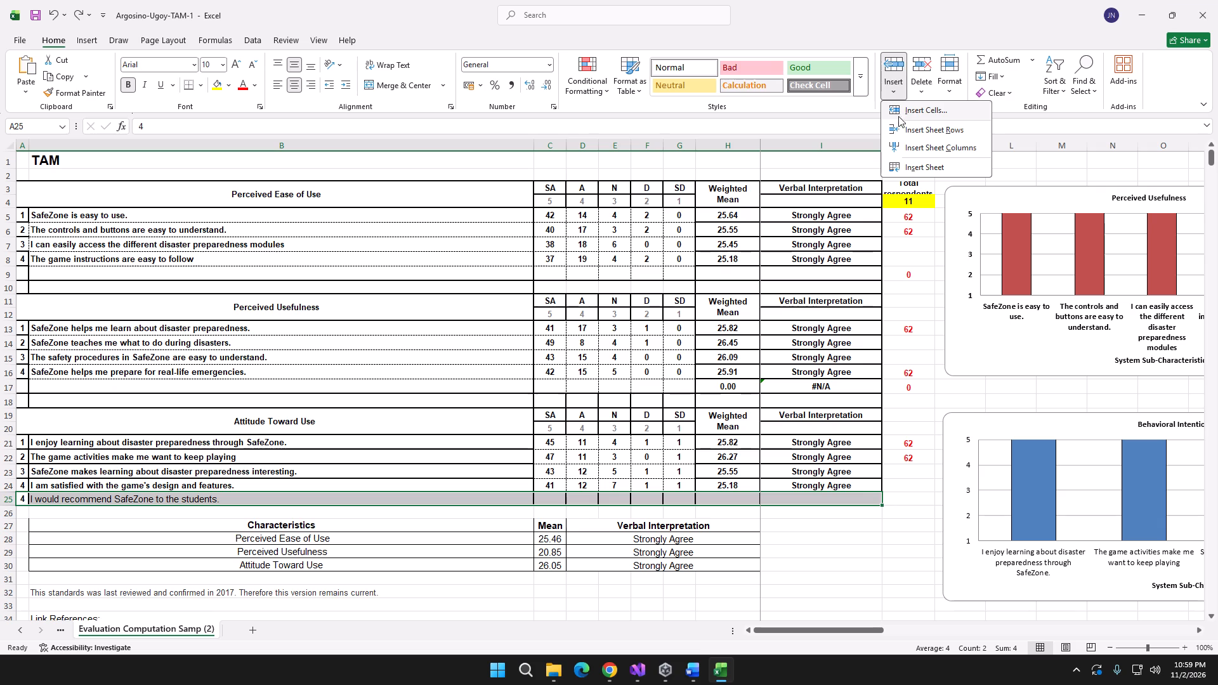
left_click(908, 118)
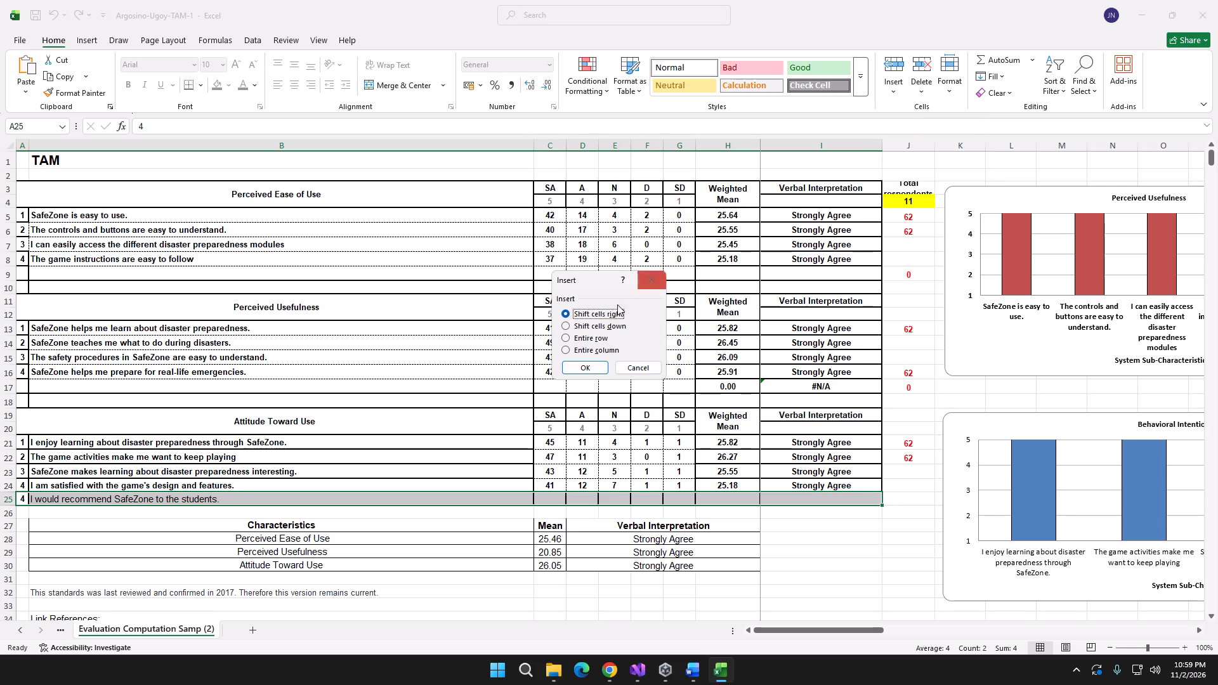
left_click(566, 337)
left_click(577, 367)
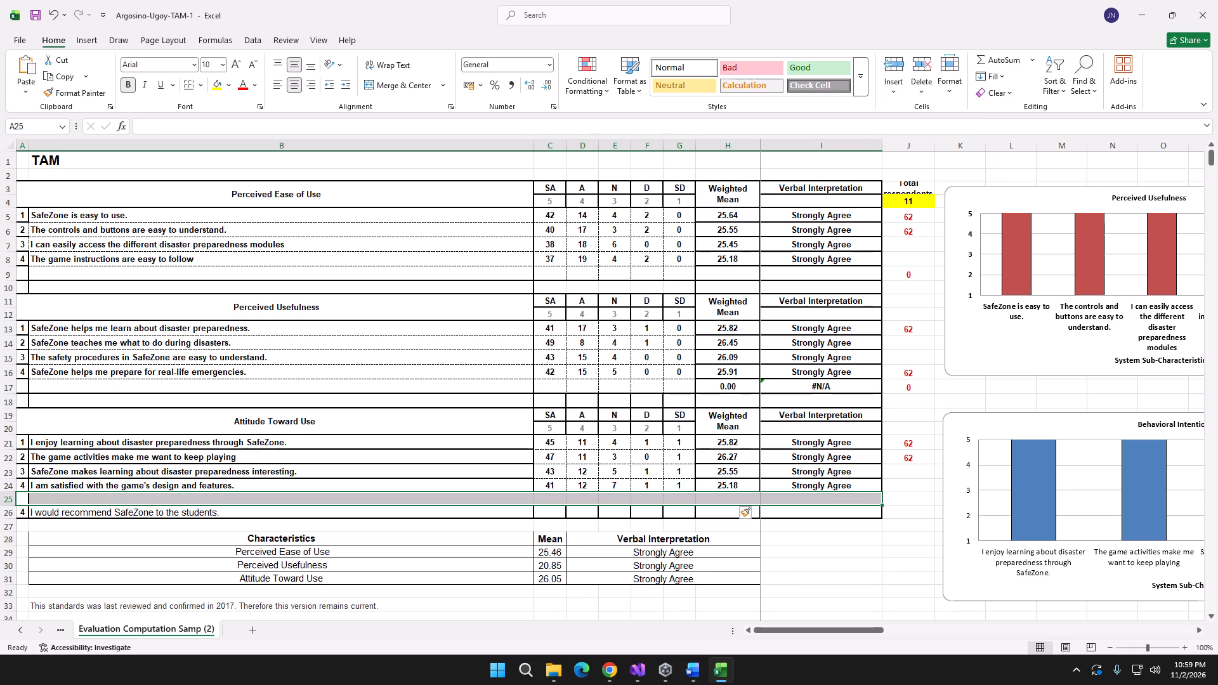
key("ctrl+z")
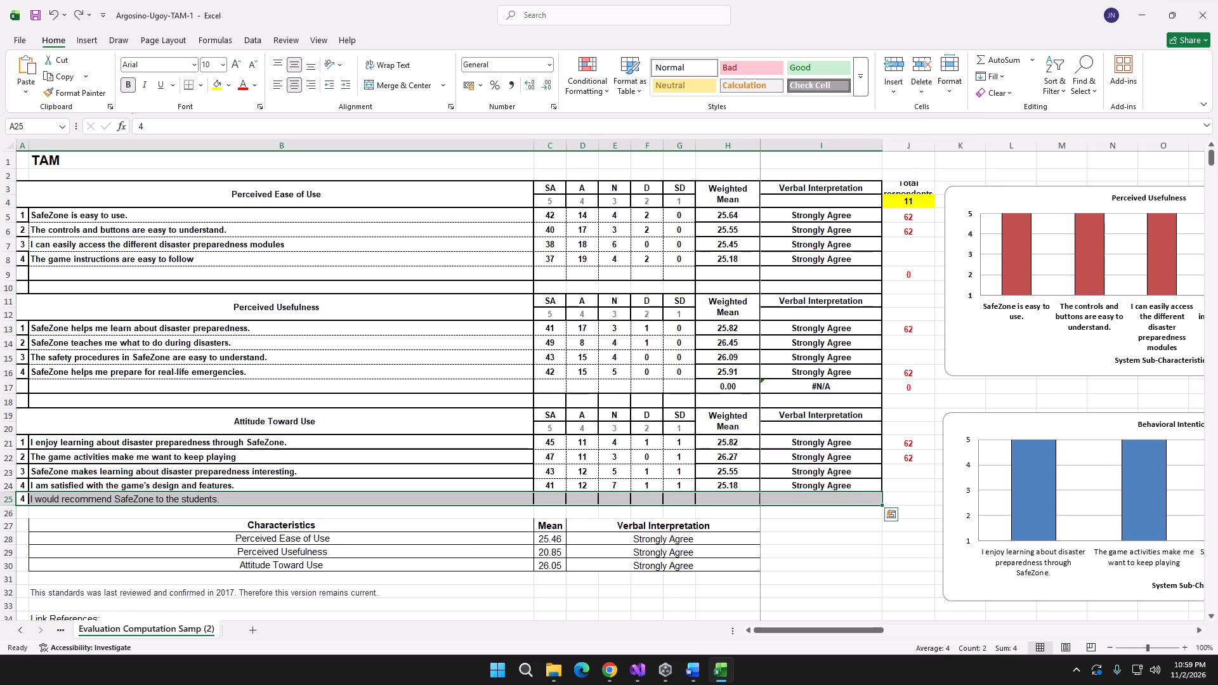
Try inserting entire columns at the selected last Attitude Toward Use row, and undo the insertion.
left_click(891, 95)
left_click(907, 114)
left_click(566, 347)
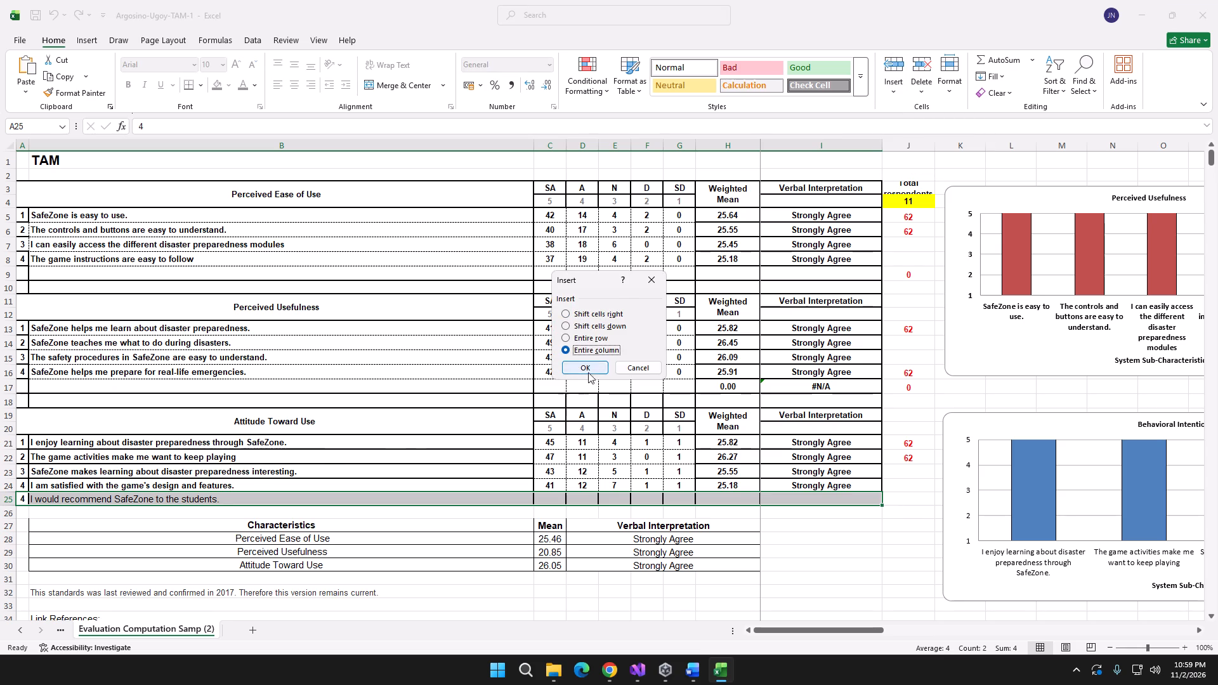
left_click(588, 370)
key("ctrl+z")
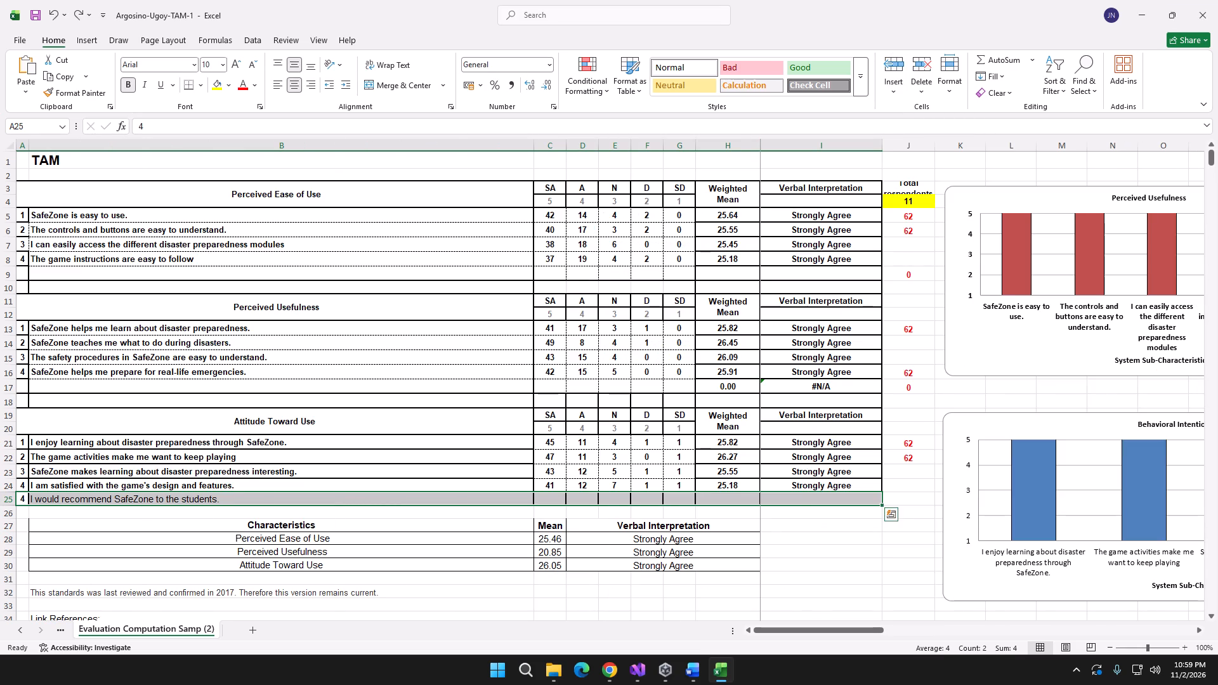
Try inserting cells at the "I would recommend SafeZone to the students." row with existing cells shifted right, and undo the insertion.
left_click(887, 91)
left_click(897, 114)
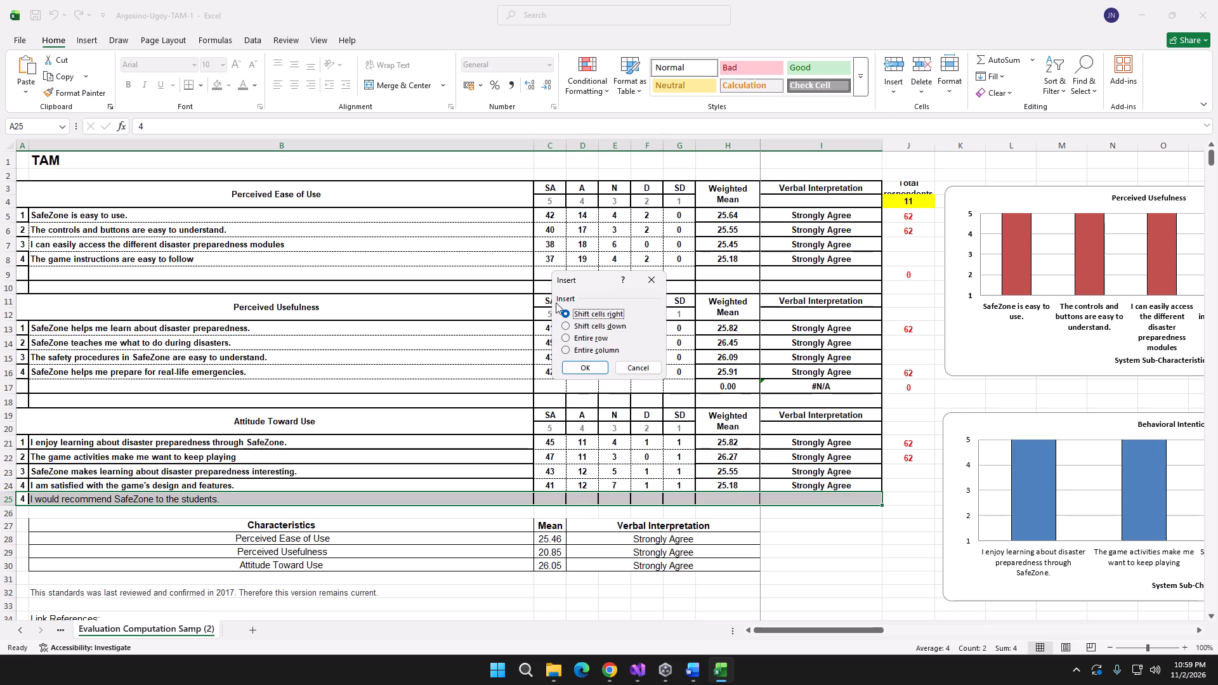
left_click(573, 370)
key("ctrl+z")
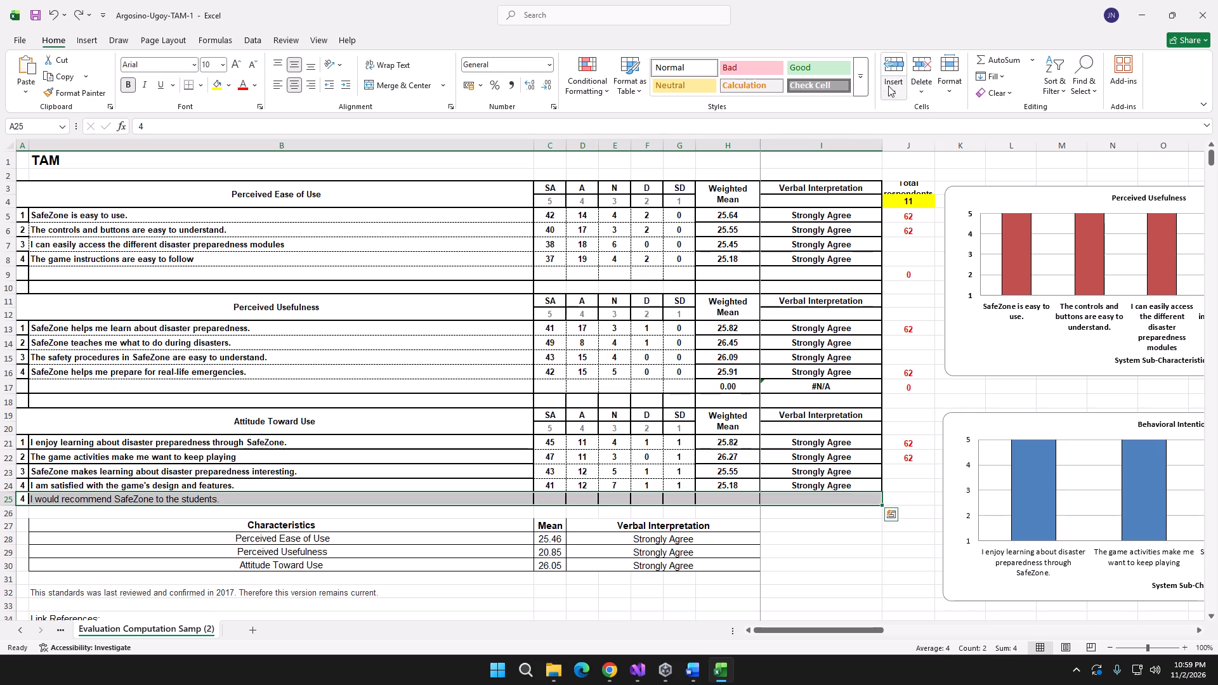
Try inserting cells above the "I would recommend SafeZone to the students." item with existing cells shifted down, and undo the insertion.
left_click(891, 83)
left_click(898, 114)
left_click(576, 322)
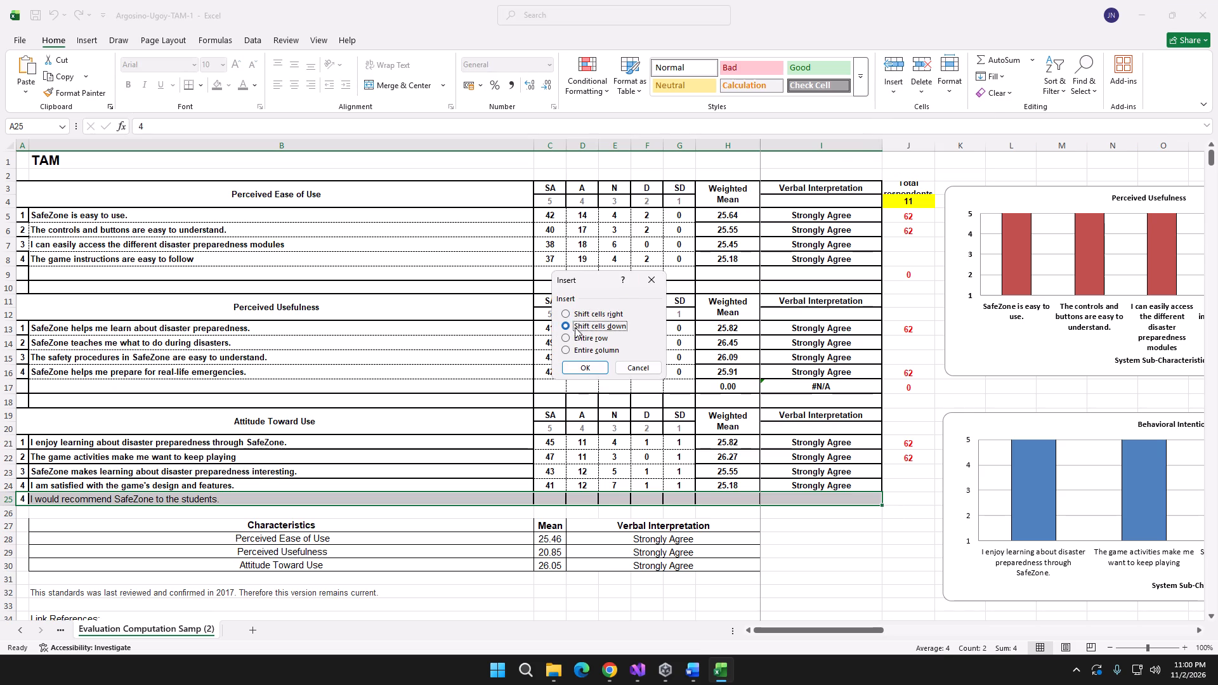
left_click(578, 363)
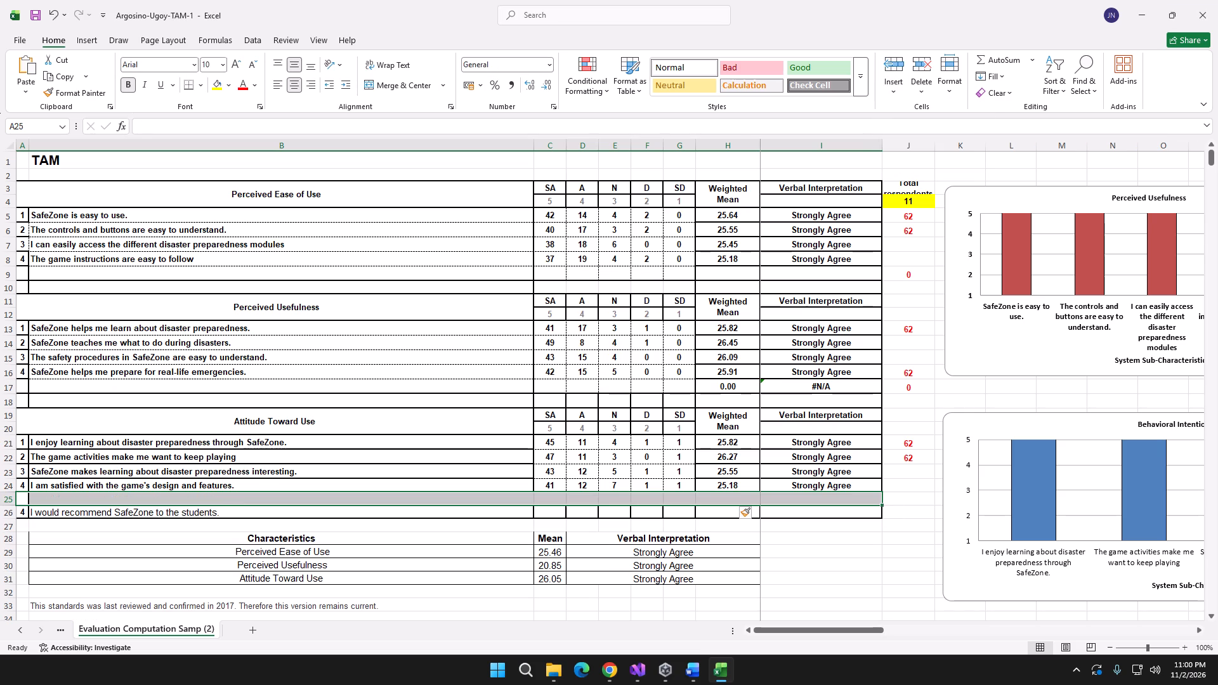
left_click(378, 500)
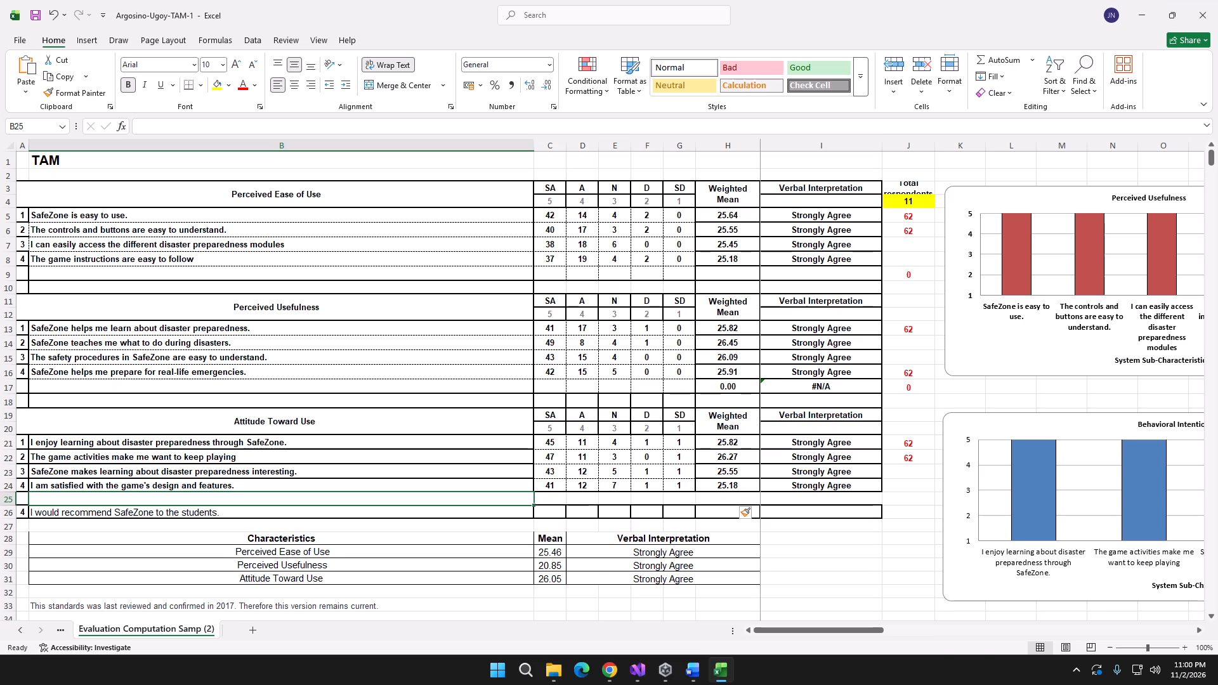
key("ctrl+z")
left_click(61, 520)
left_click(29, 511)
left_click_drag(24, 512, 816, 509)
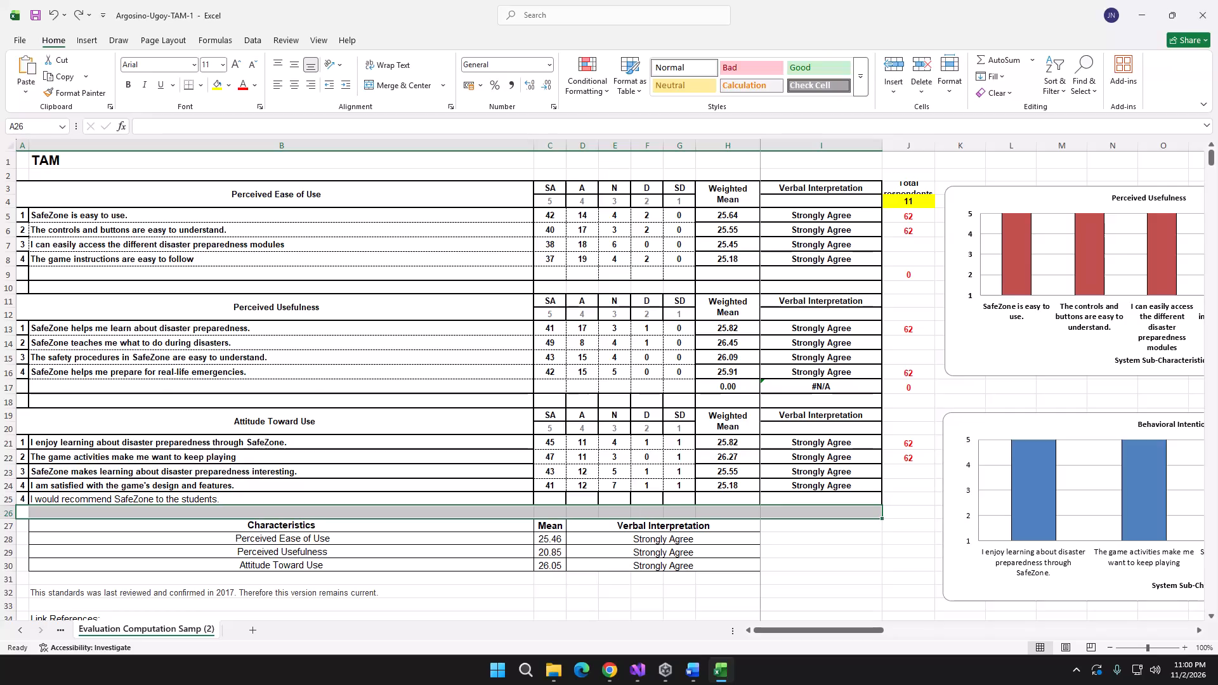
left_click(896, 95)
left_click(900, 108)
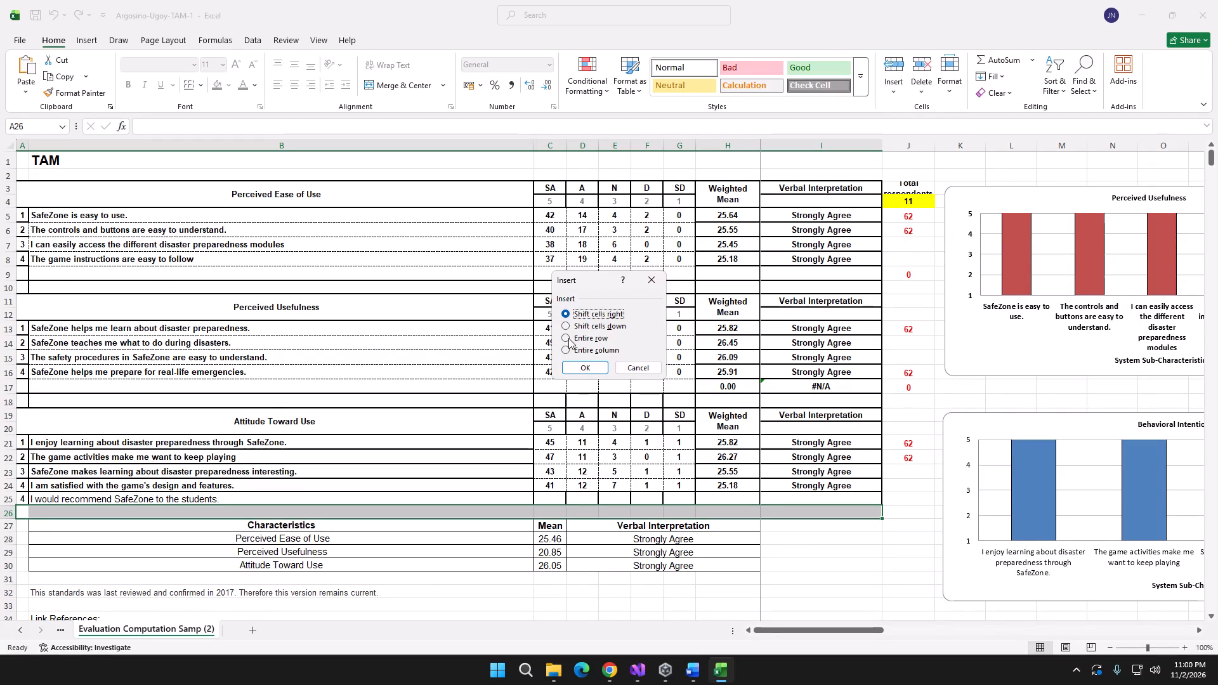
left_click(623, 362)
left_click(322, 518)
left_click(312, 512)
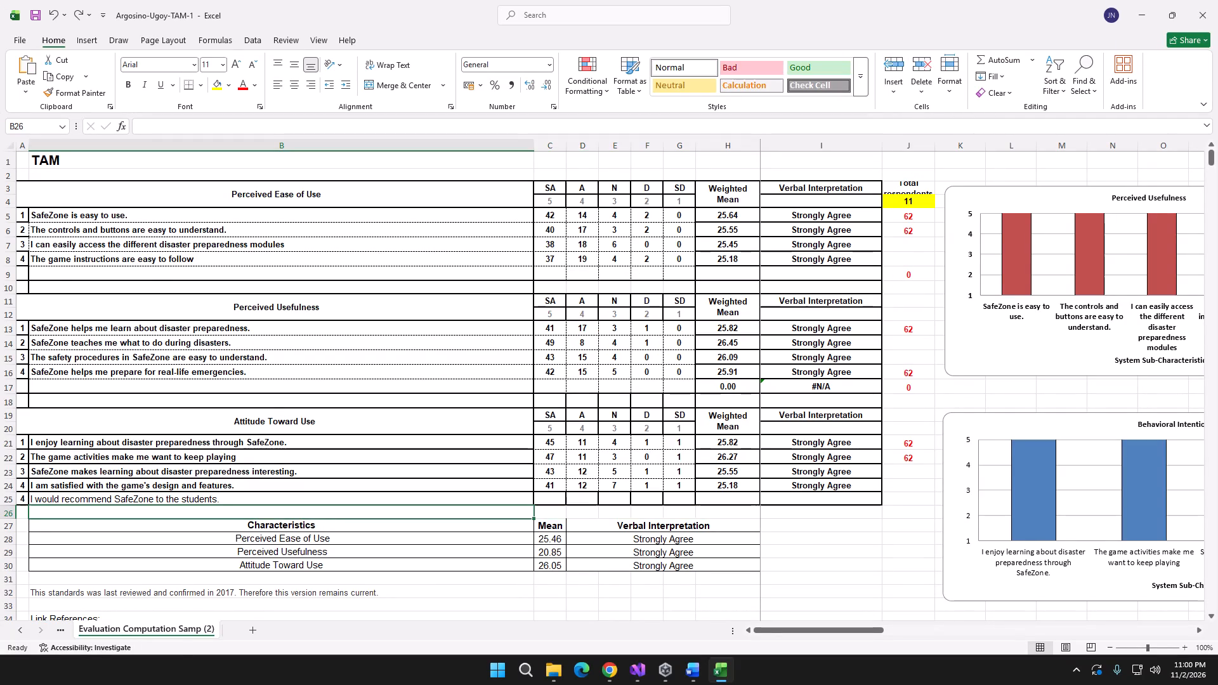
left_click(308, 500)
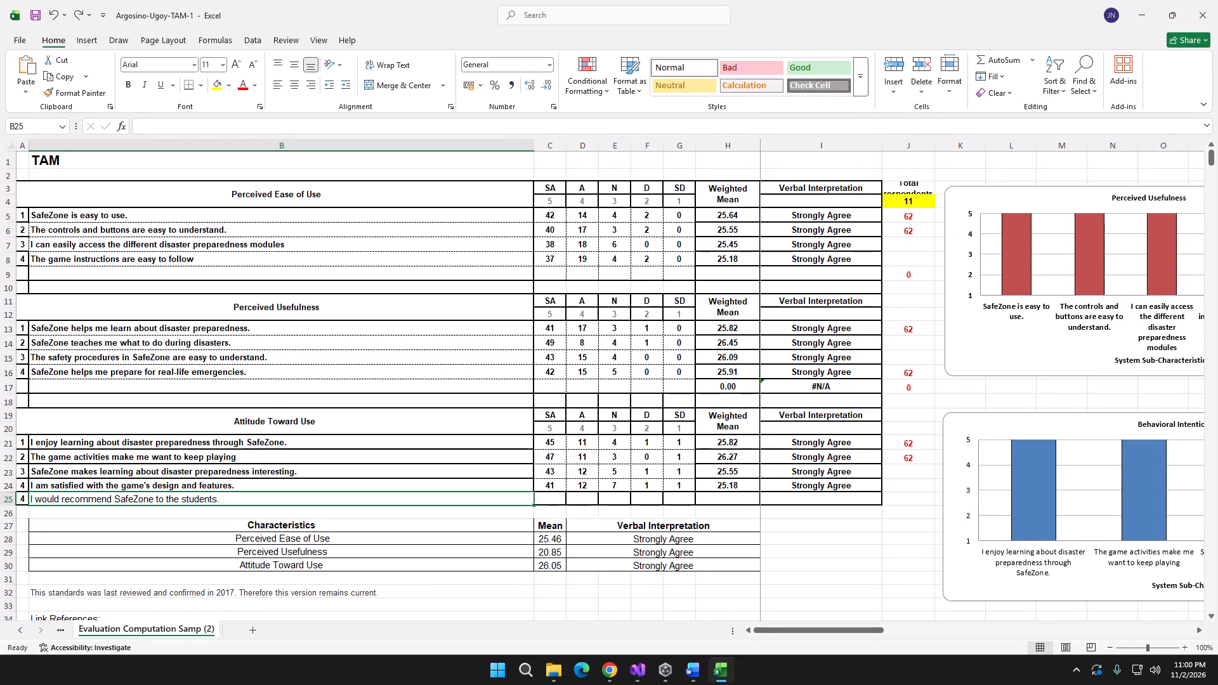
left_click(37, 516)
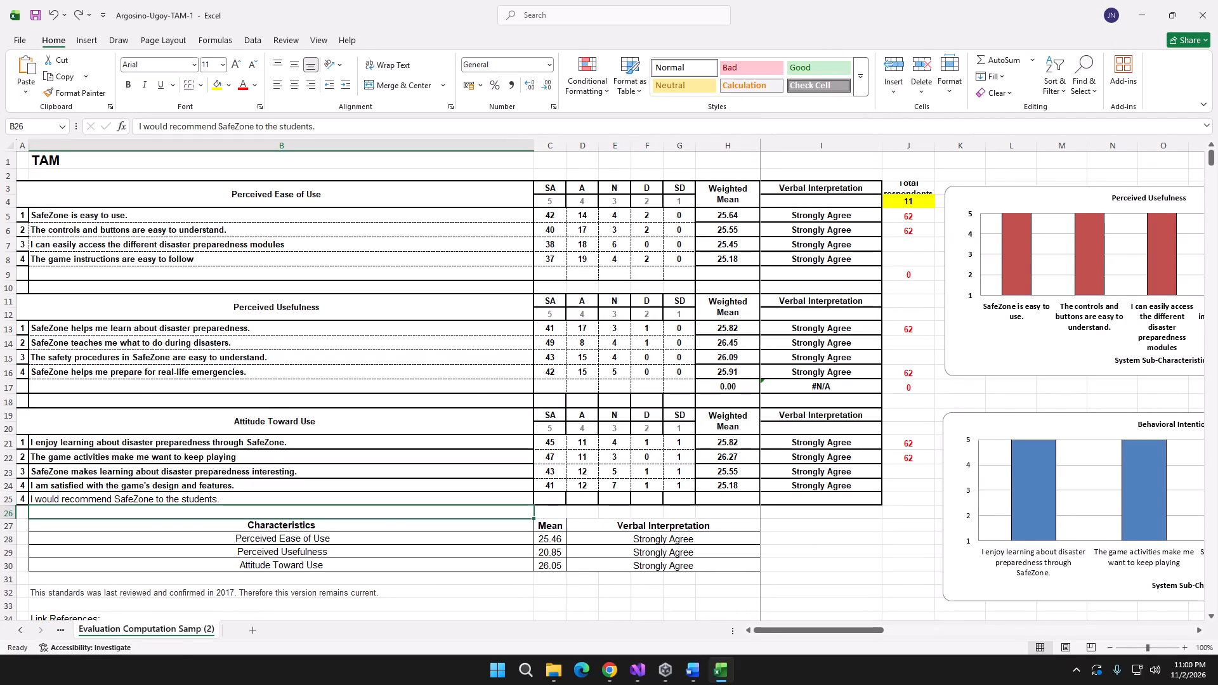
Format the "I would recommend SafeZone to the students." statement as bold with font size 10.
double_click(234, 500)
left_click_drag(268, 500, 32, 512)
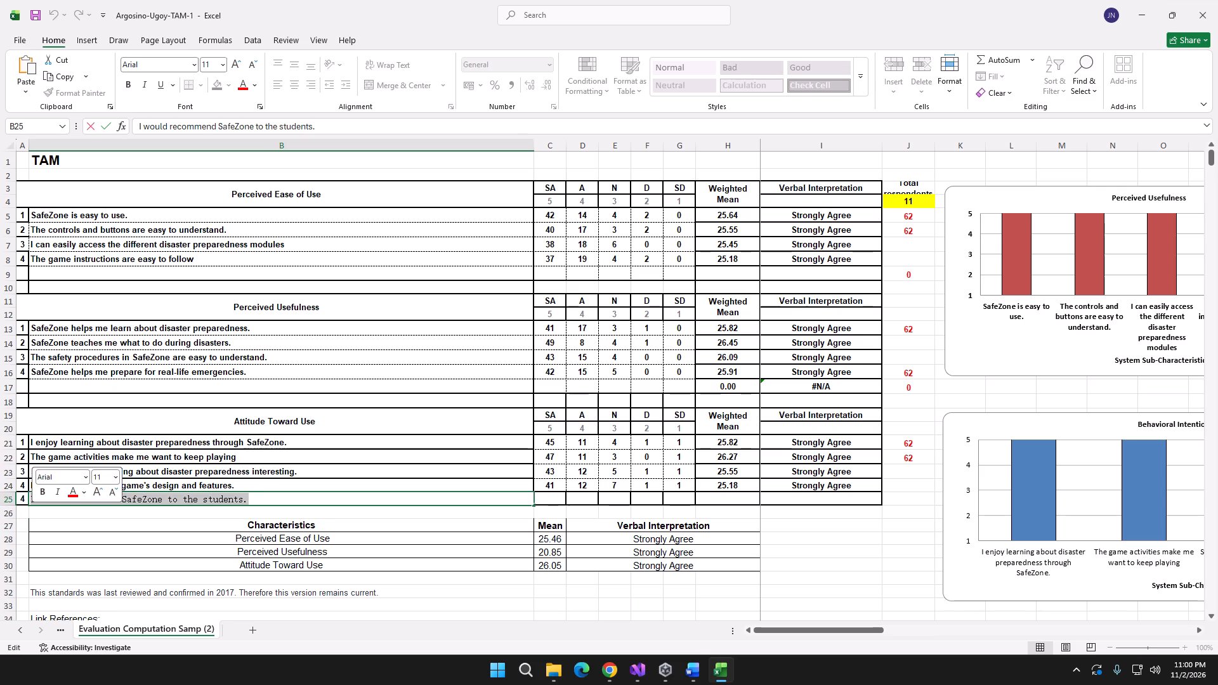
left_click(128, 84)
left_click(107, 517)
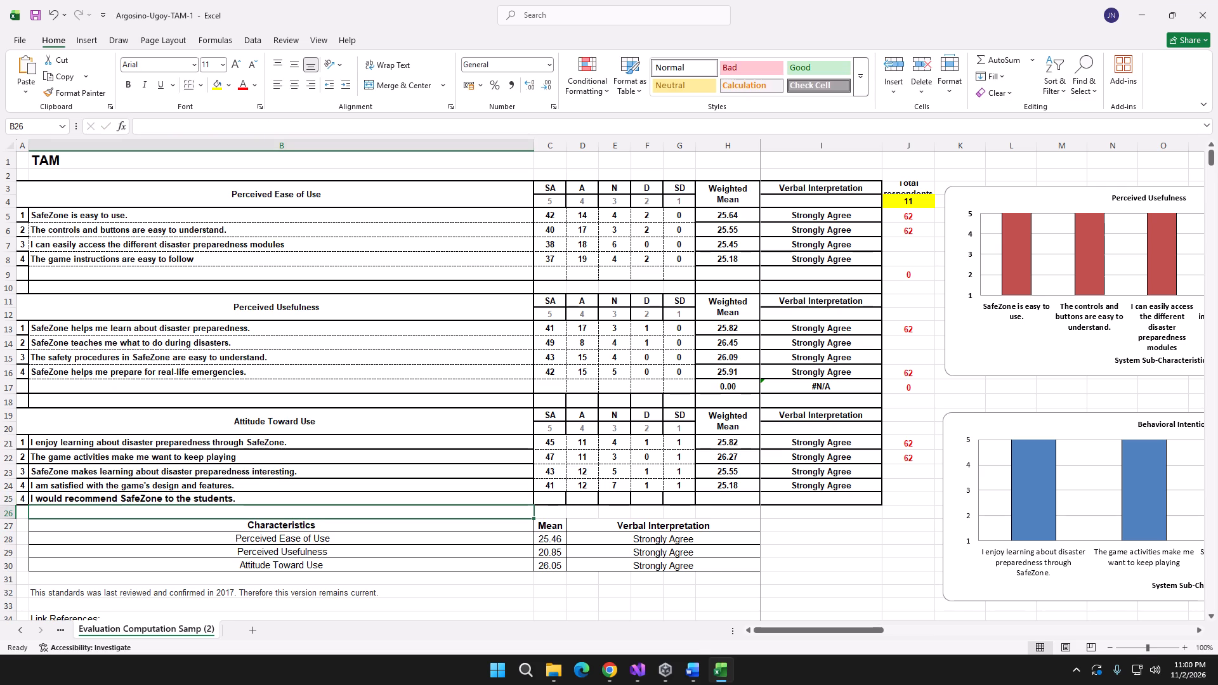
double_click(180, 488)
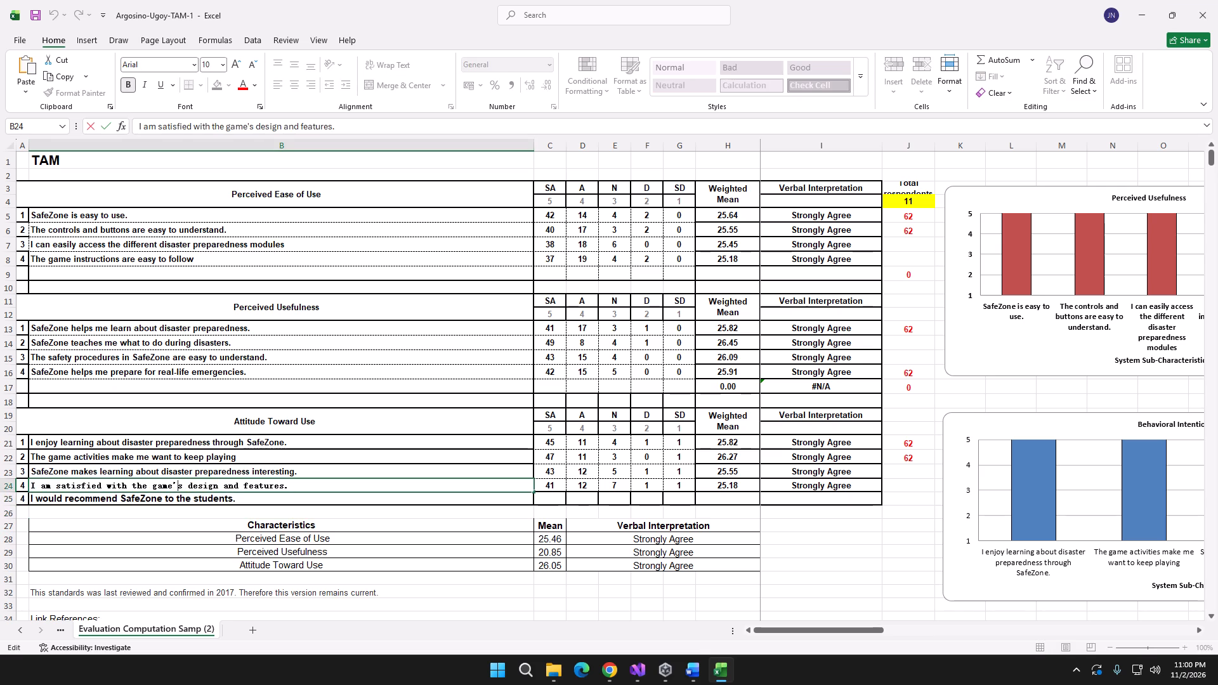
double_click(235, 502)
left_click_drag(250, 500, 23, 504)
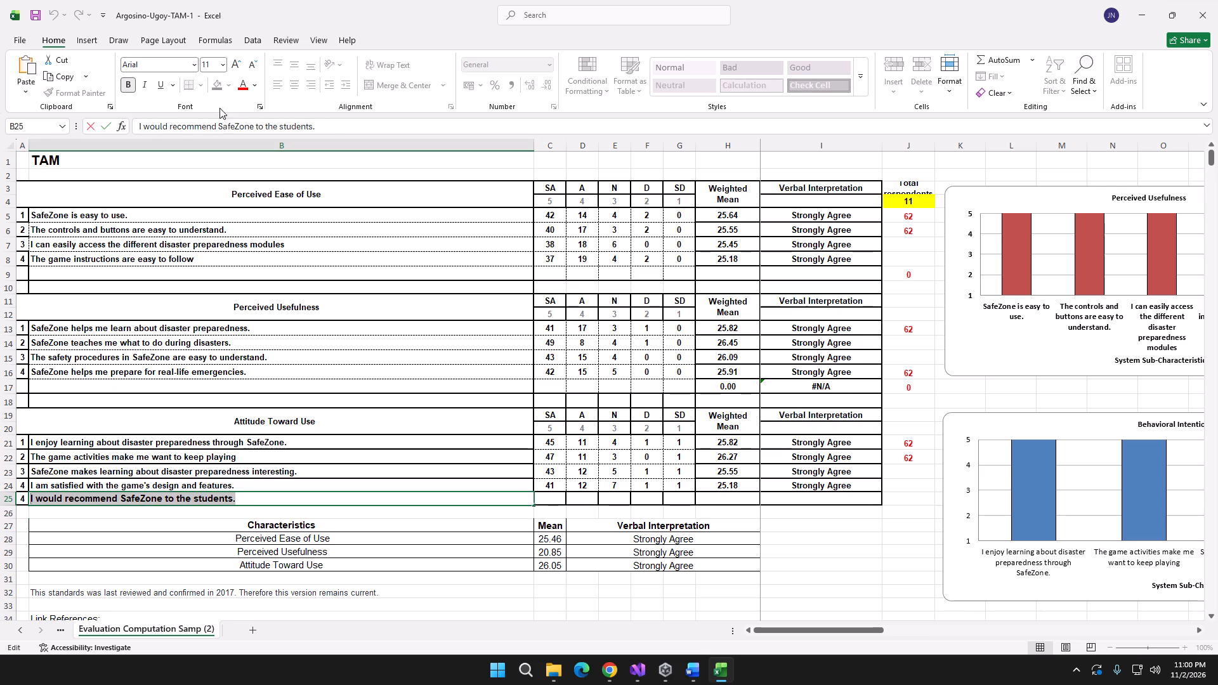
left_click(210, 62)
type("10")
key("Return")
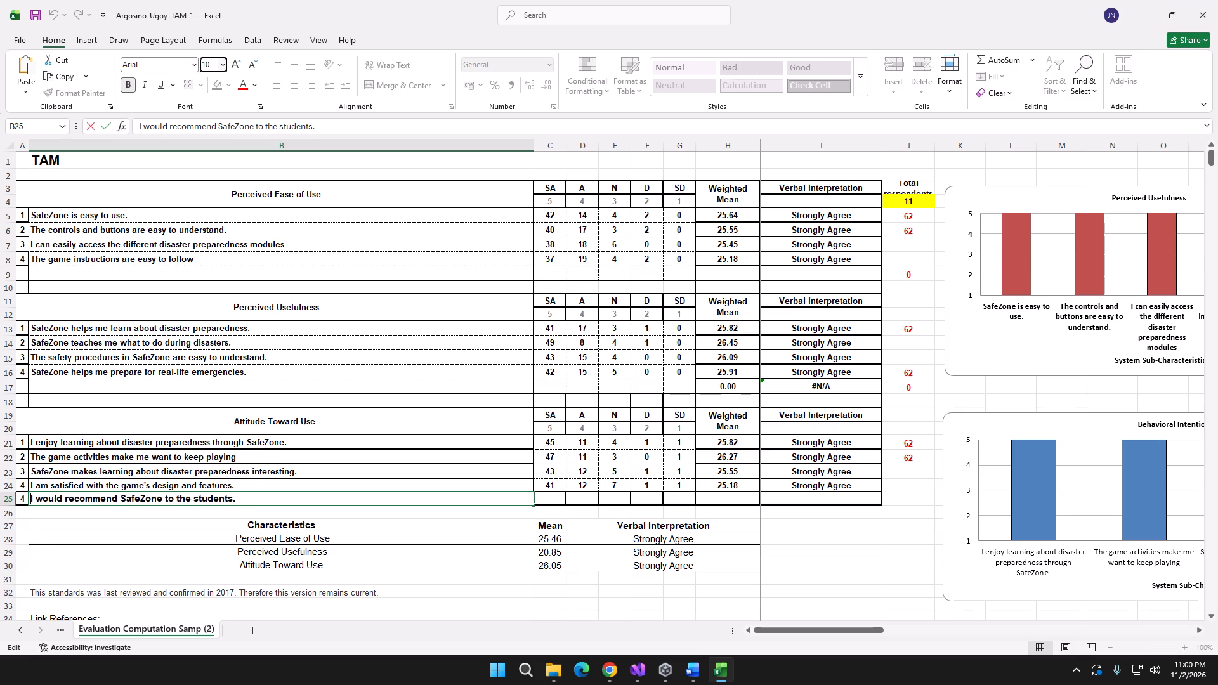
left_click(518, 511)
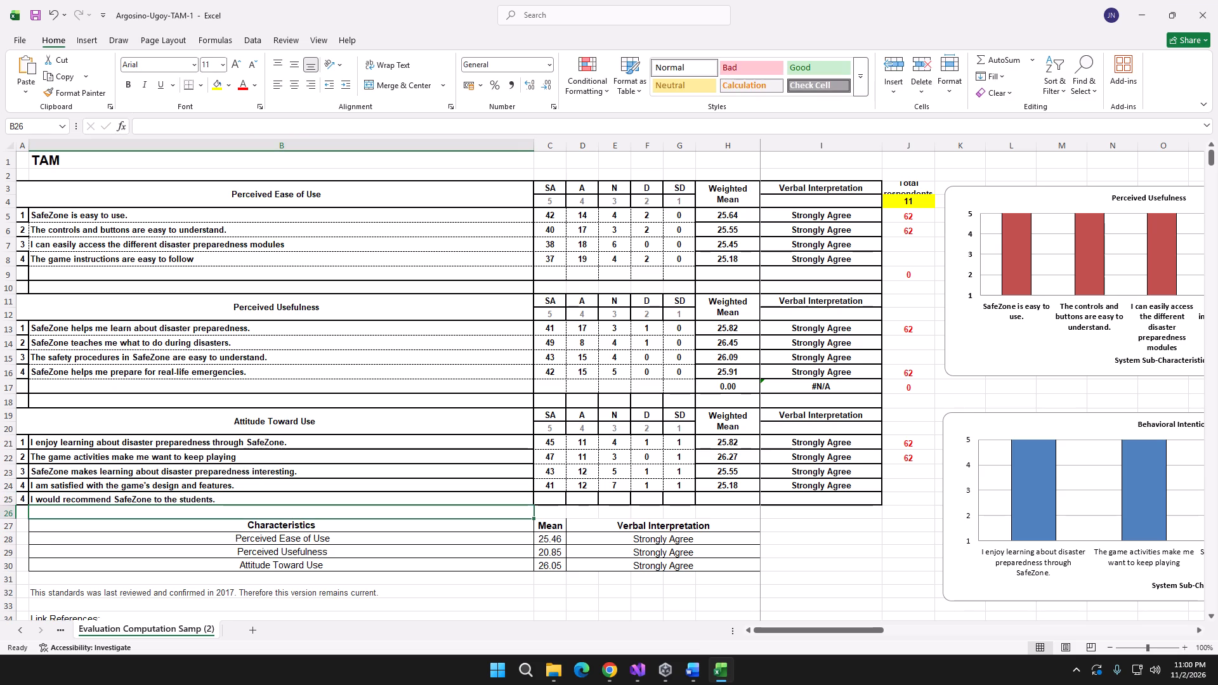
Fill the number, statement and SA cells of the last Attitude Toward Use item down into row 26.
left_click(26, 503)
left_click_drag(27, 504, 25, 514)
left_click(48, 511)
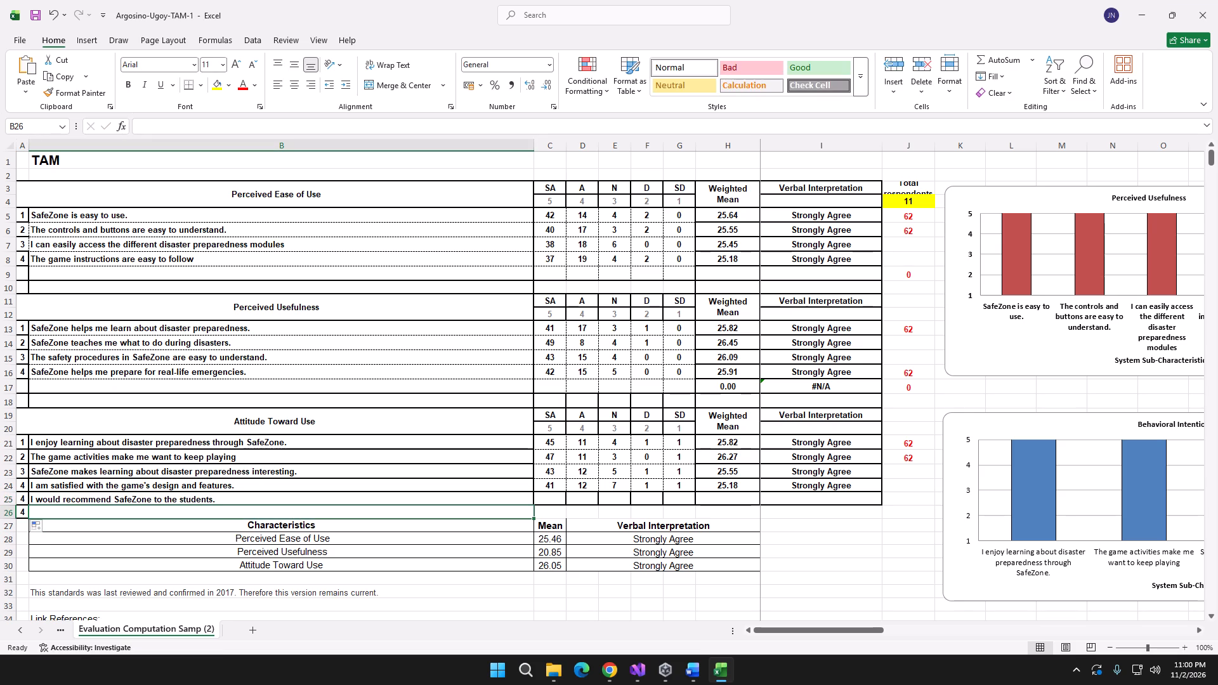
left_click(530, 500)
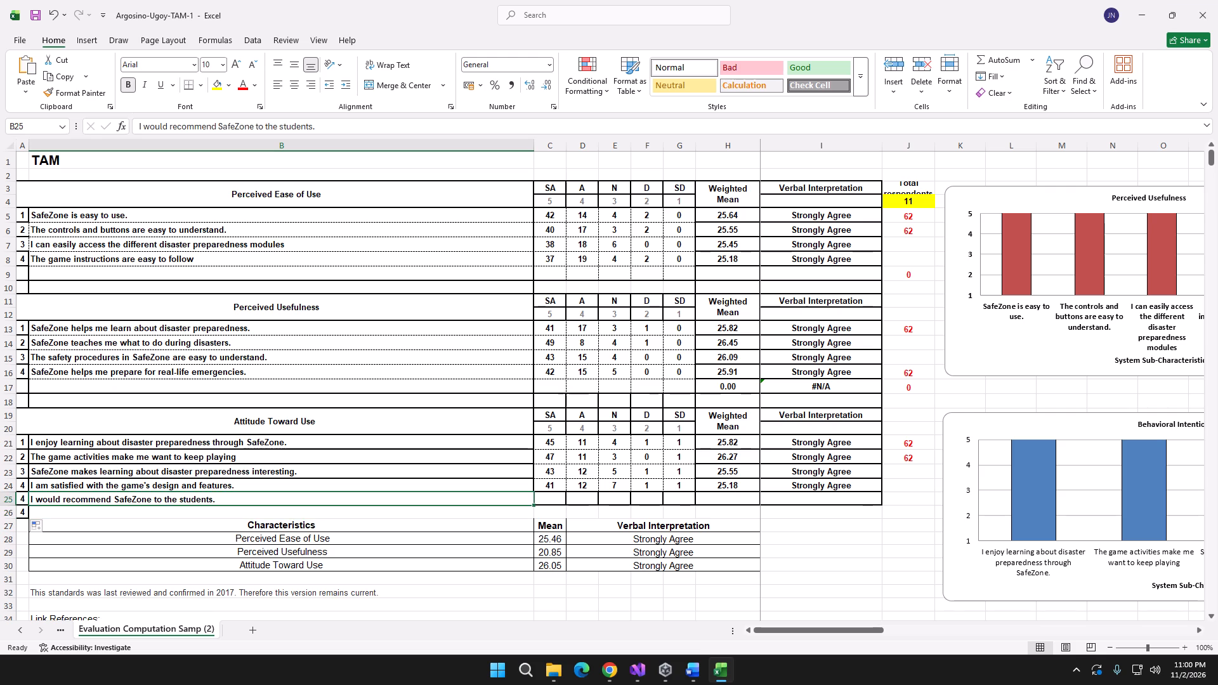
left_click_drag(534, 506, 533, 515)
left_click(568, 503)
left_click(563, 504)
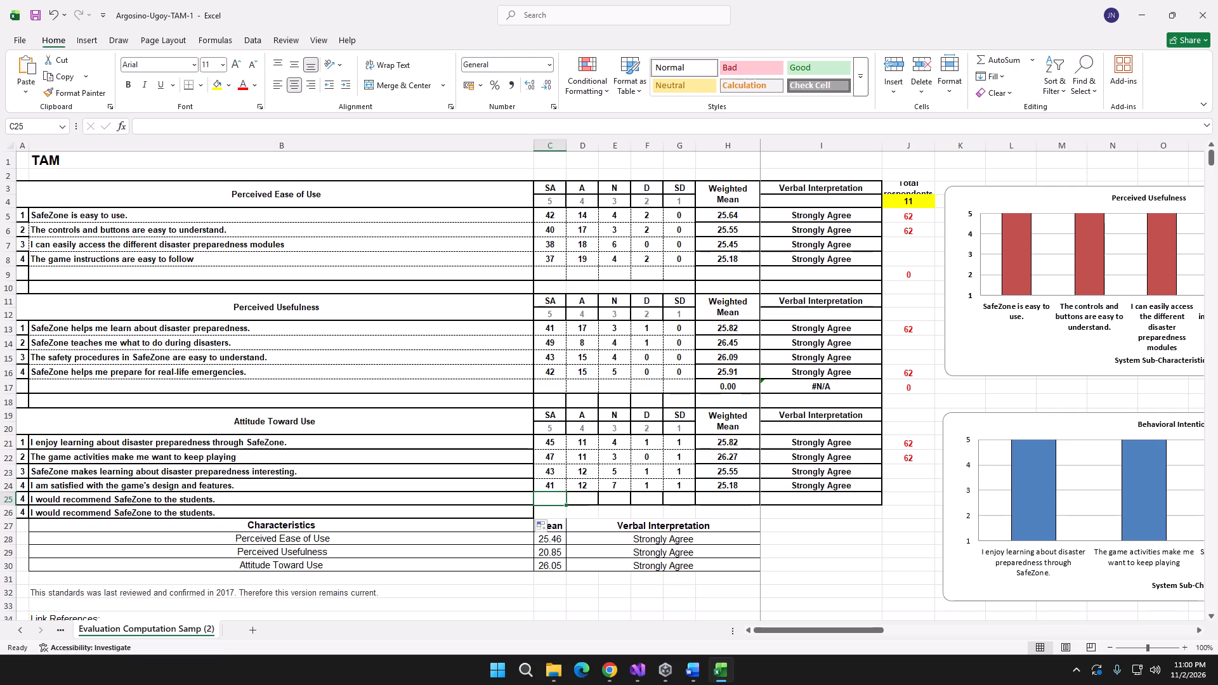
left_click_drag(565, 506, 565, 513)
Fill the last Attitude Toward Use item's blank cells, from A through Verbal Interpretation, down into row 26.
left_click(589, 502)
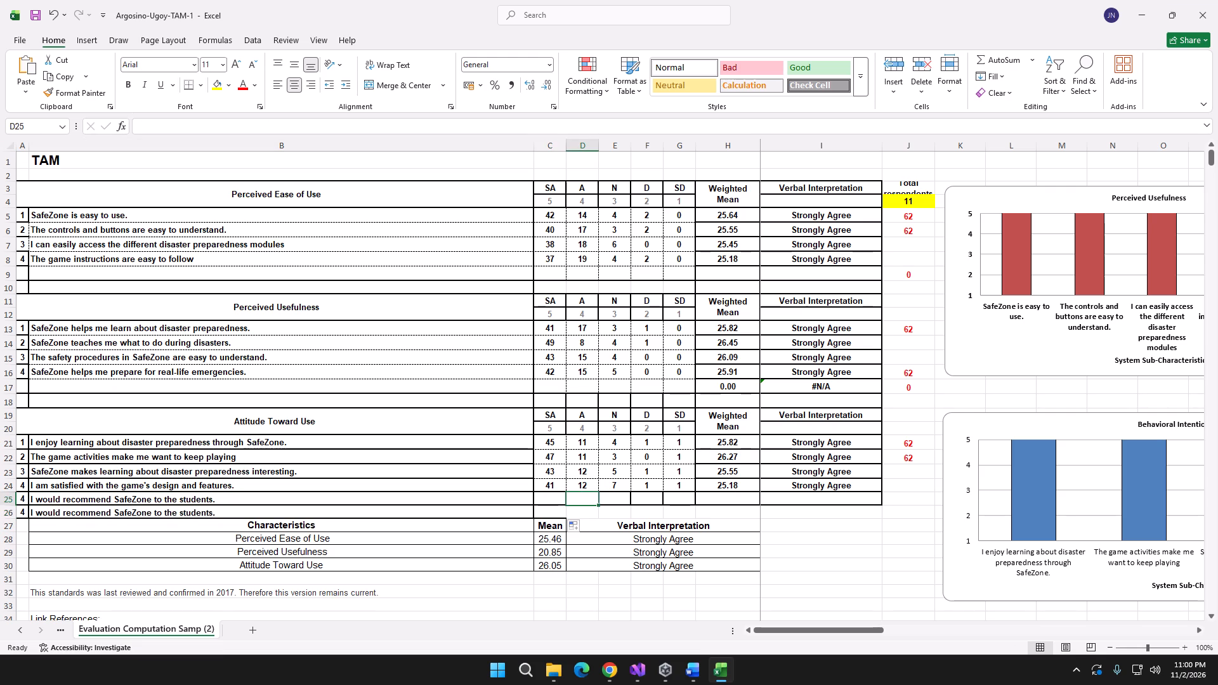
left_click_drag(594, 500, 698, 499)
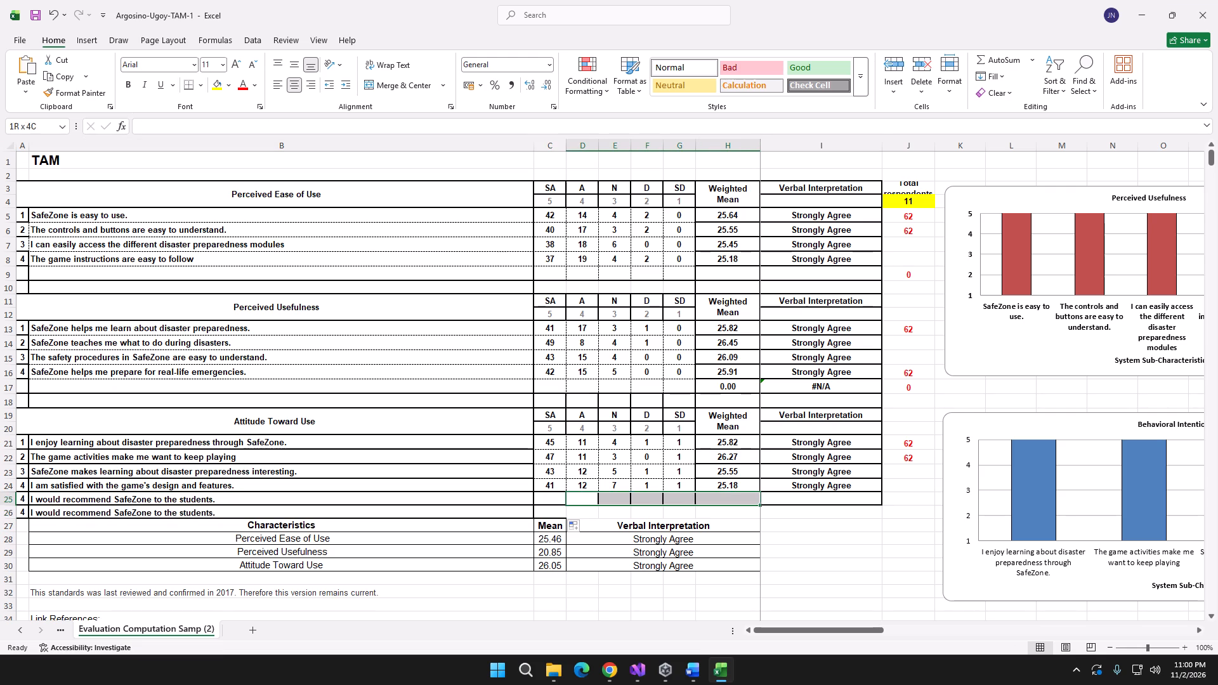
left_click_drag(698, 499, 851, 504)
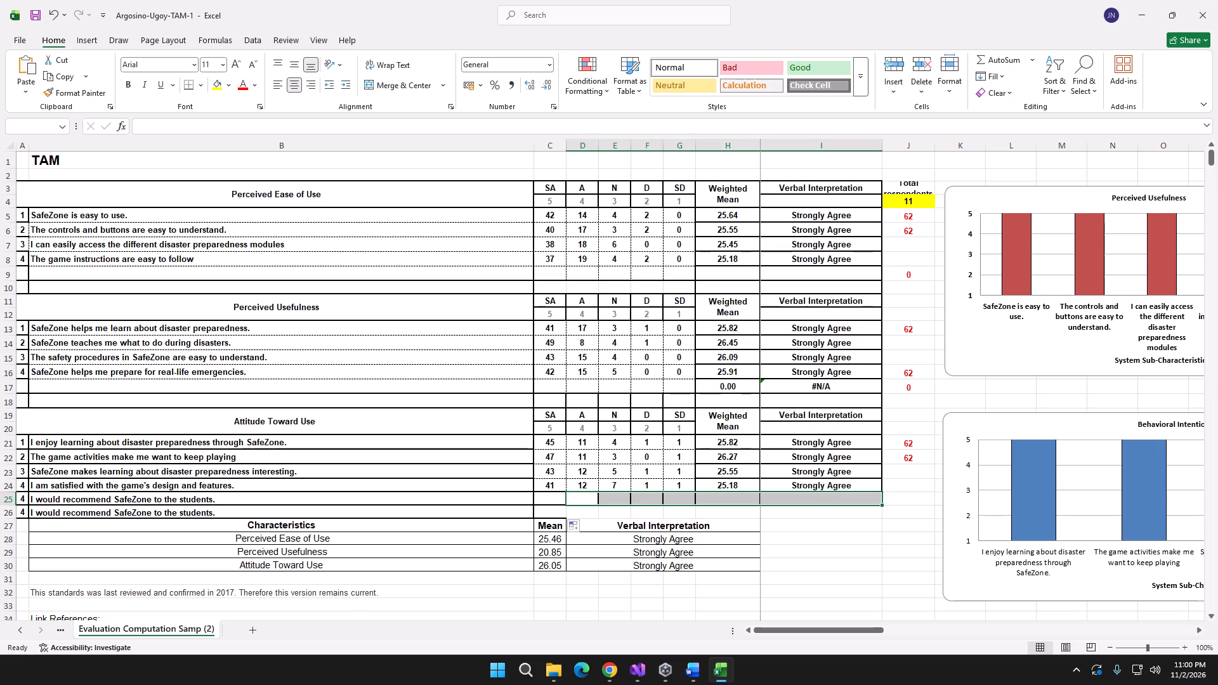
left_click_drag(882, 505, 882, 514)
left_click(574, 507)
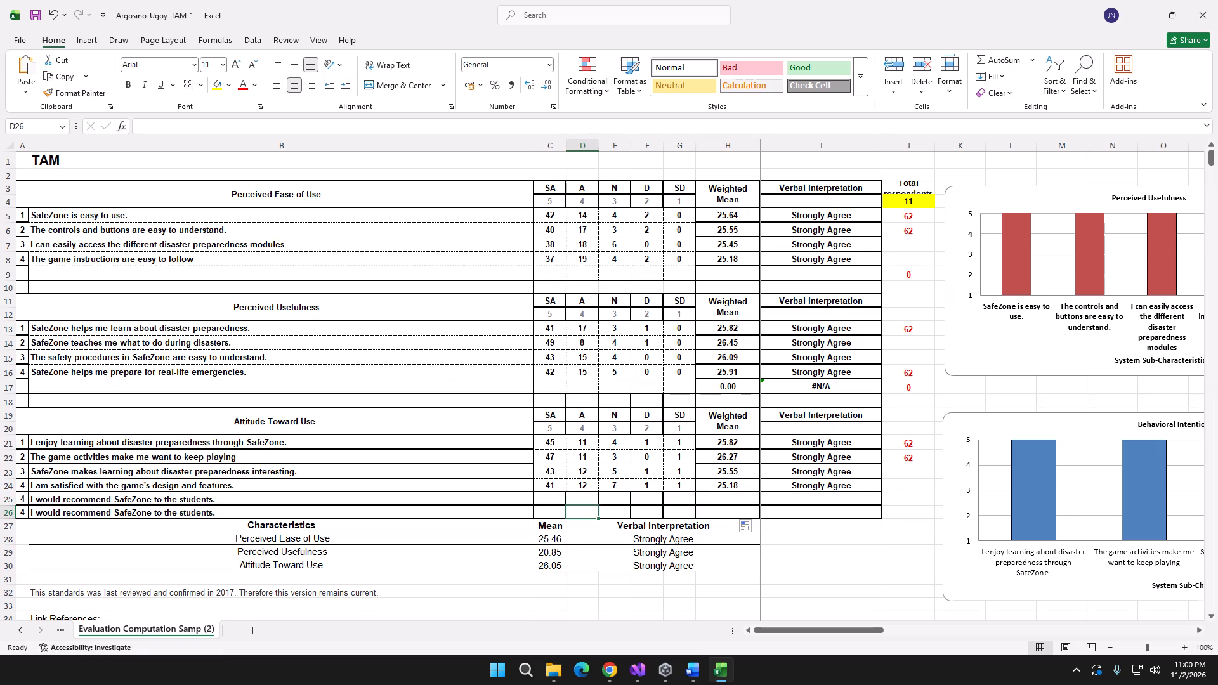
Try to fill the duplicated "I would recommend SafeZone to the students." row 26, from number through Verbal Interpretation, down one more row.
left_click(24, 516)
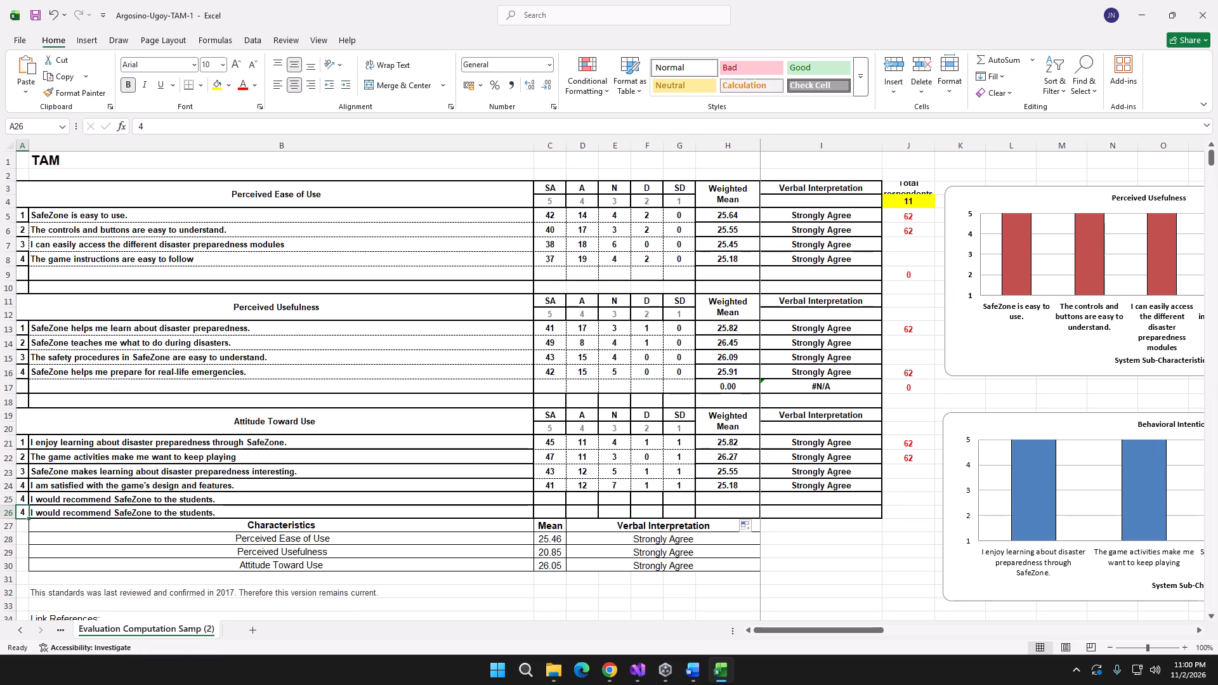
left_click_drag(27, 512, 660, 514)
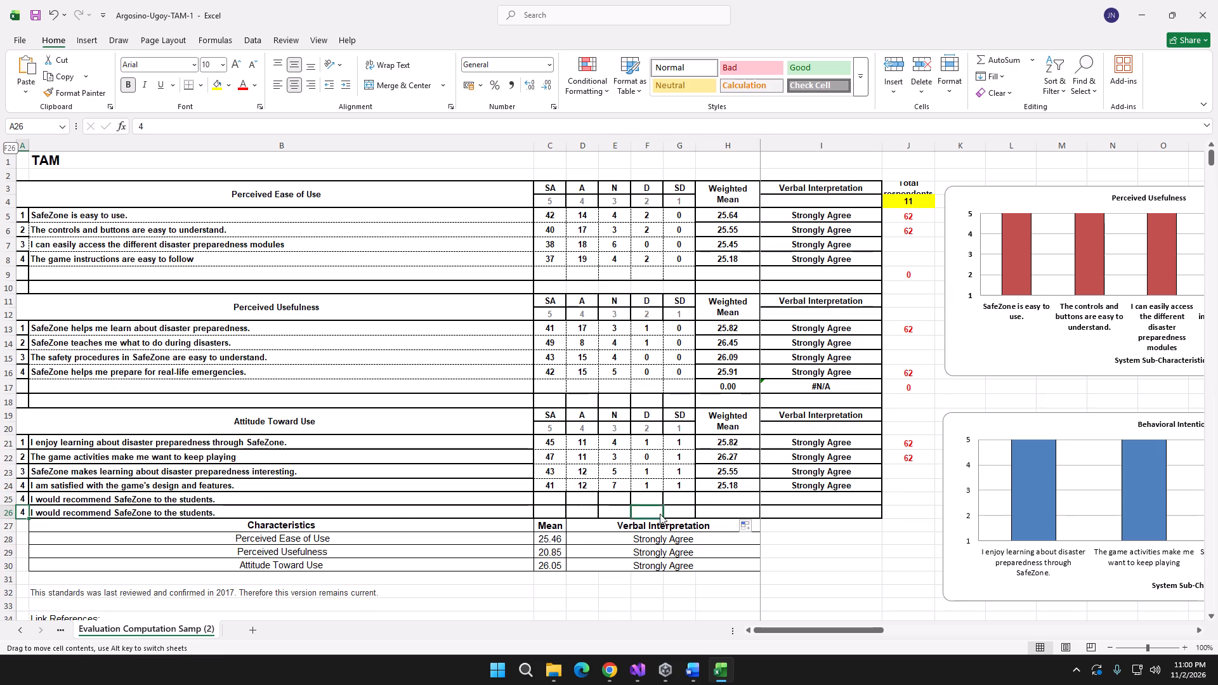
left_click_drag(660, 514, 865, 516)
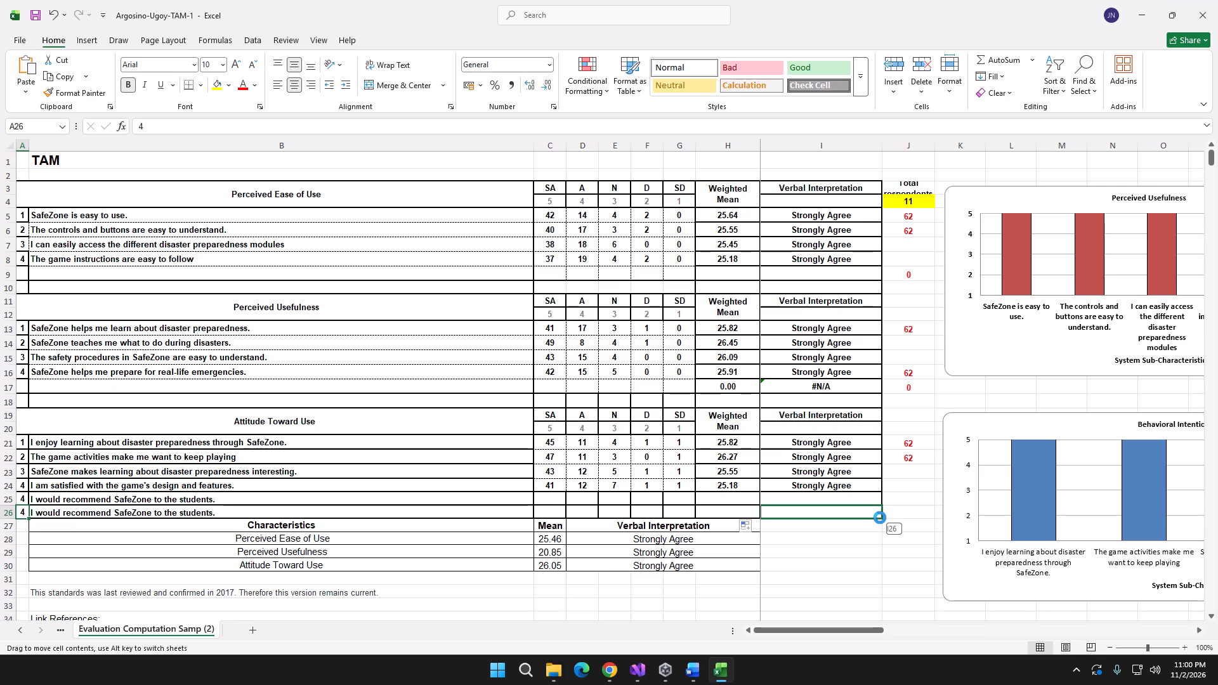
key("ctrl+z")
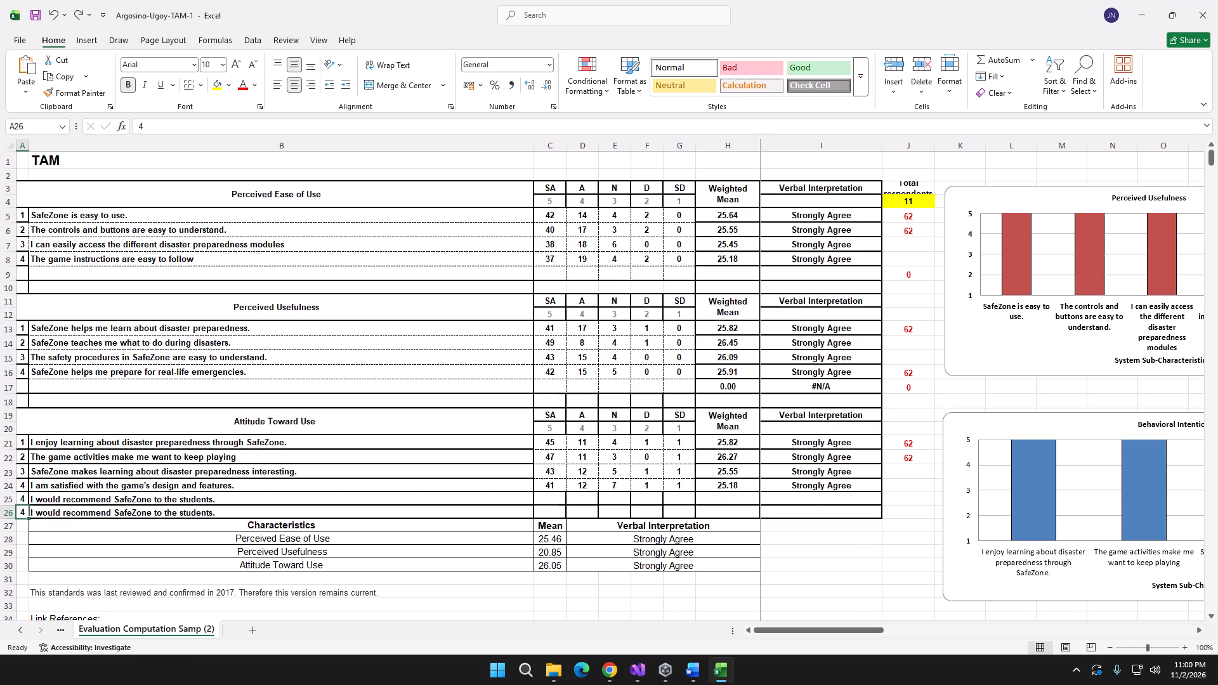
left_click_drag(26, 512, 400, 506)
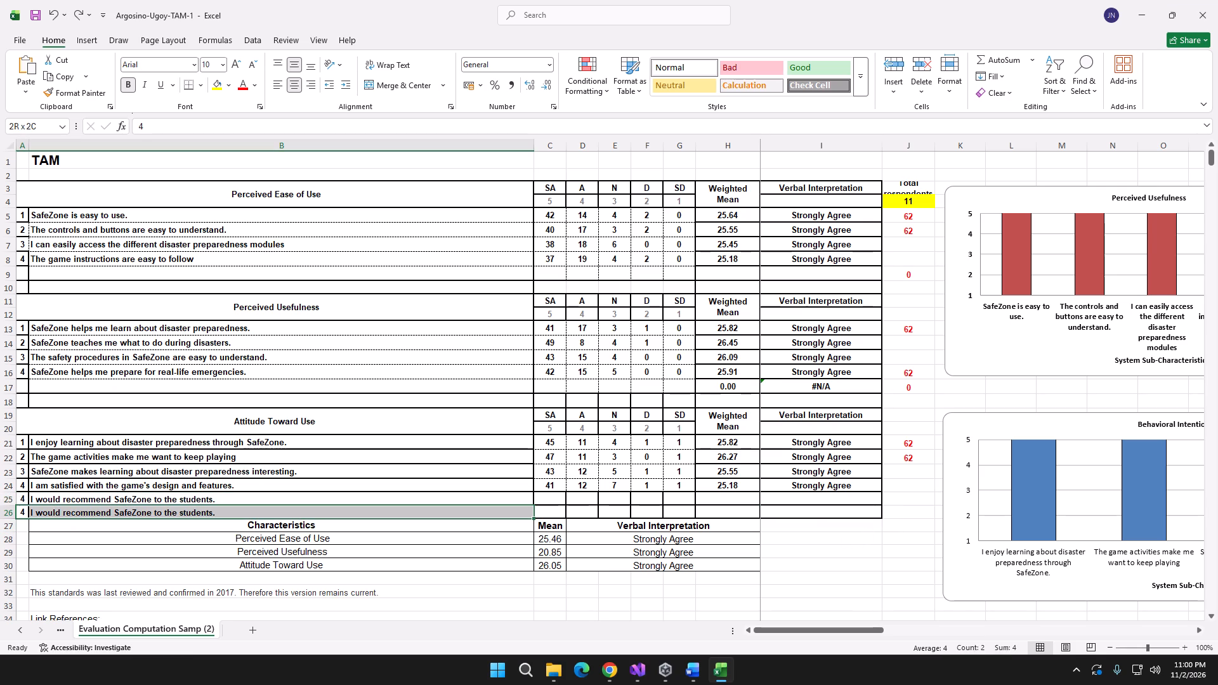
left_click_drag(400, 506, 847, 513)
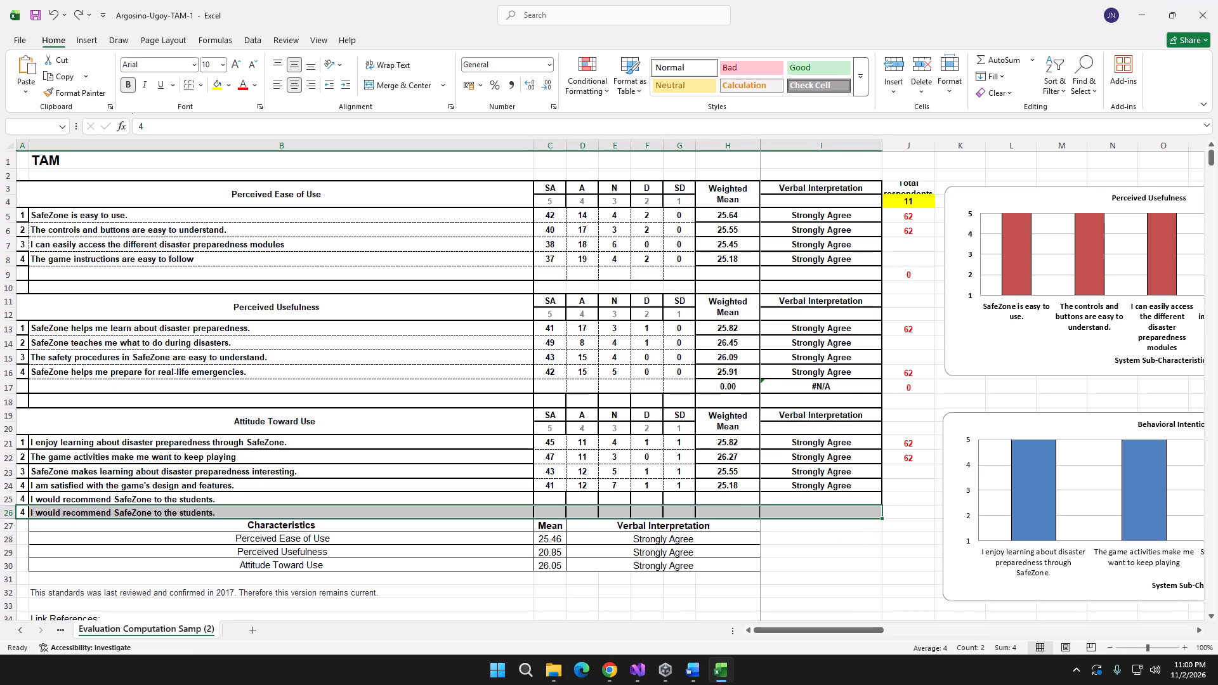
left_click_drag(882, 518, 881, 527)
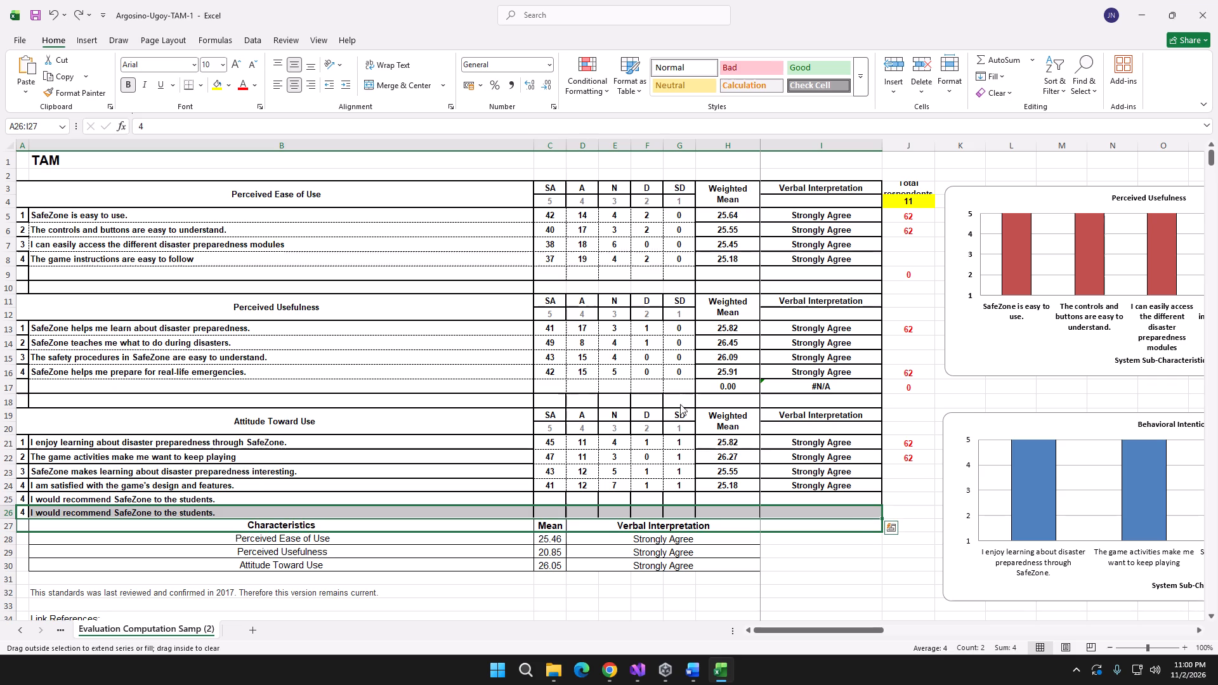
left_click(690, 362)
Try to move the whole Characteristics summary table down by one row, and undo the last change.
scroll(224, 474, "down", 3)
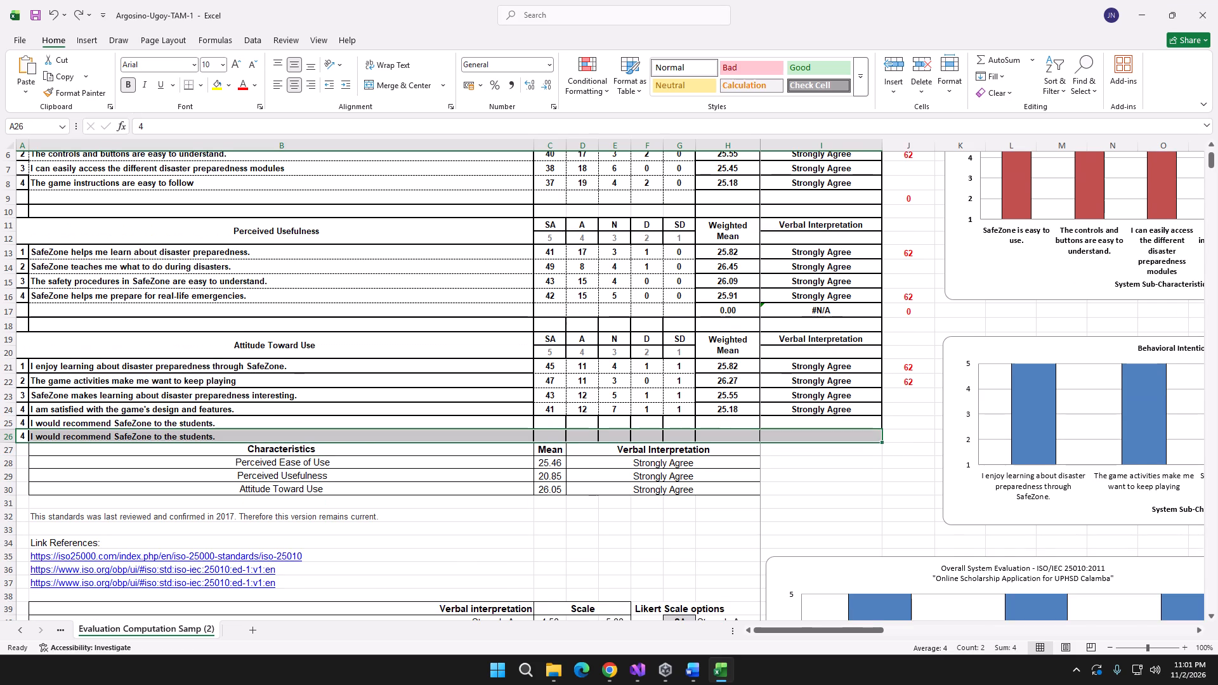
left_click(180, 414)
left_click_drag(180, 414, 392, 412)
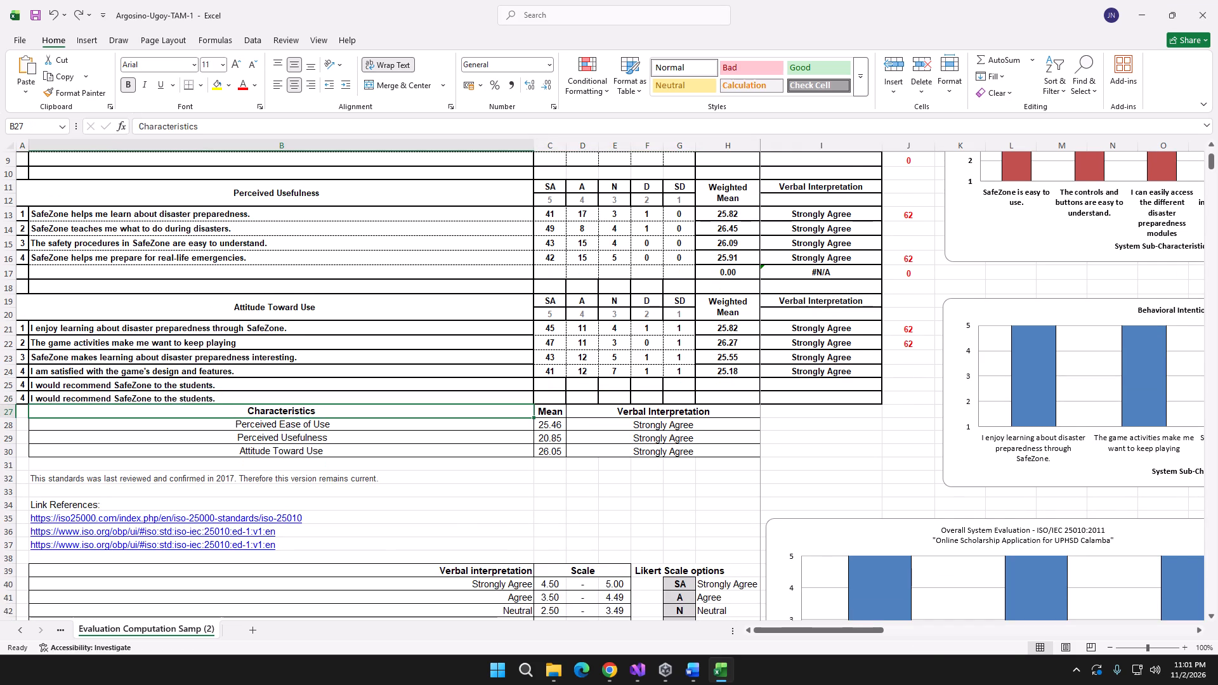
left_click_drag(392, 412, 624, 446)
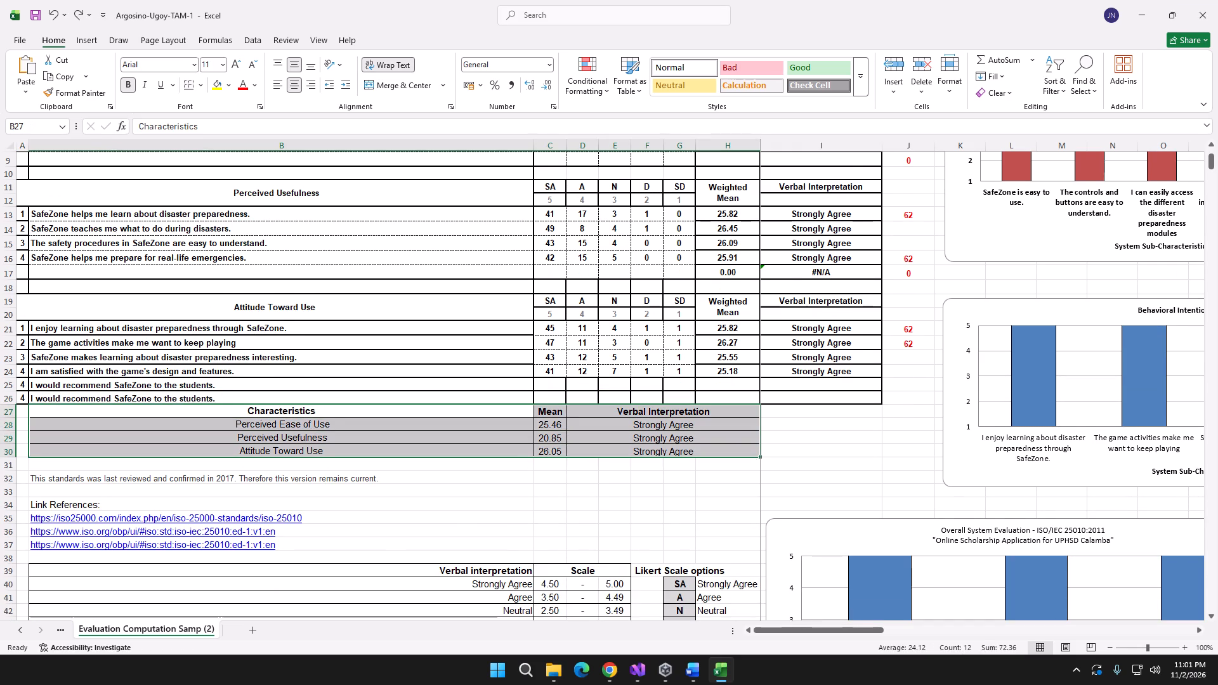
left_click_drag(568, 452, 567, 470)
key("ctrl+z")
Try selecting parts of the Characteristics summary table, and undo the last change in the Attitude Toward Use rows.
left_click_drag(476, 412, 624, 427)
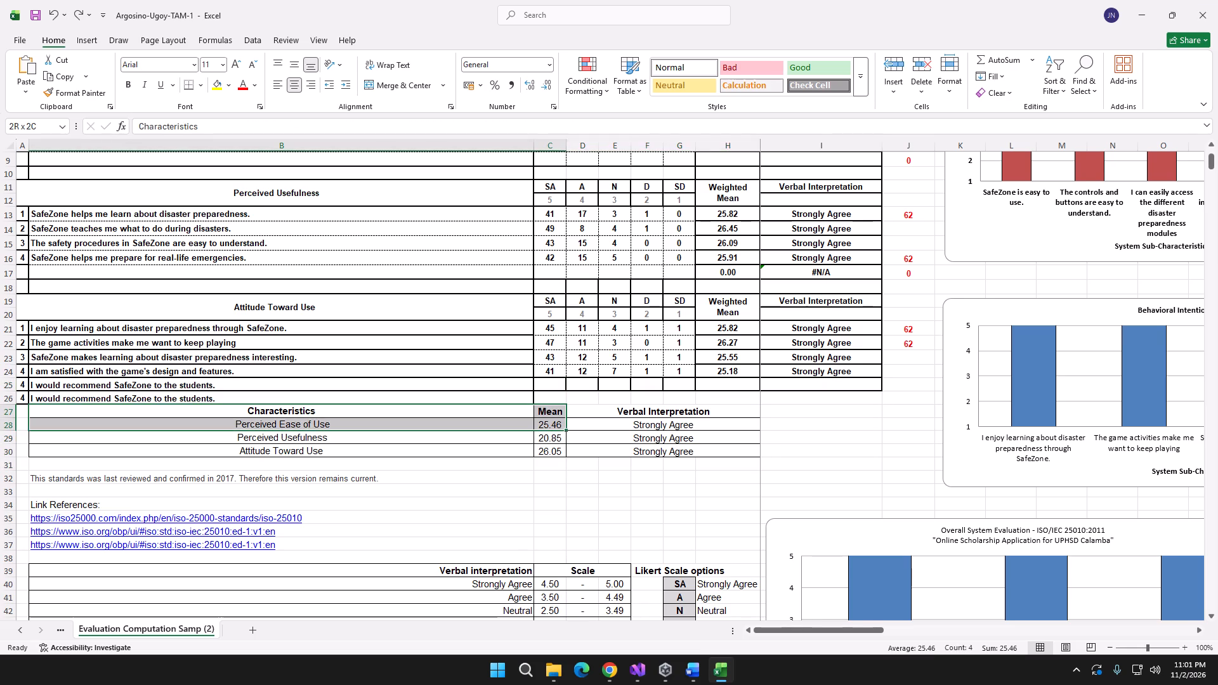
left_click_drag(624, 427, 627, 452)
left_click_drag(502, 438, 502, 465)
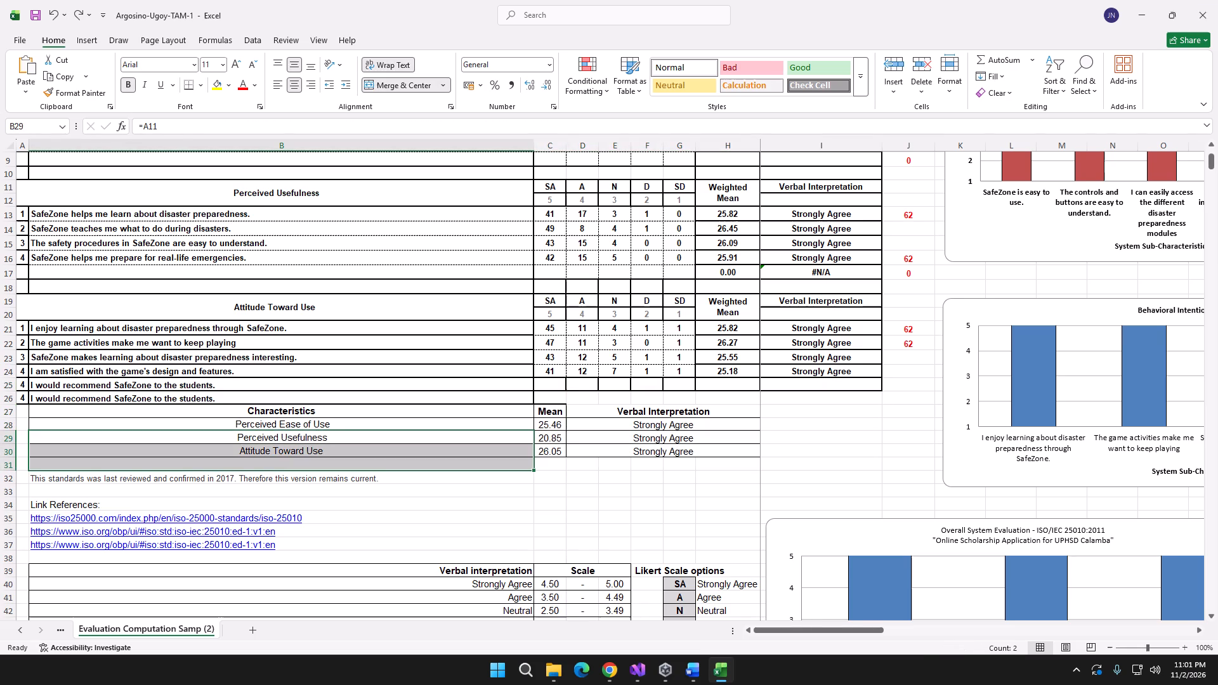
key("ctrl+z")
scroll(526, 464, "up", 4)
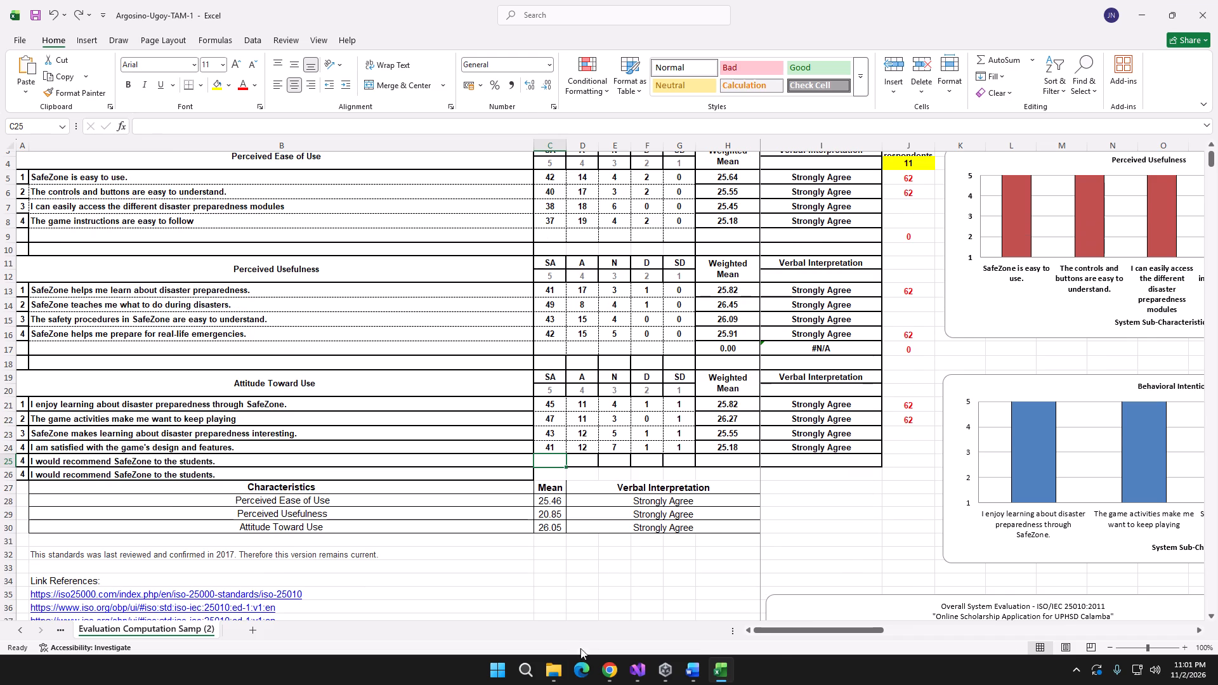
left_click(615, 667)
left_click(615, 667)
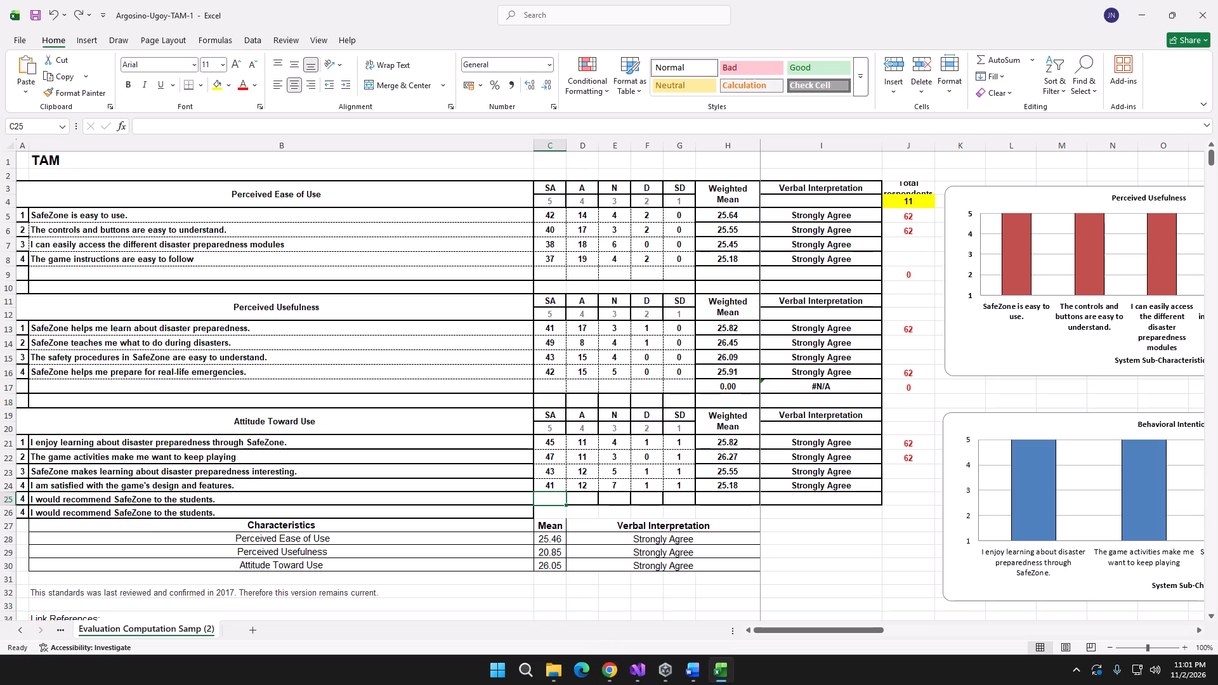
Examine the Characteristics summary table's cells for the formulas behind its labels, means and verbal interpretations.
scroll(400, 369, "down", 3)
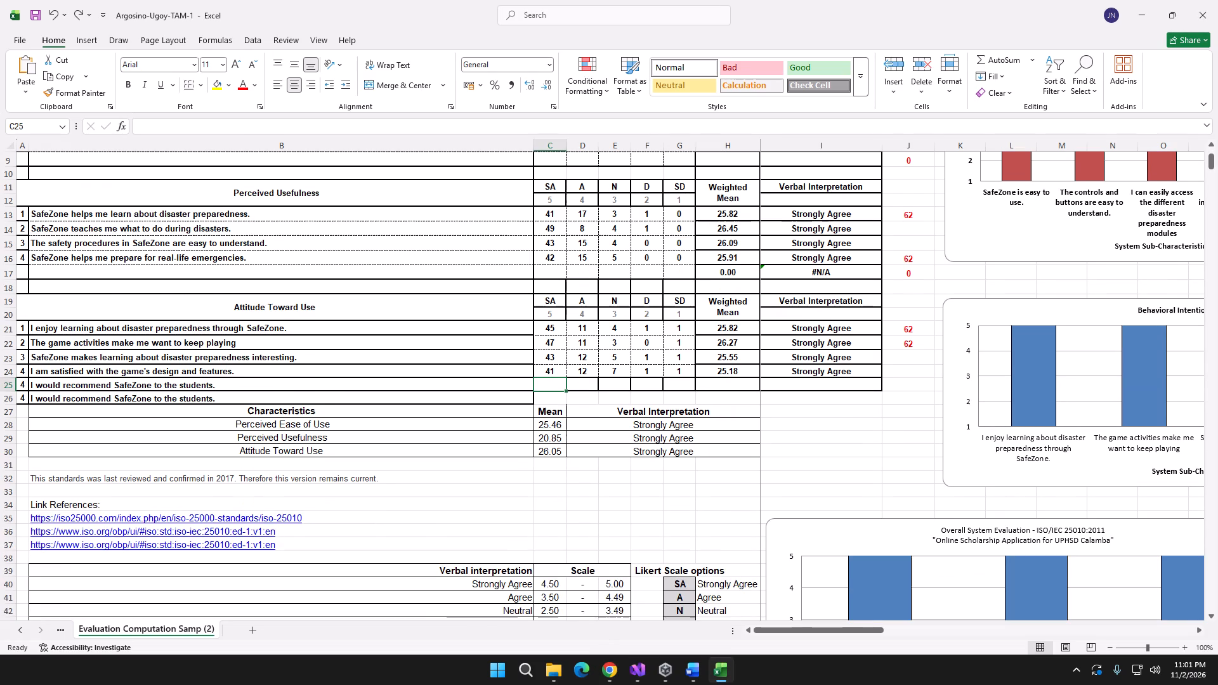
left_click(82, 417)
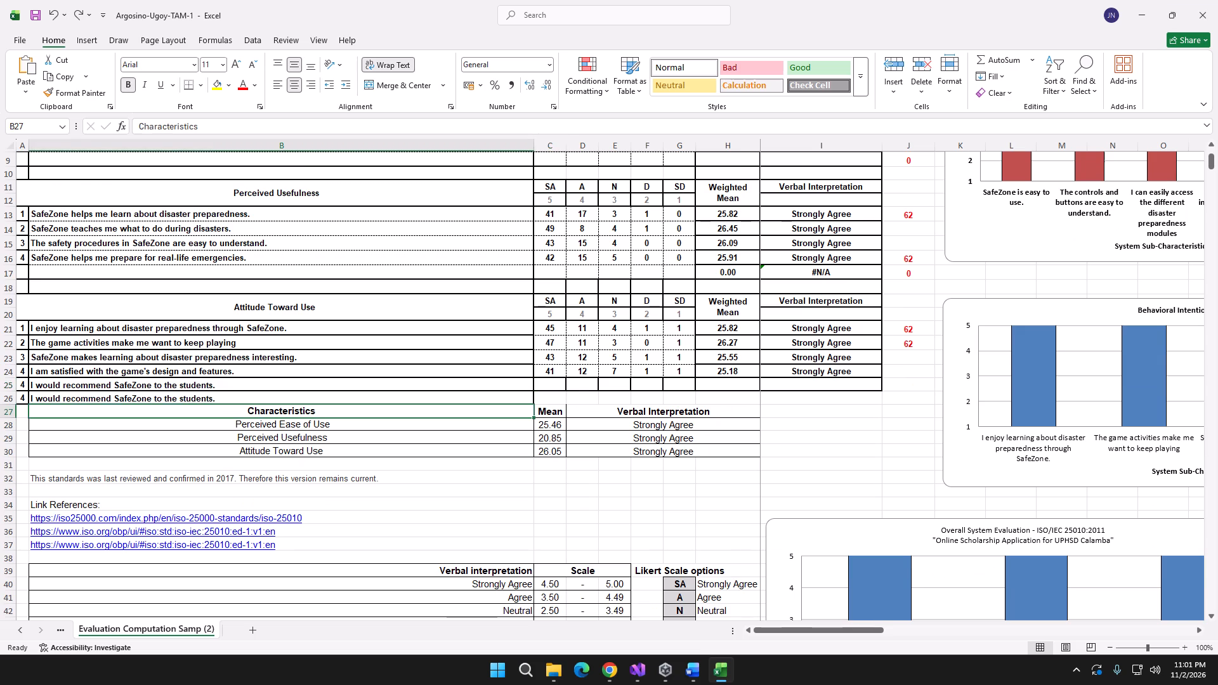
left_click(235, 427)
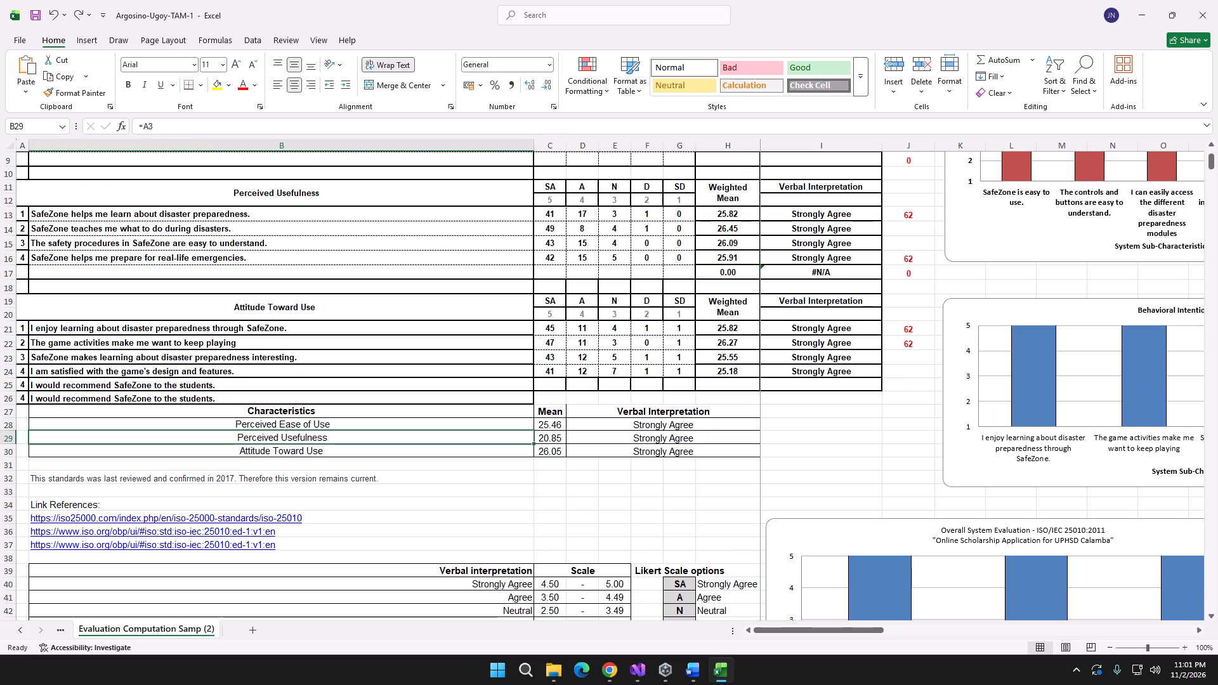
left_click(219, 436)
left_click(225, 452)
left_click(555, 428)
left_click(551, 442)
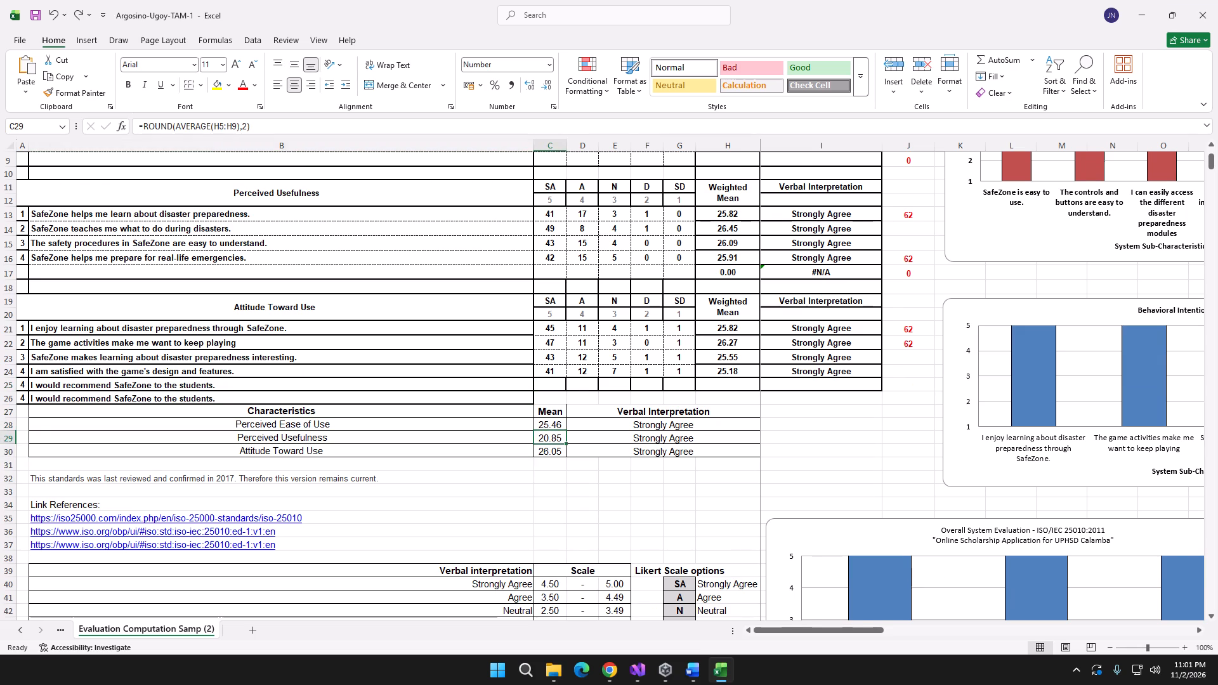
left_click(551, 453)
left_click(614, 425)
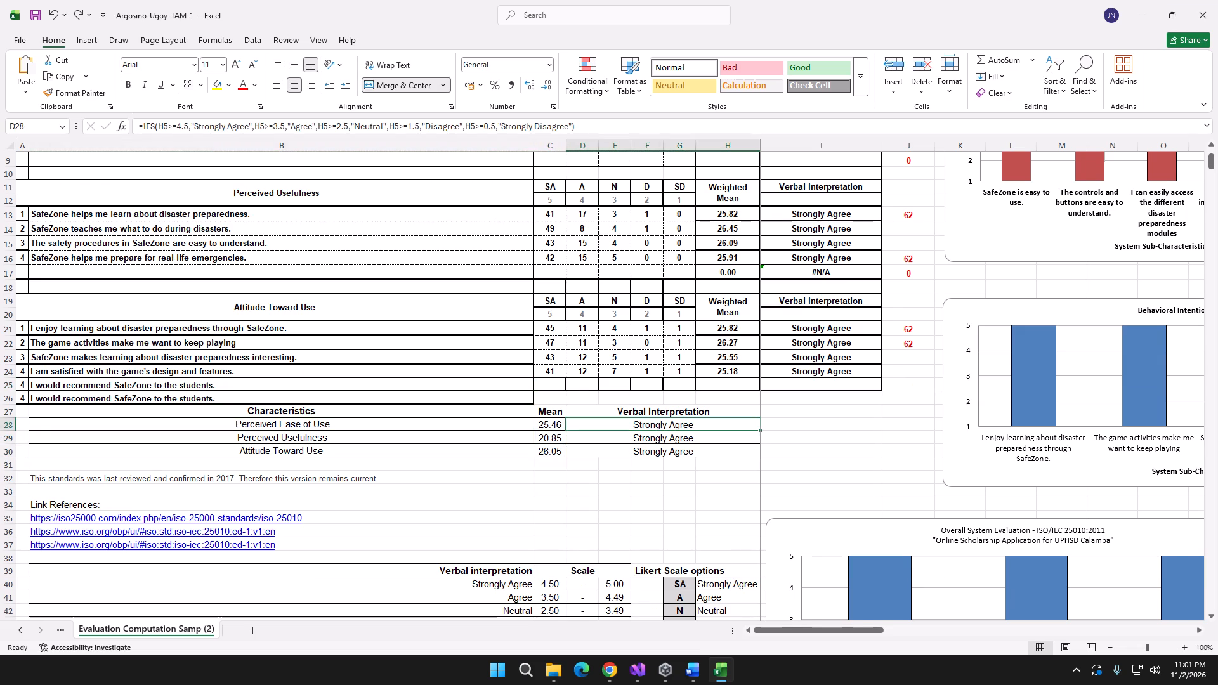
left_click(609, 441)
left_click(606, 455)
left_click(610, 418)
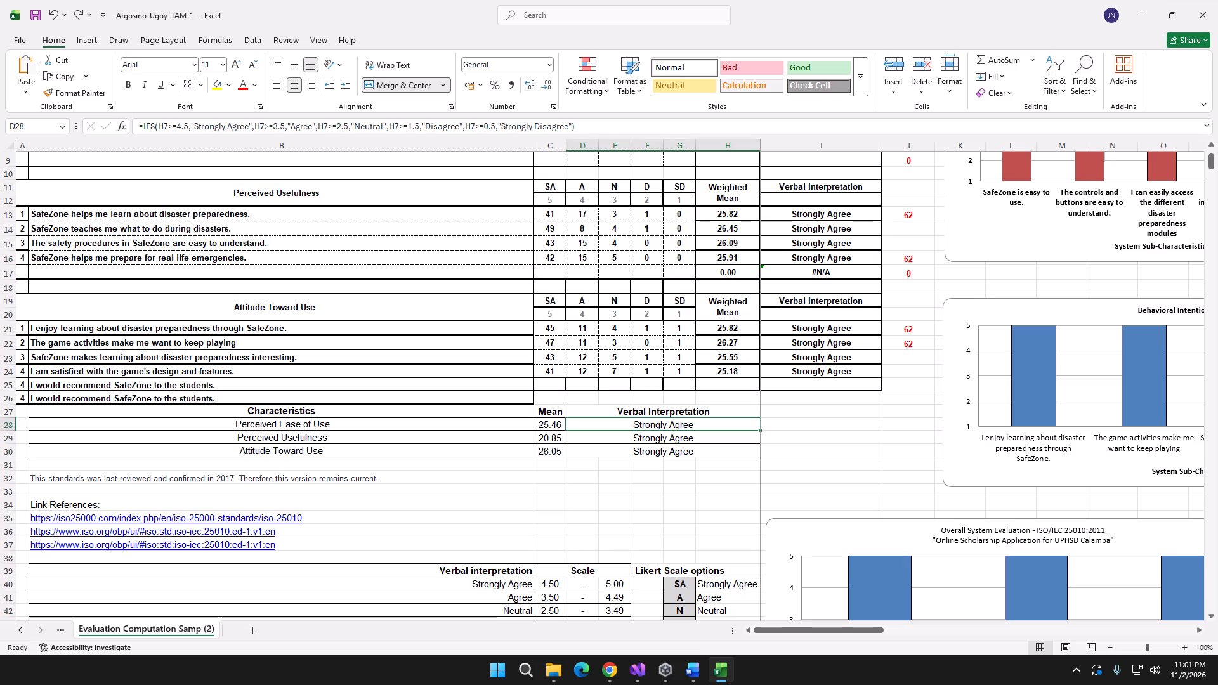
left_click(590, 412)
left_click(513, 411)
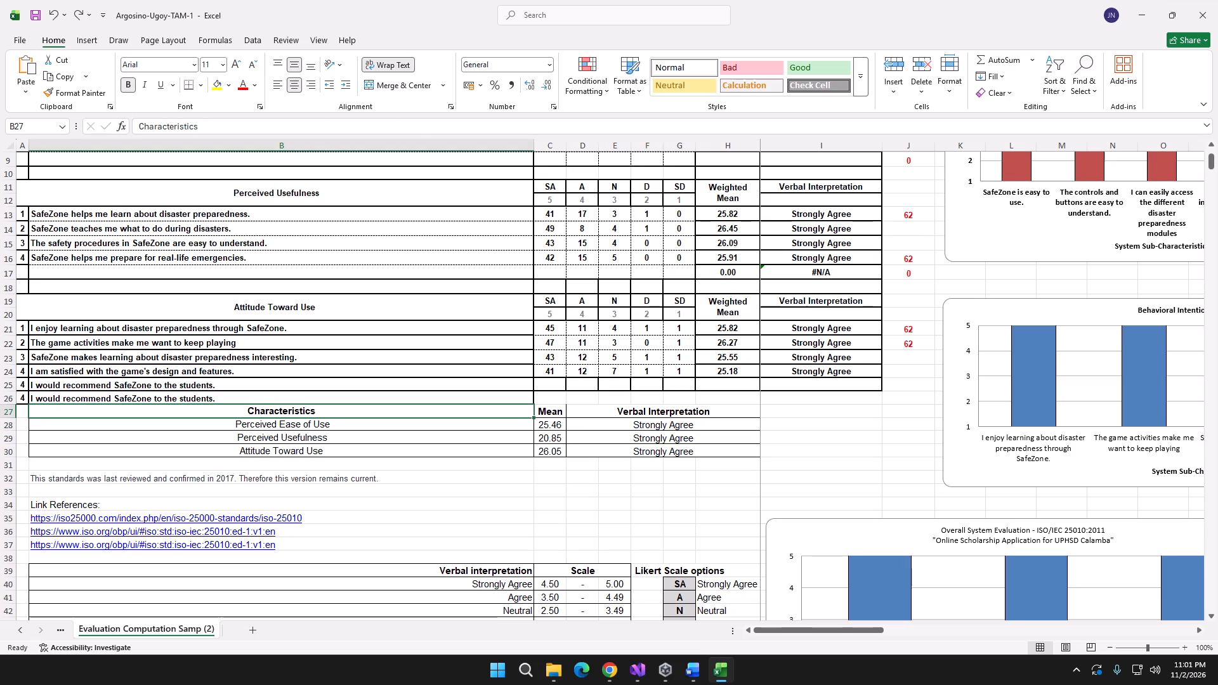
Look over the scale tables below the summary and the evaluation charts beside the survey items.
scroll(672, 348, "down", 10)
scroll(676, 346, "up", 5)
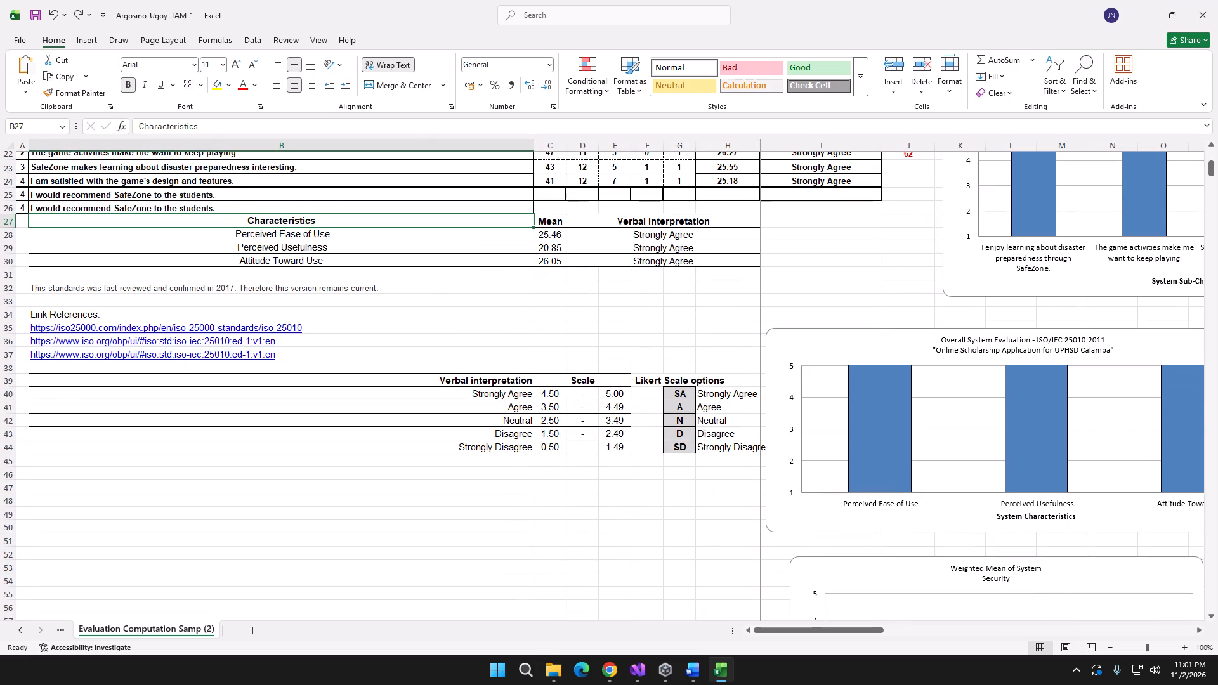
scroll(661, 365, "up", 4)
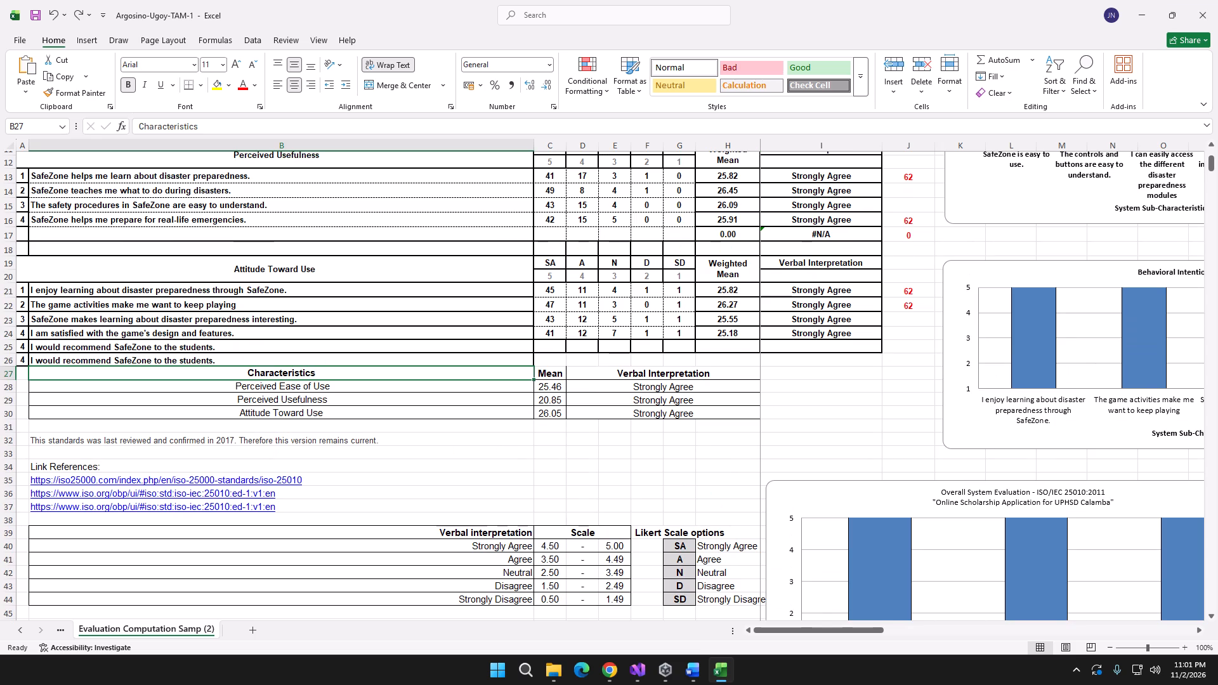
scroll(705, 450, "up", 4)
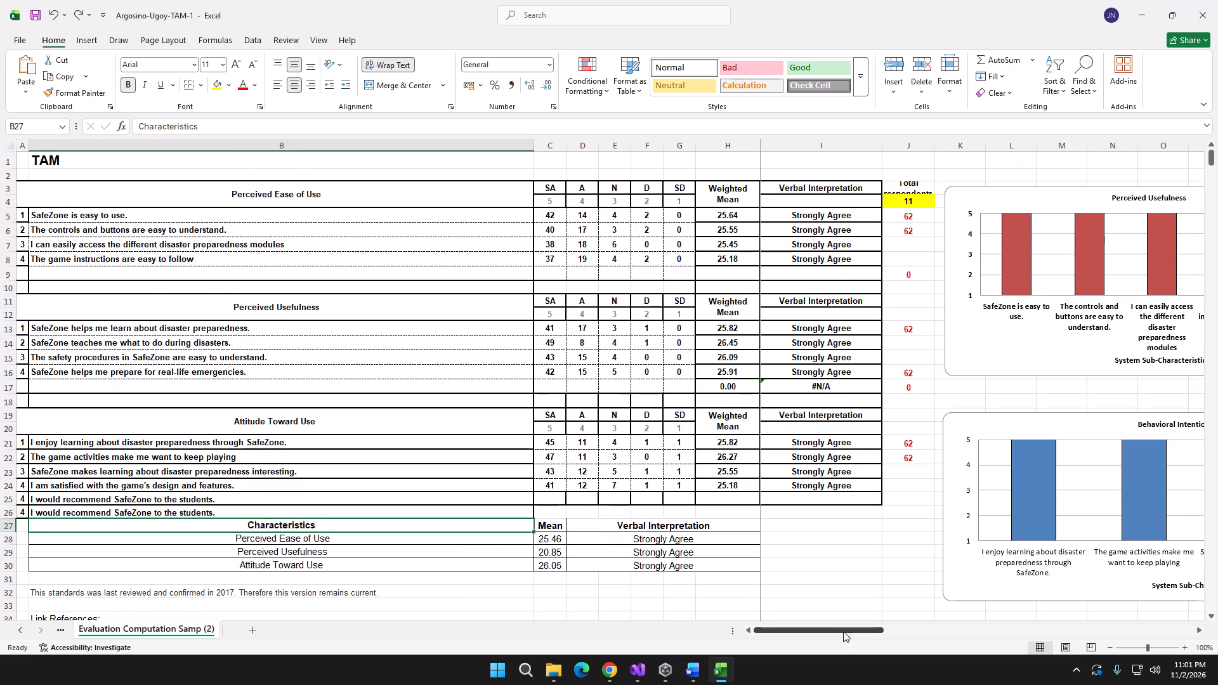
left_click_drag(839, 632, 1017, 632)
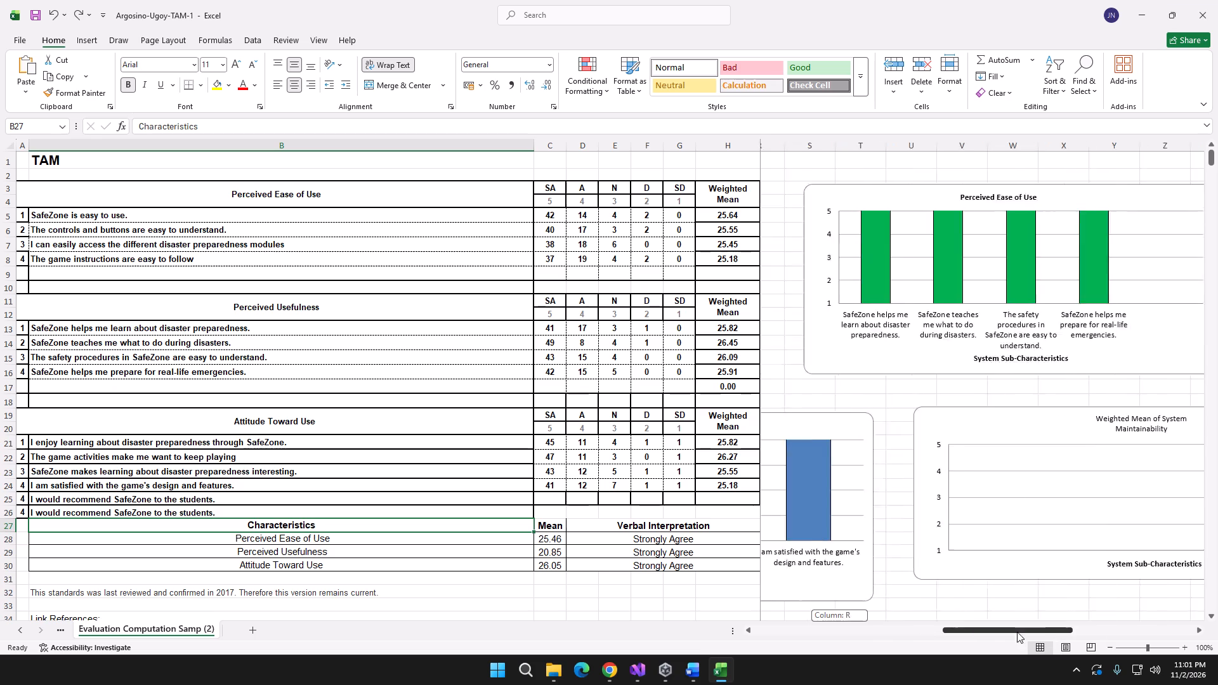
left_click_drag(1017, 632, 690, 622)
scroll(370, 457, "down", 4)
scroll(372, 457, "up", 3)
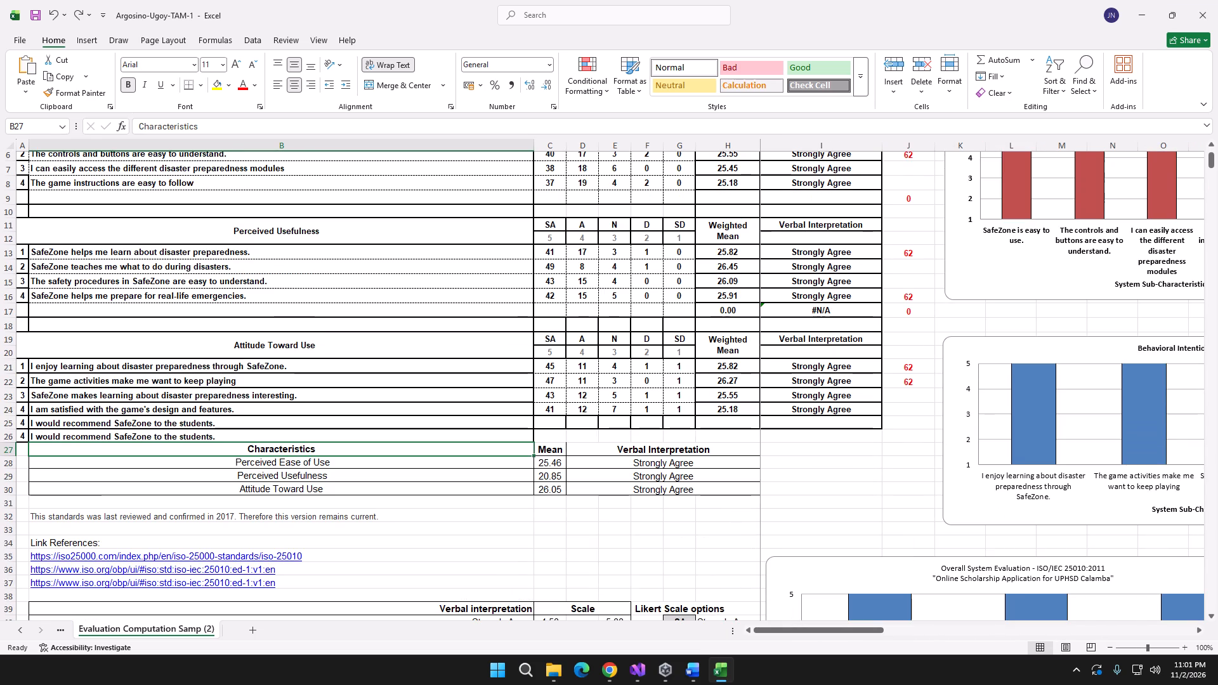
key("alt+Tab")
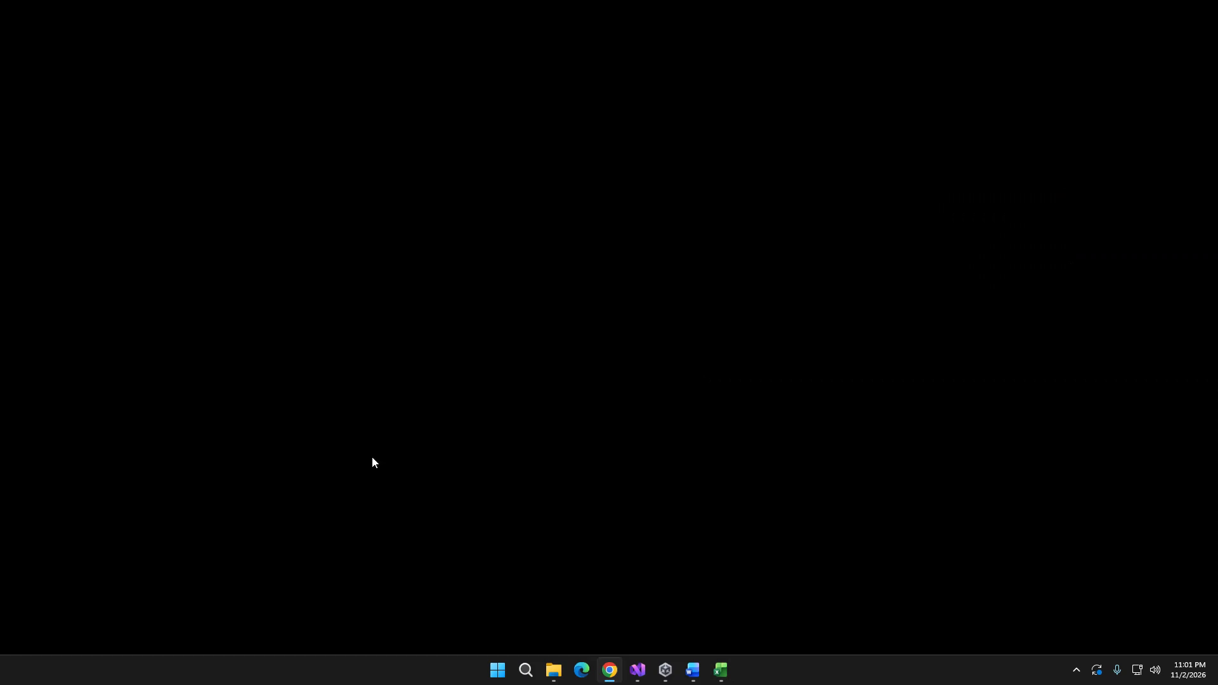
key("alt+Tab")
Change the item number of the duplicated "I would recommend SafeZone to the students." row 26 to 5.
triple_click(24, 473)
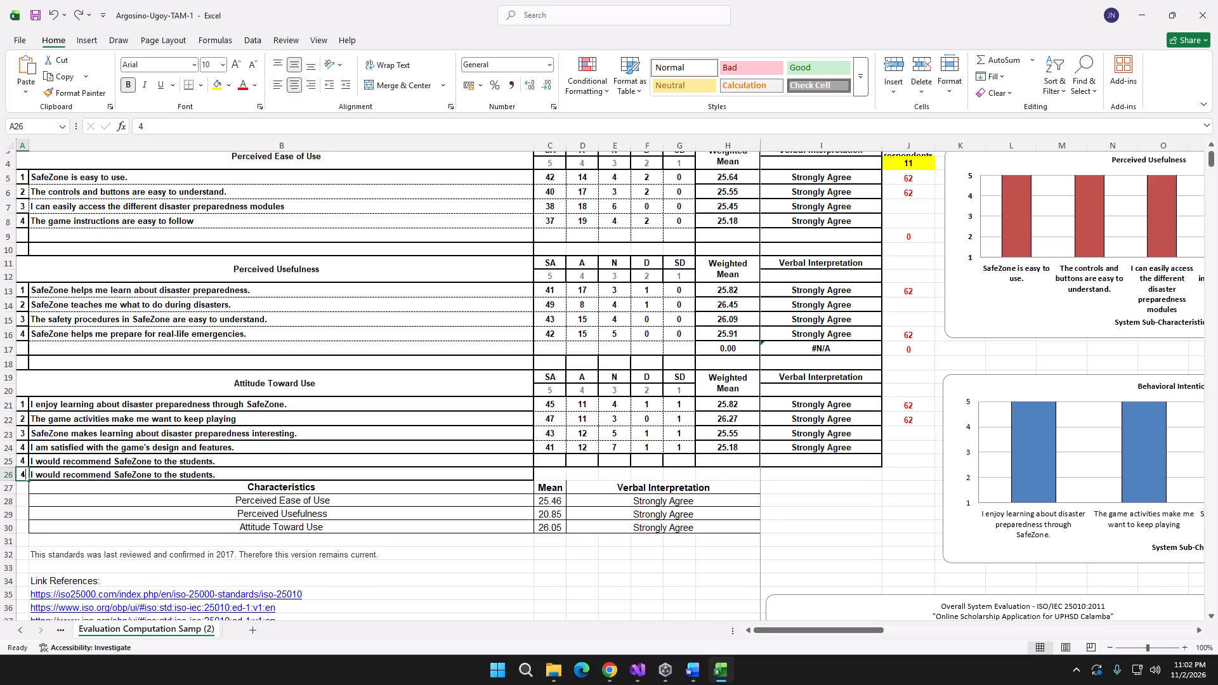
left_click(26, 474)
key("5")
Switch to the student gform responses in Chrome and check the items in the Attitude Toward Use chart against the sheet.
key("alt+Tab")
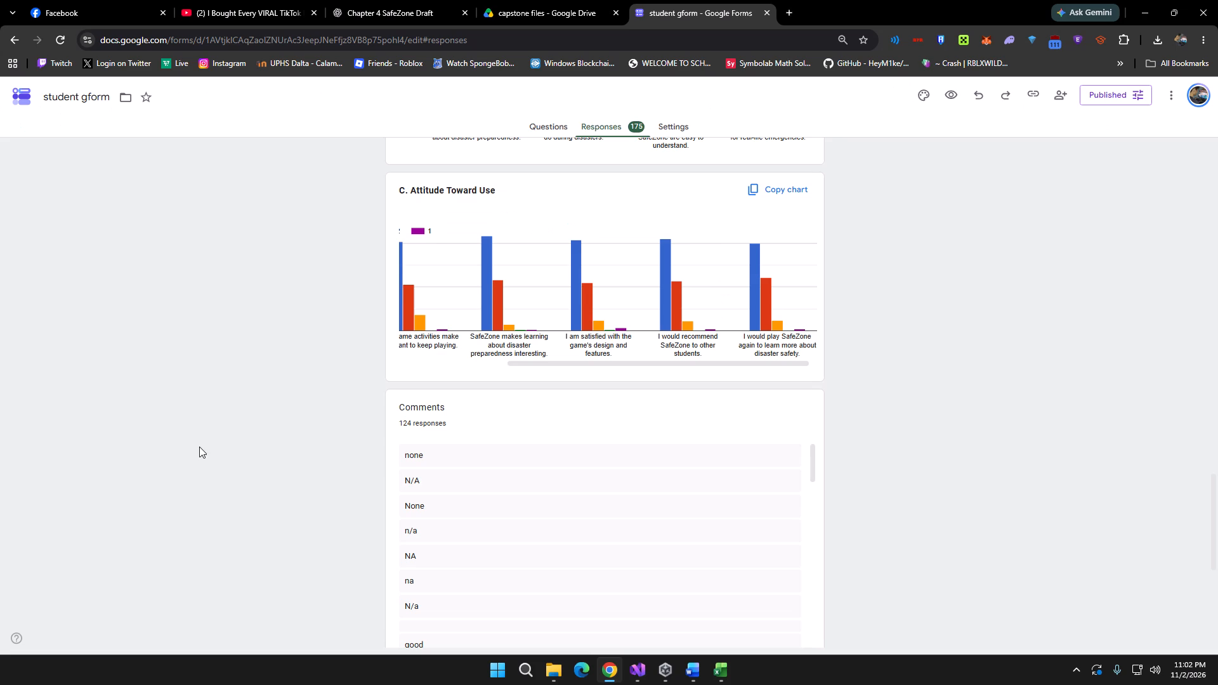
left_click_drag(582, 362, 463, 366)
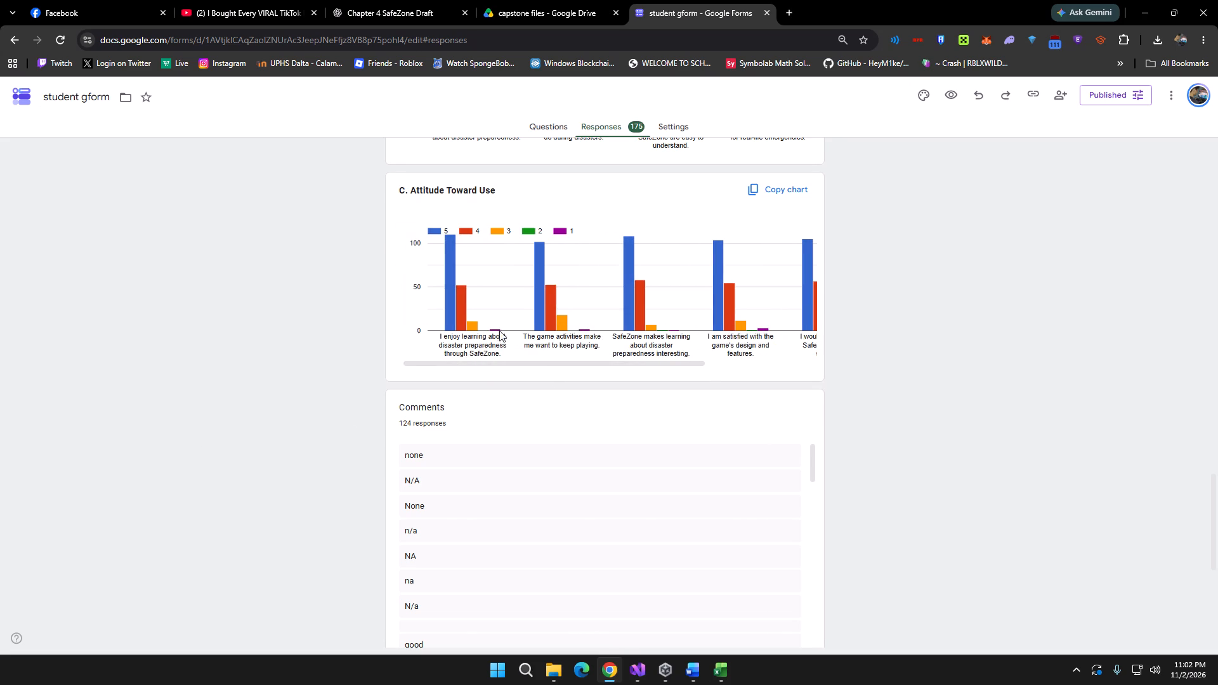
left_click_drag(639, 365, 685, 368)
left_click_drag(676, 364, 742, 369)
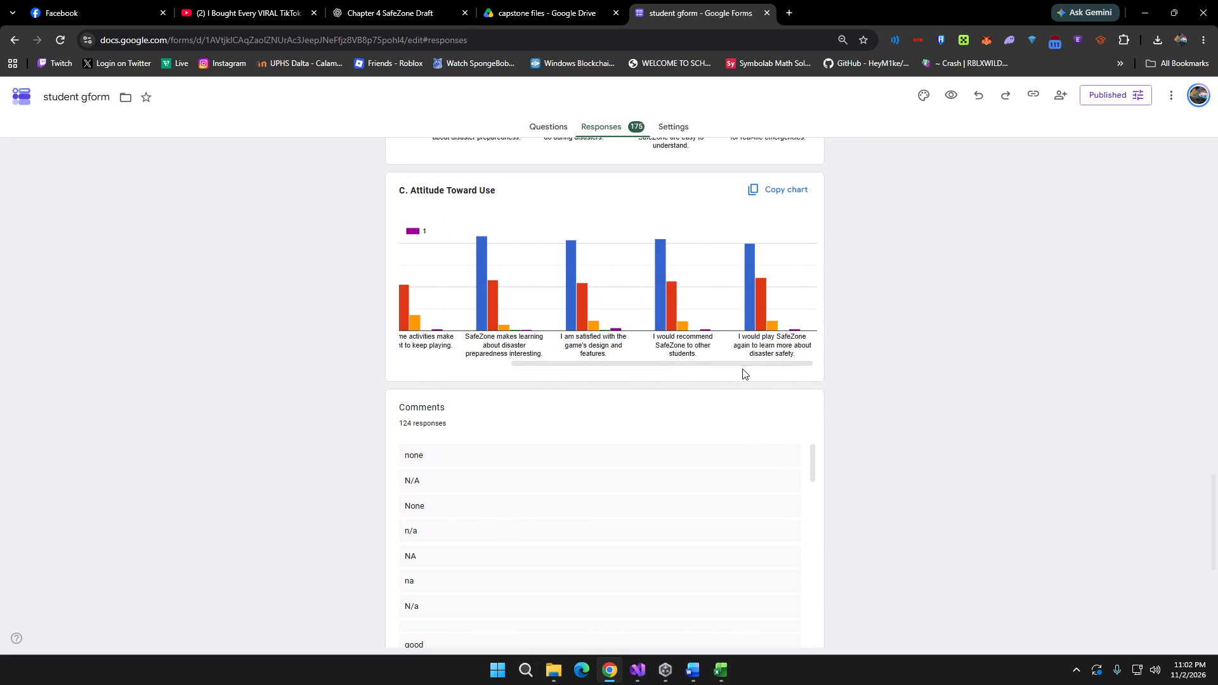
left_click_drag(707, 373, 787, 374)
key("alt+Tab")
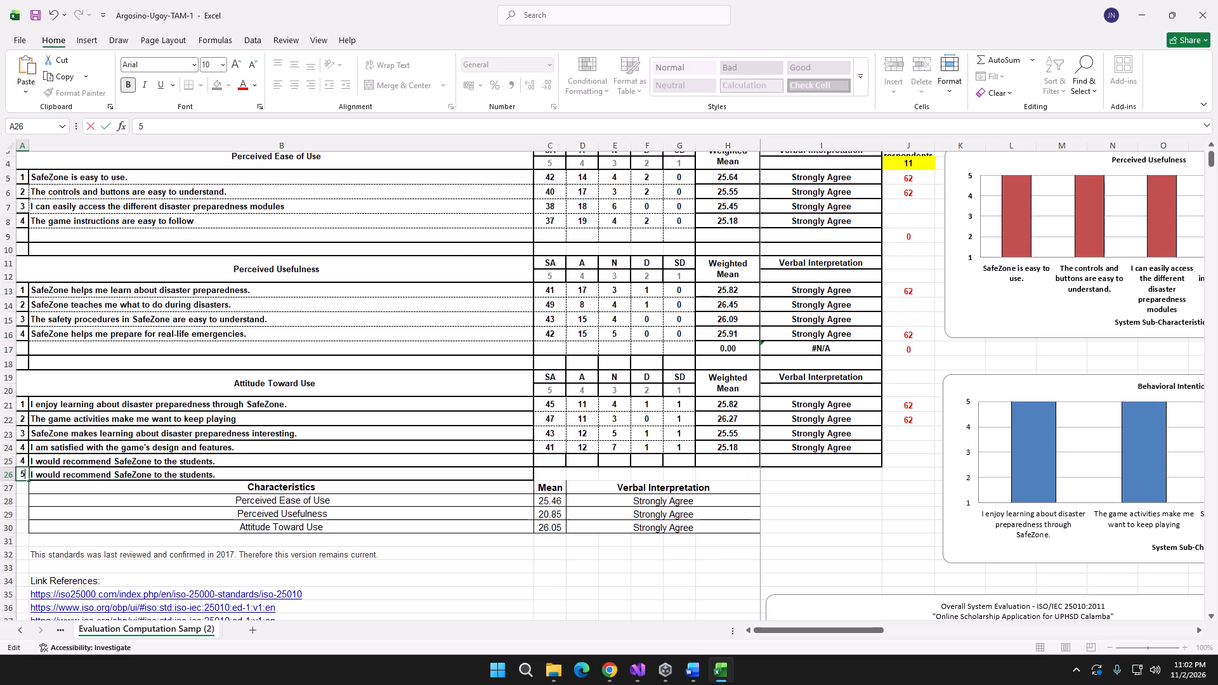
key("alt+Tab")
key("alt+Tab")
Fill row 25's blank cells, from SA through Verbal Interpretation, down into row 26.
scroll(273, 447, "down", 1)
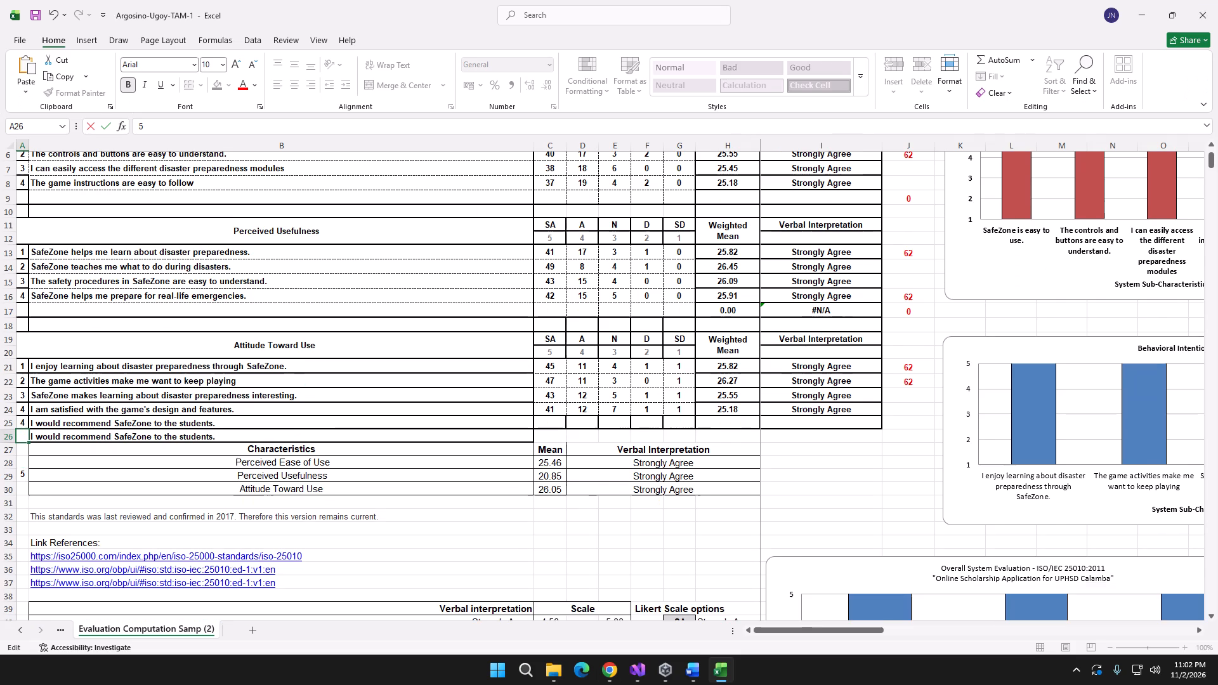
scroll(275, 445, "down", 1)
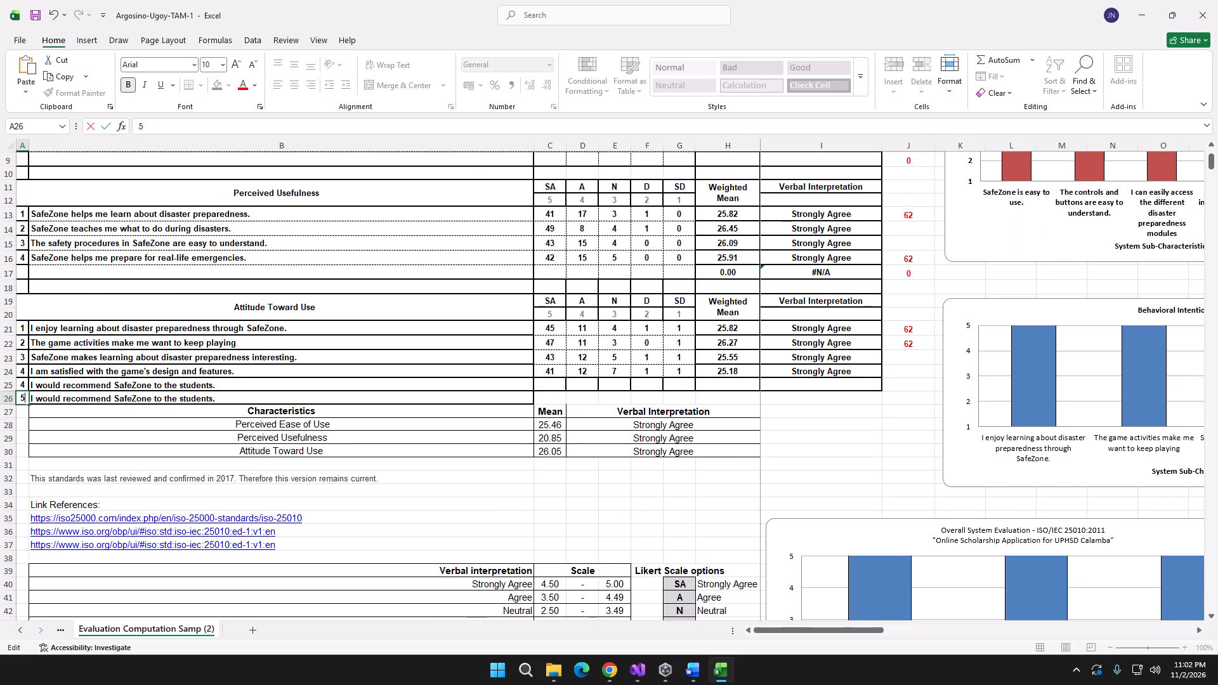
left_click_drag(560, 386, 817, 393)
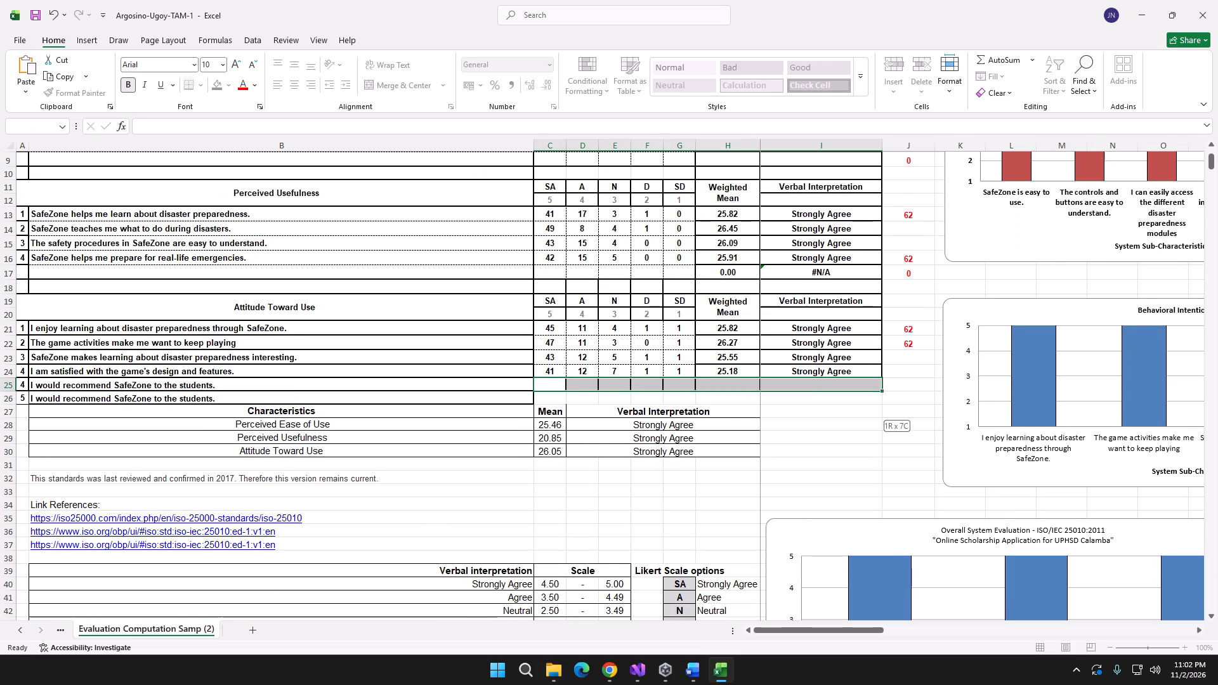
left_click_drag(817, 393, 855, 395)
left_click(882, 405)
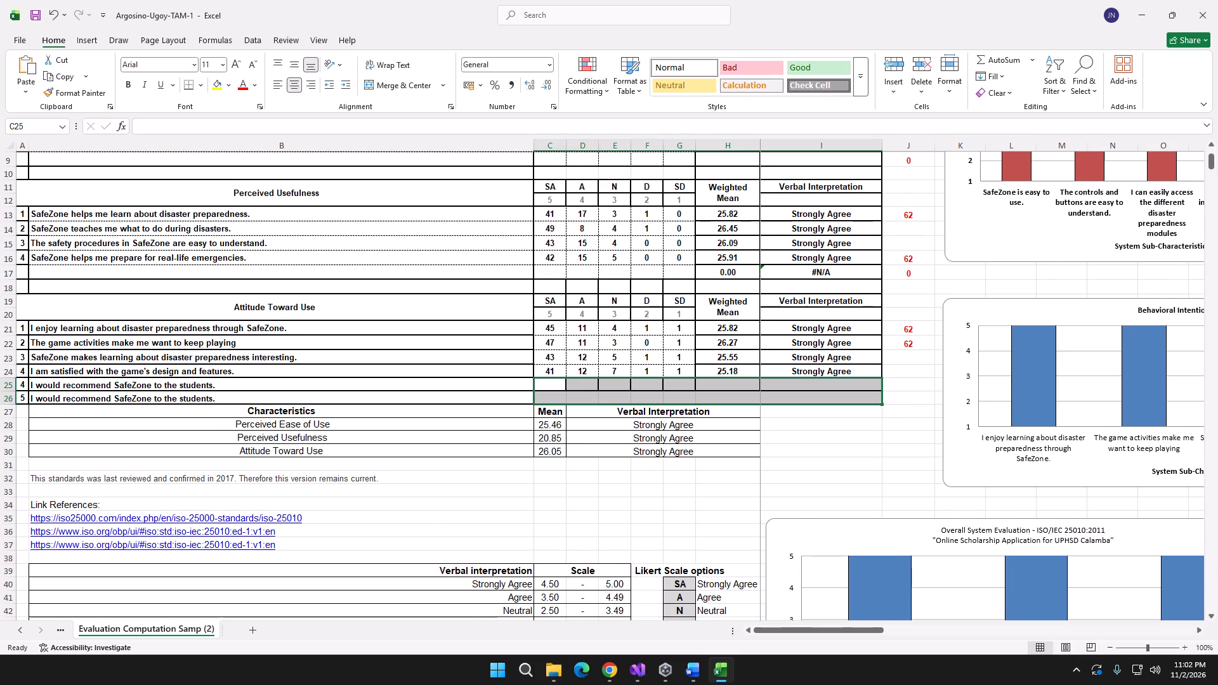
left_click(871, 414)
left_click_drag(557, 384, 843, 390)
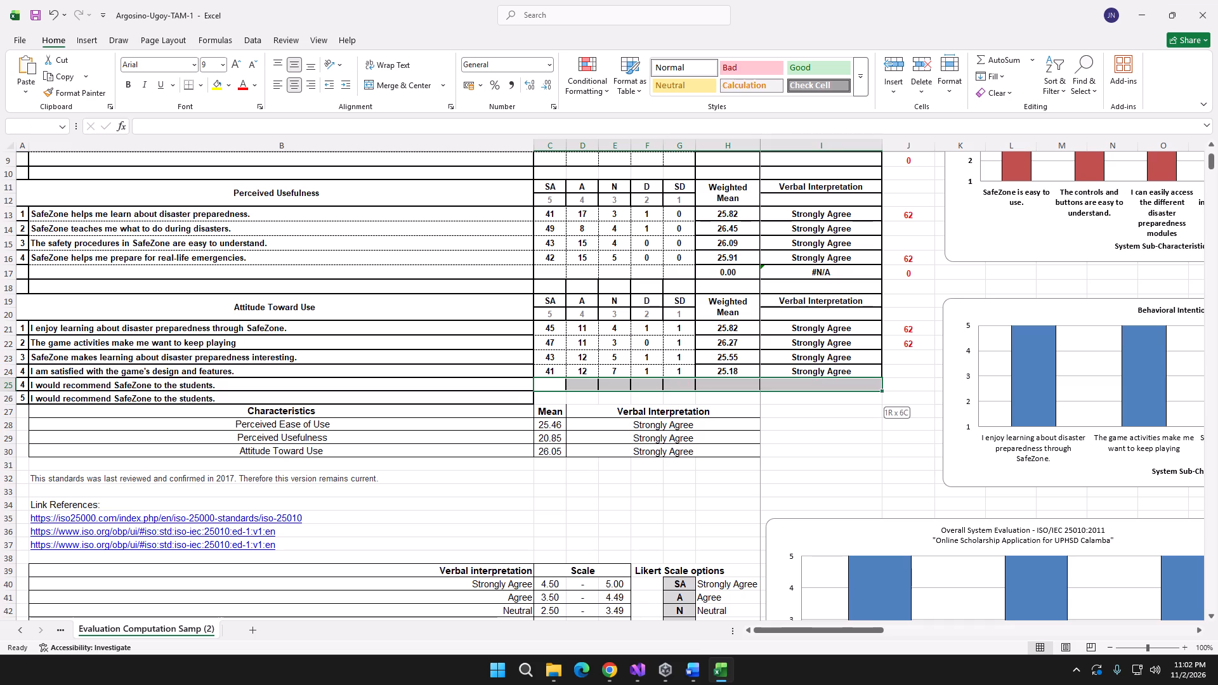
left_click_drag(843, 390, 867, 391)
left_click(873, 393)
left_click_drag(543, 382, 822, 391)
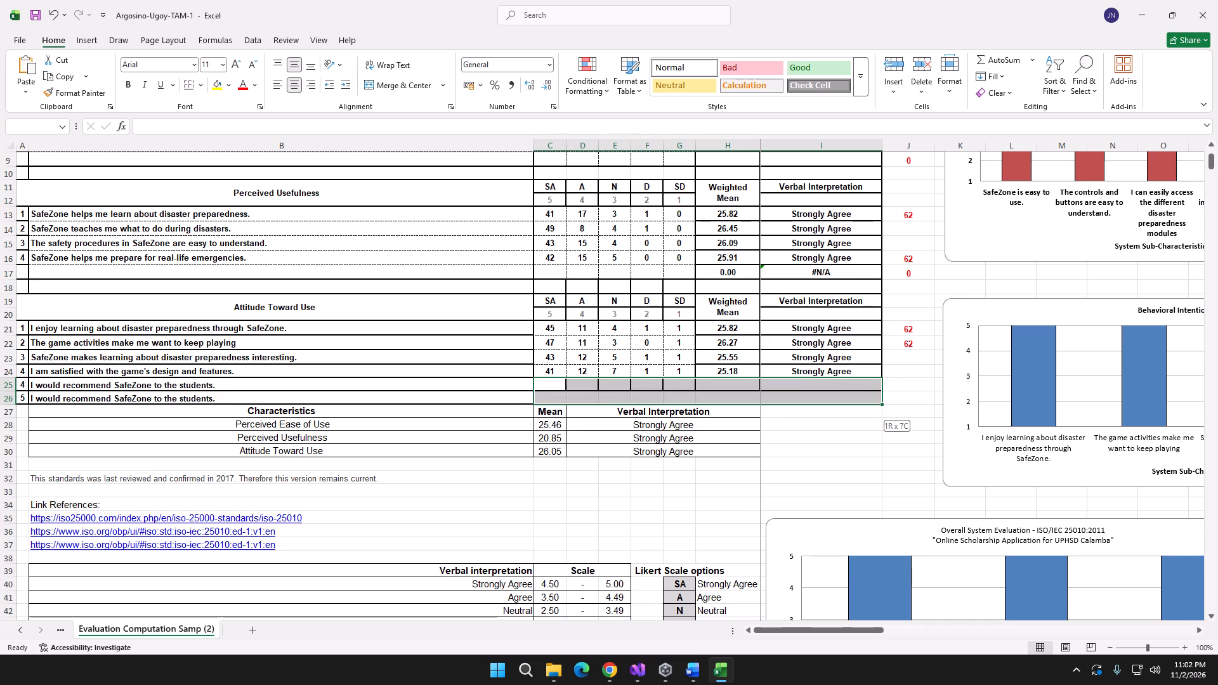
left_click_drag(822, 391, 866, 389)
left_click_drag(881, 392, 881, 402)
Select the Characteristics column of the summary table, from its heading in B27 downward.
left_click(443, 394)
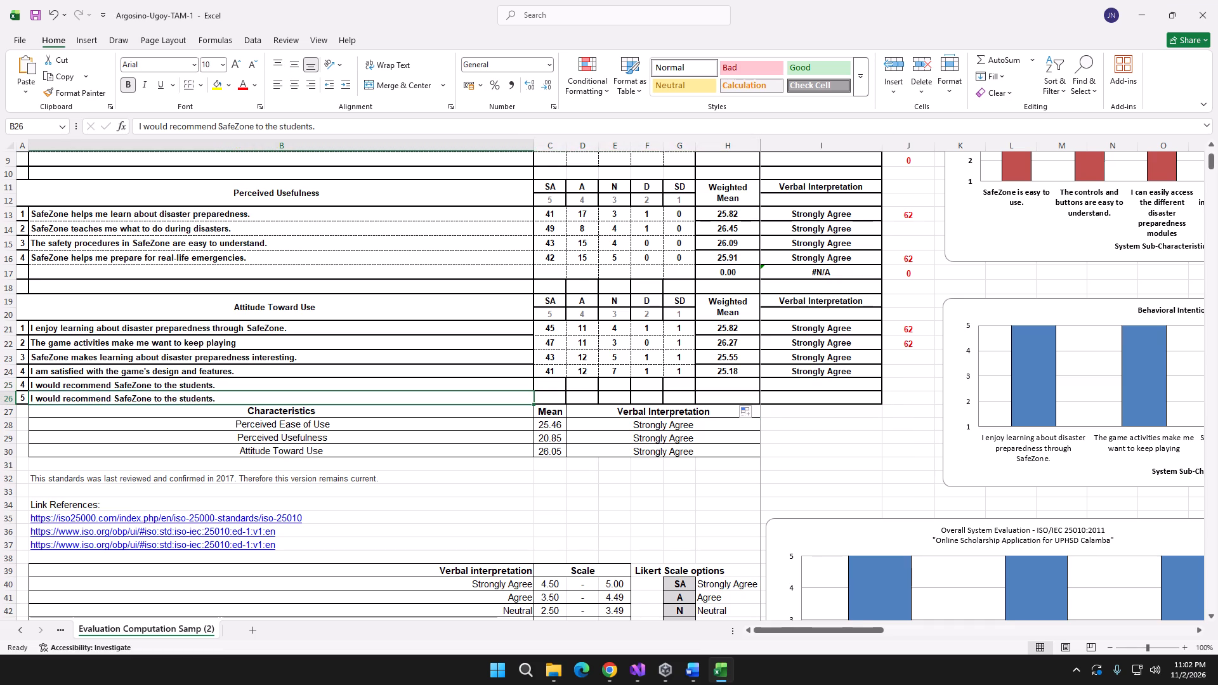
left_click(458, 412)
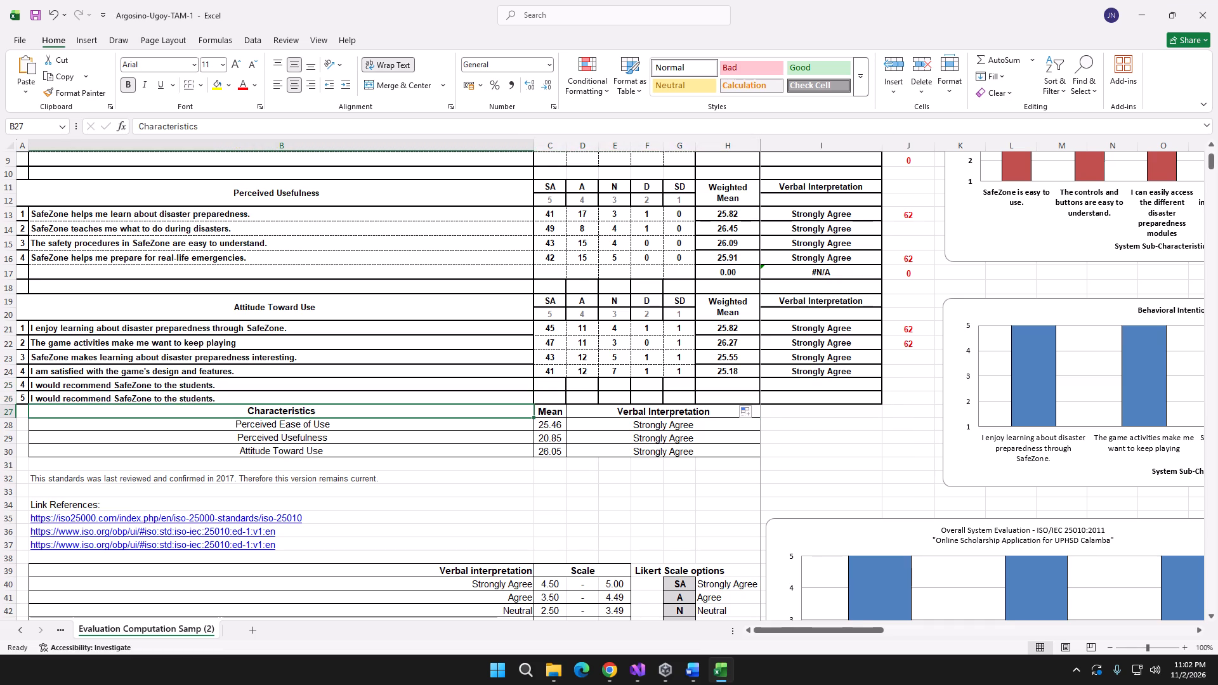
left_click_drag(458, 412, 429, 464)
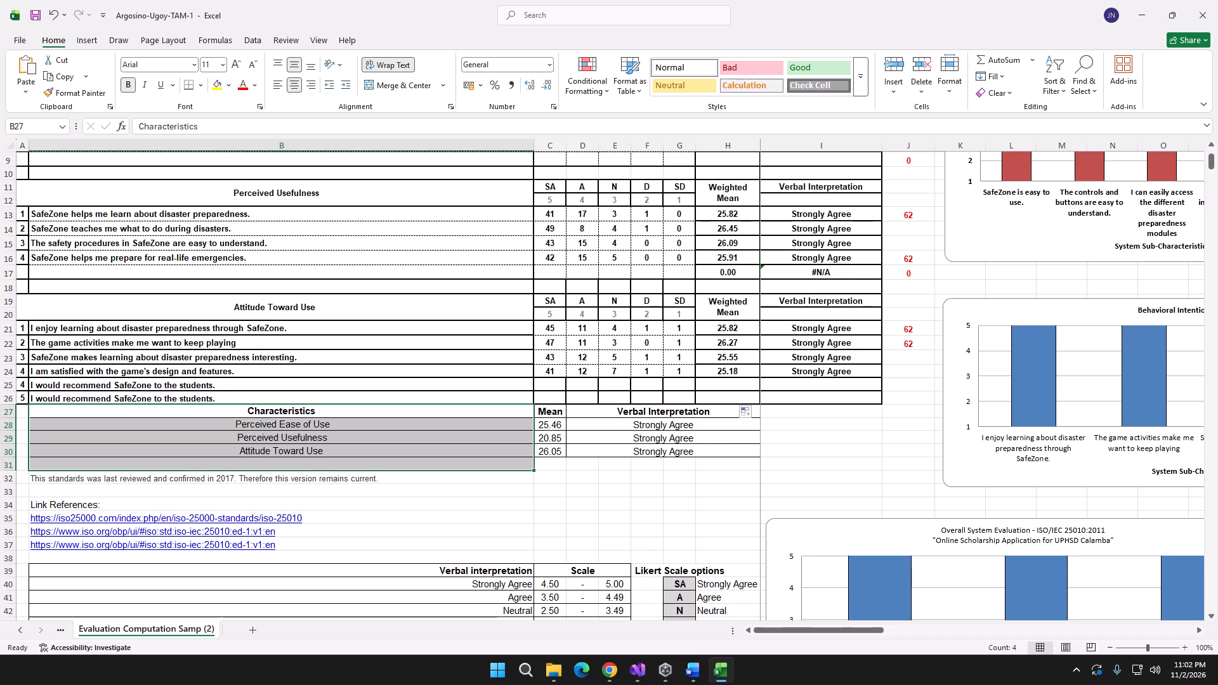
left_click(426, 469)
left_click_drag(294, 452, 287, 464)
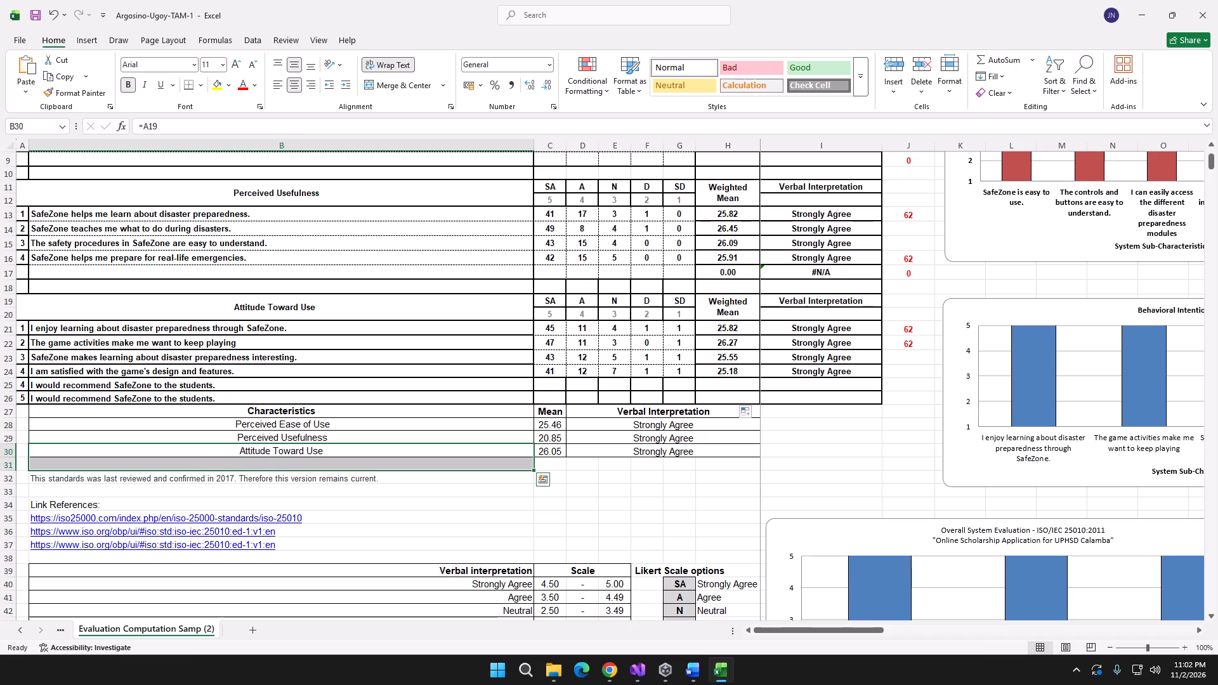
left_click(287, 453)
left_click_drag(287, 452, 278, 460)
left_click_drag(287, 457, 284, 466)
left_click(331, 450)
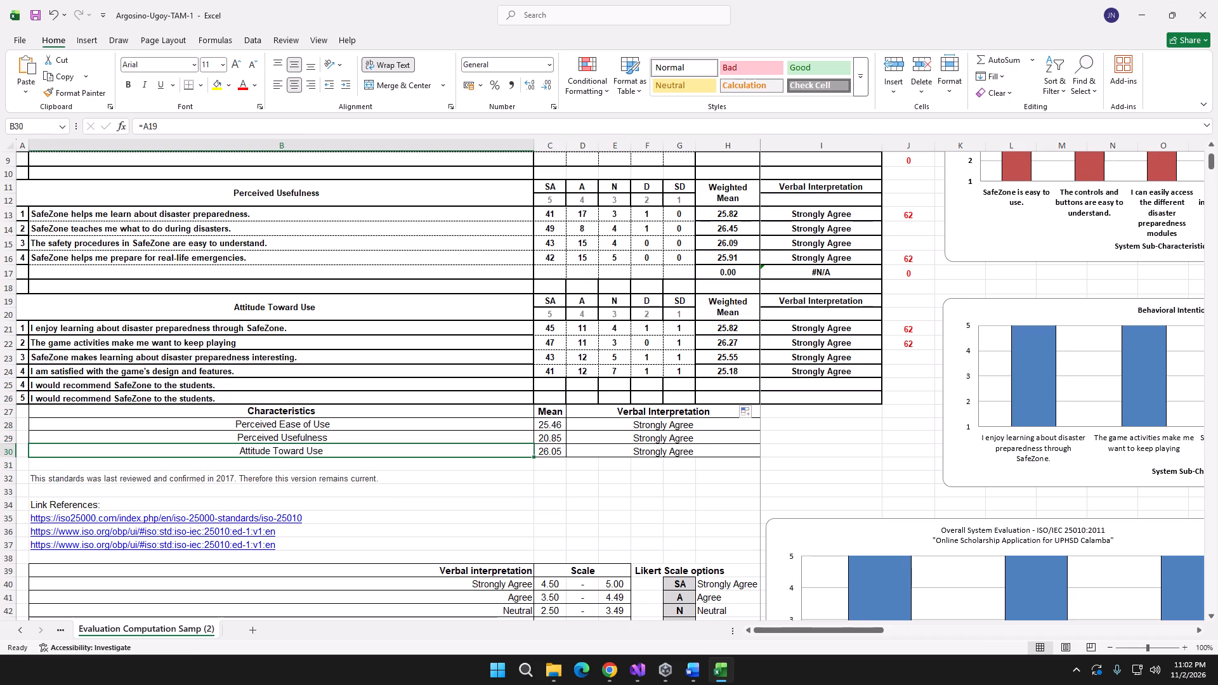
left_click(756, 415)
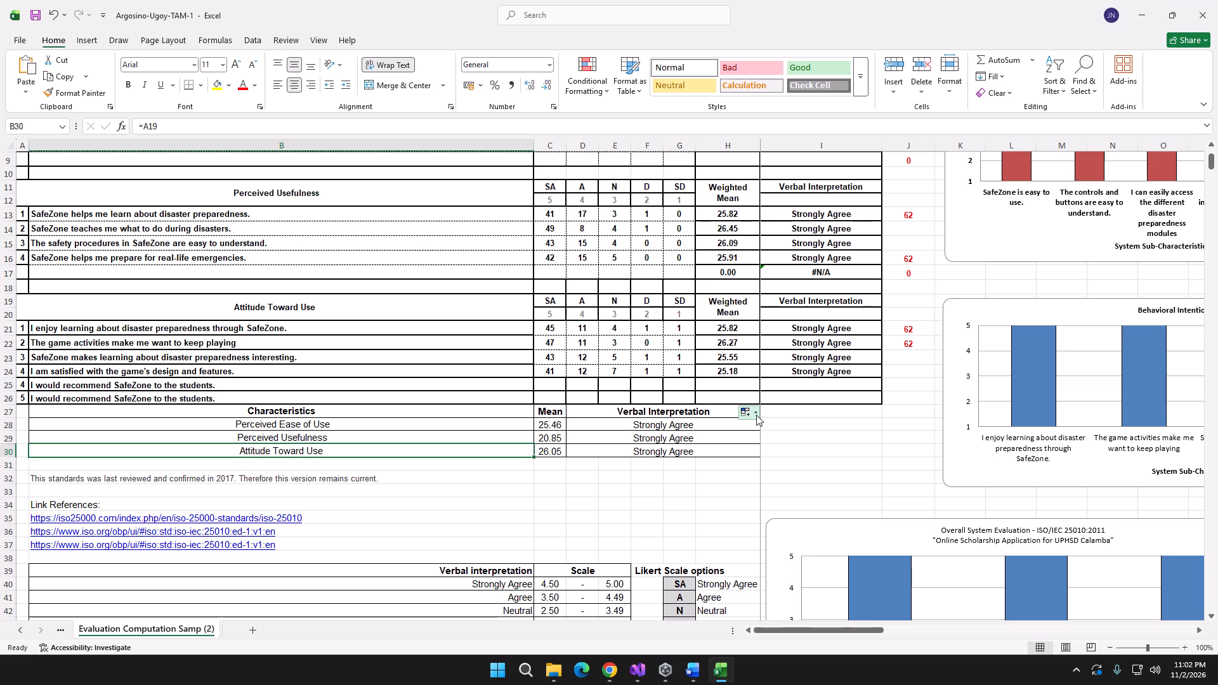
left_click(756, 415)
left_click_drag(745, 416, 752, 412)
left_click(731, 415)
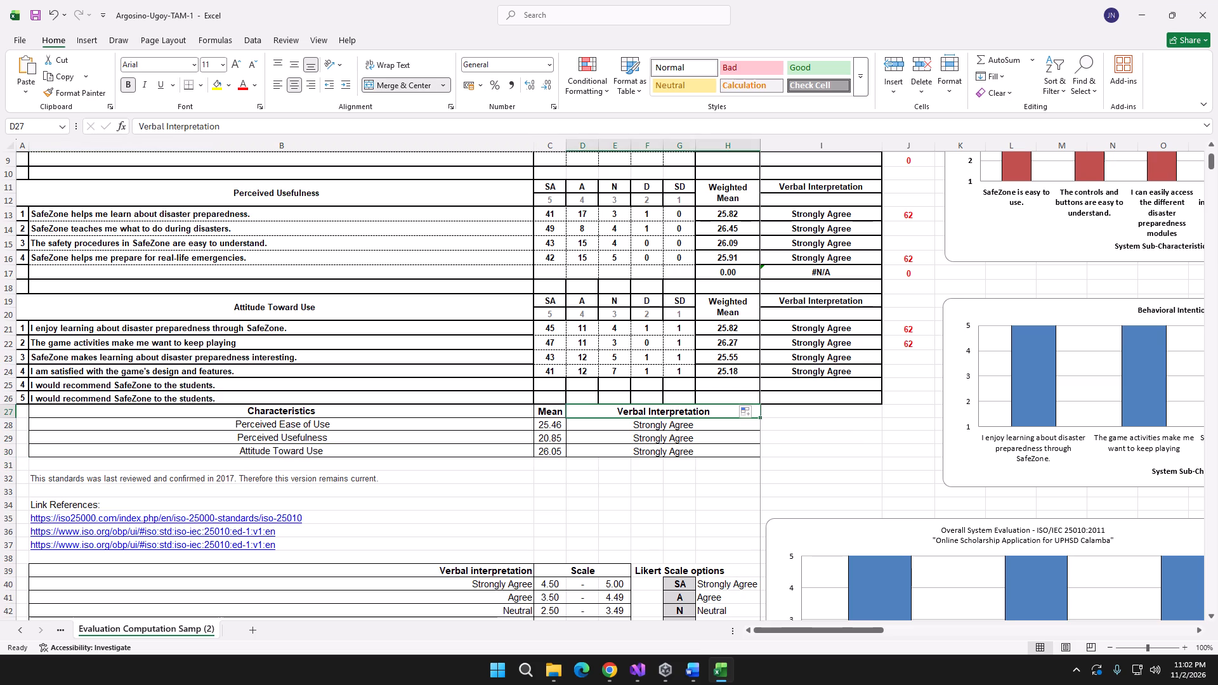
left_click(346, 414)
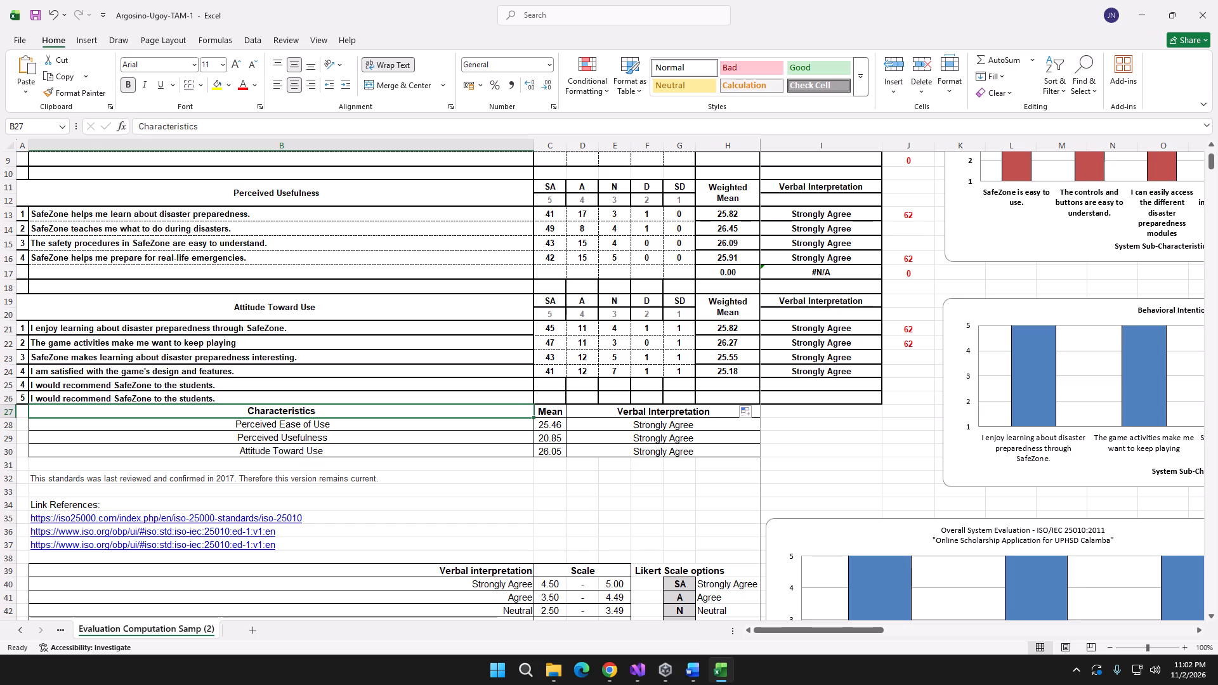
Switch to Facebook in Chrome and read the BAWAL SNITCH group chat through to its newest messages.
left_click(608, 662)
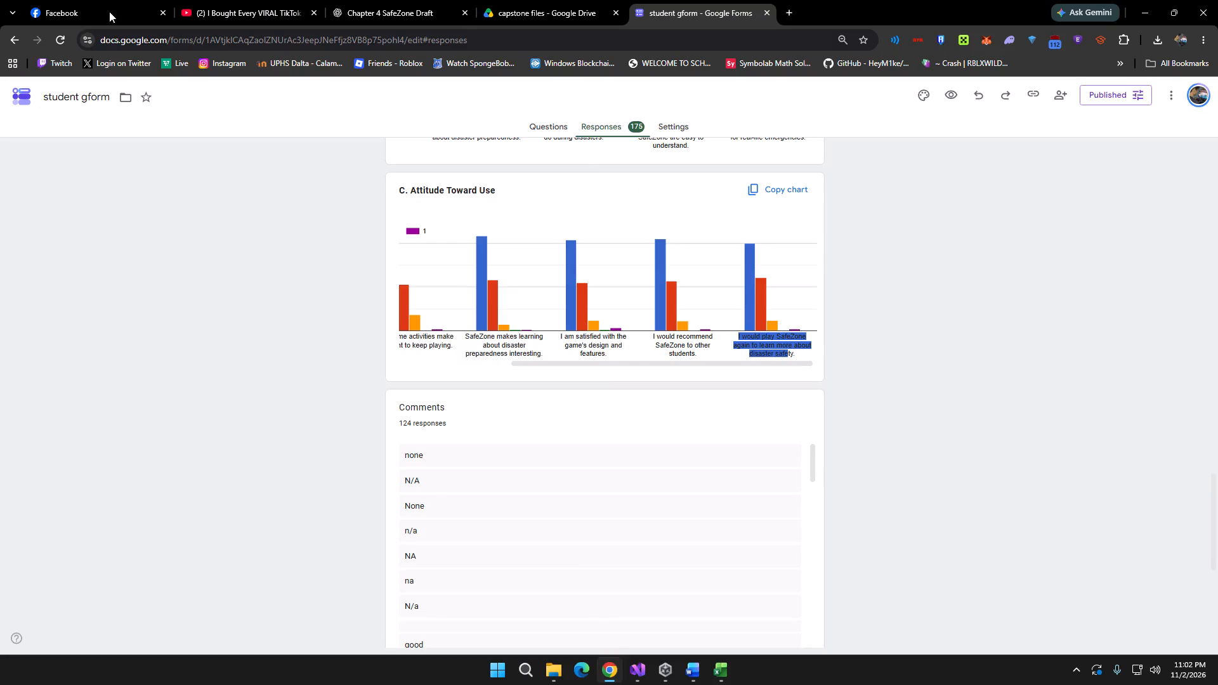
left_click(75, 0)
left_click(1122, 96)
left_click(1122, 96)
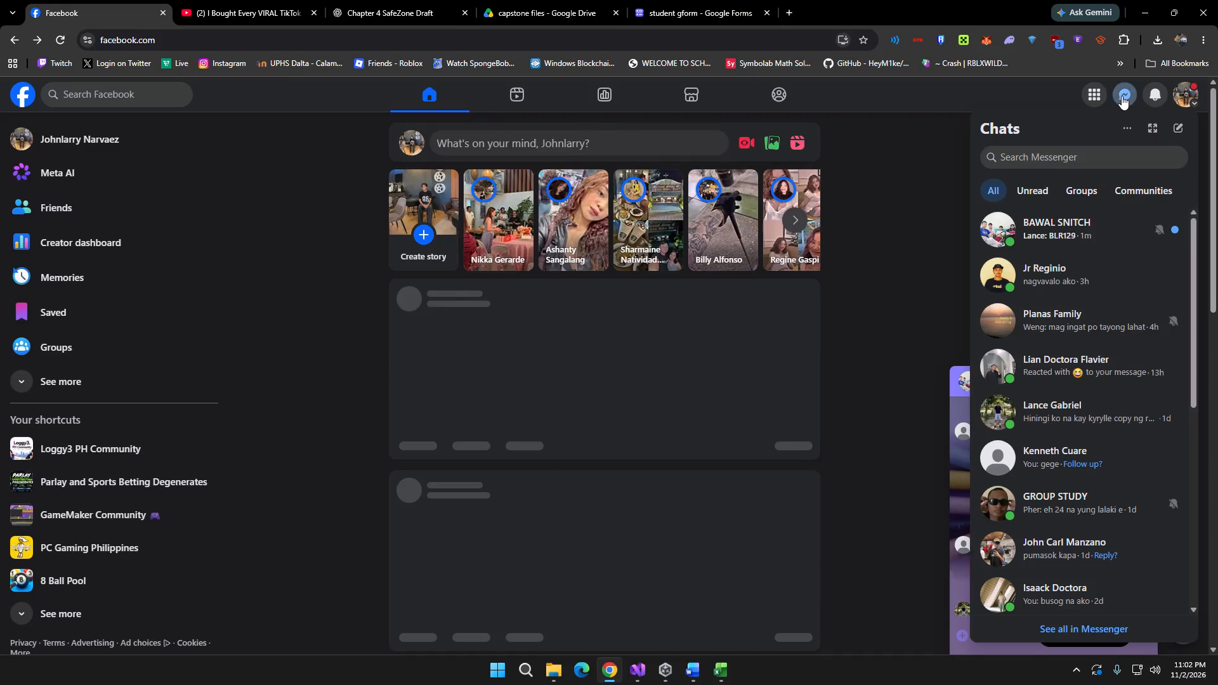
scroll(1038, 457, "down", 13)
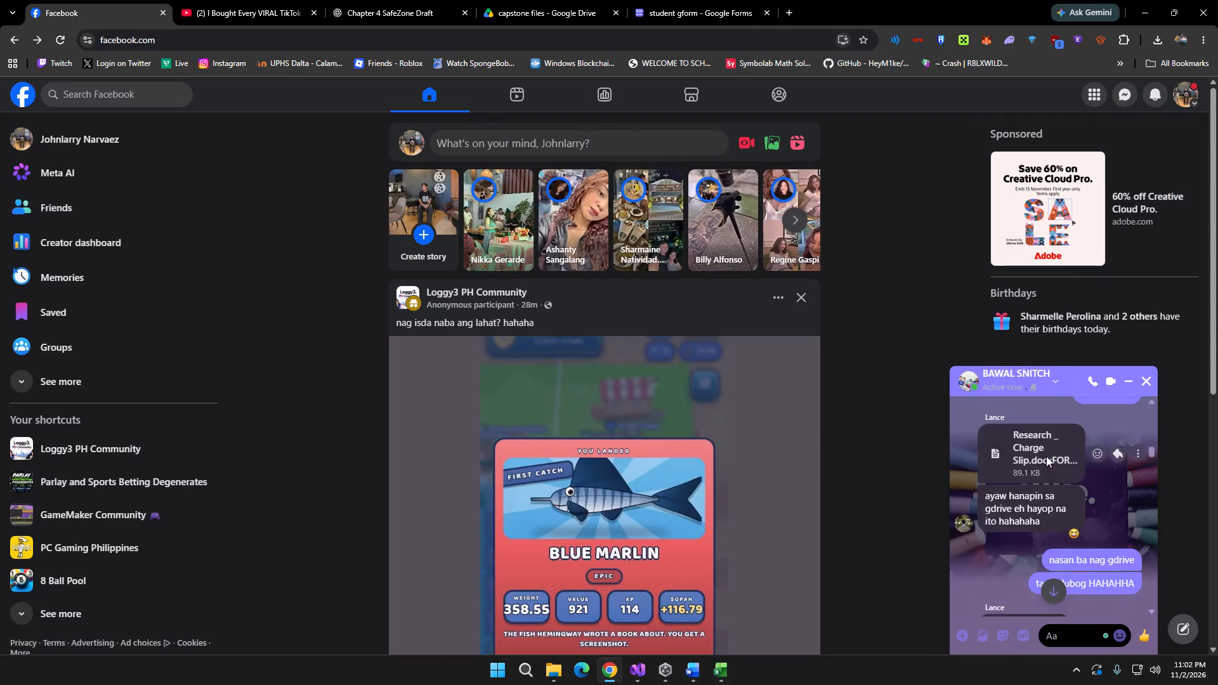
scroll(1046, 456, "down", 13)
left_click_drag(1152, 485, 1145, 560)
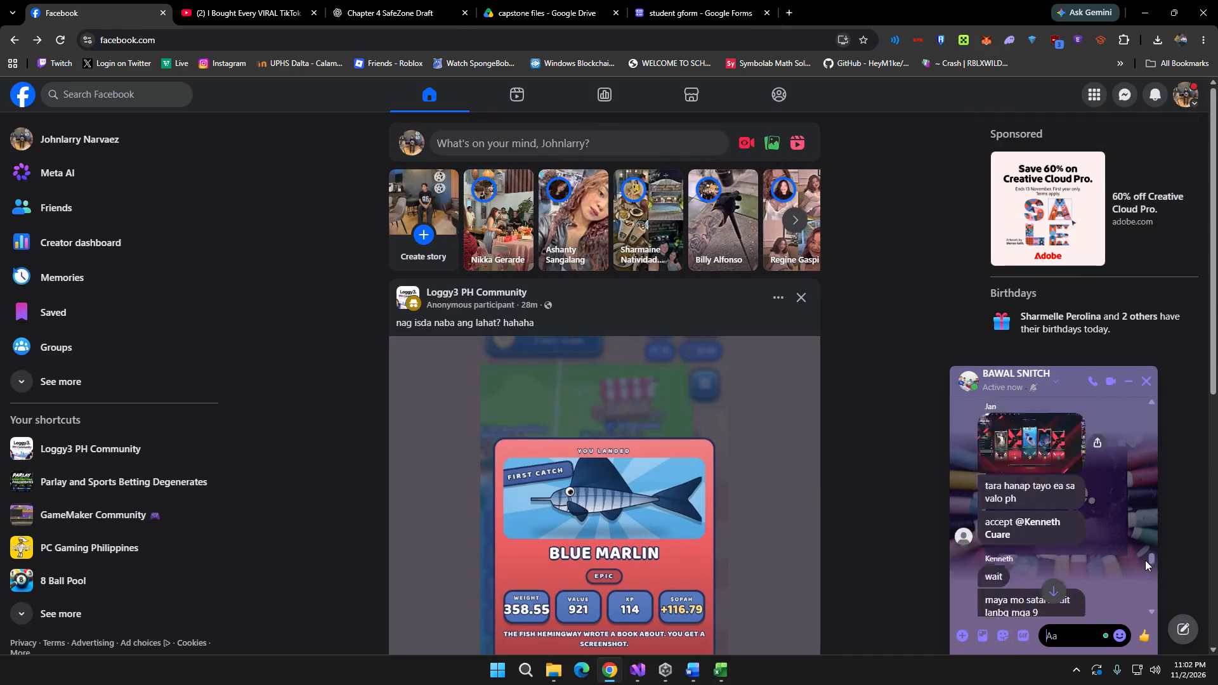
left_click_drag(1145, 560, 1146, 564)
scroll(1080, 510, "up", 4)
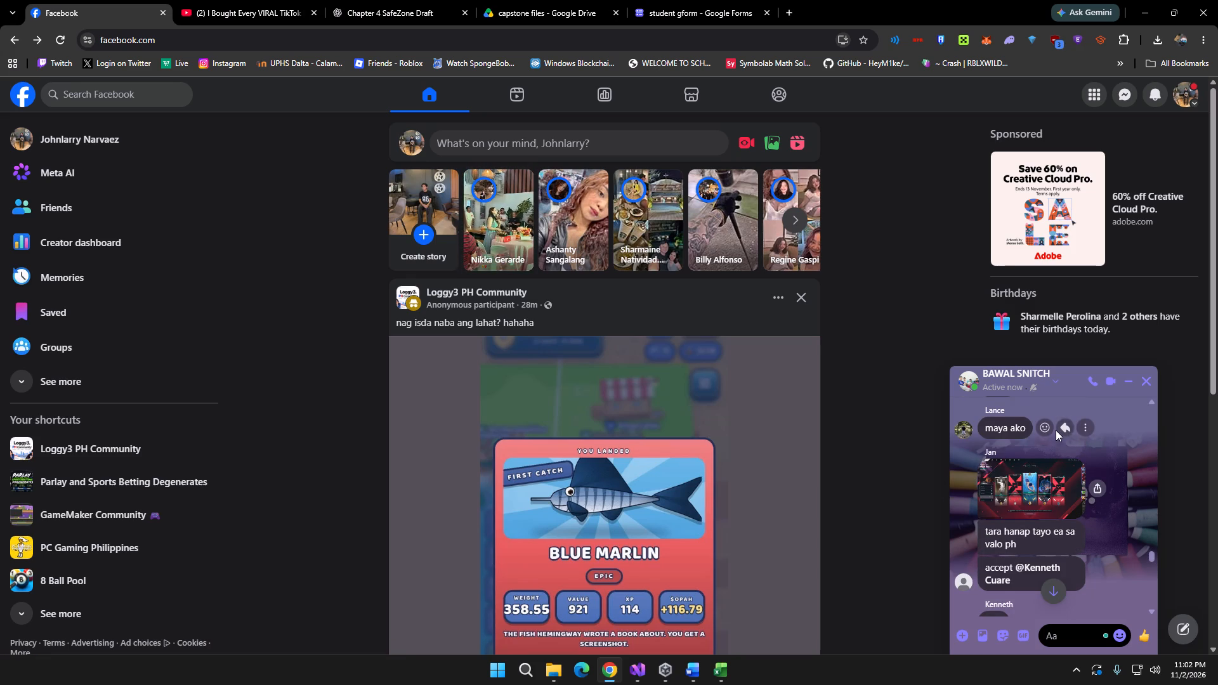
scroll(1056, 433, "down", 3)
scroll(1106, 455, "down", 3)
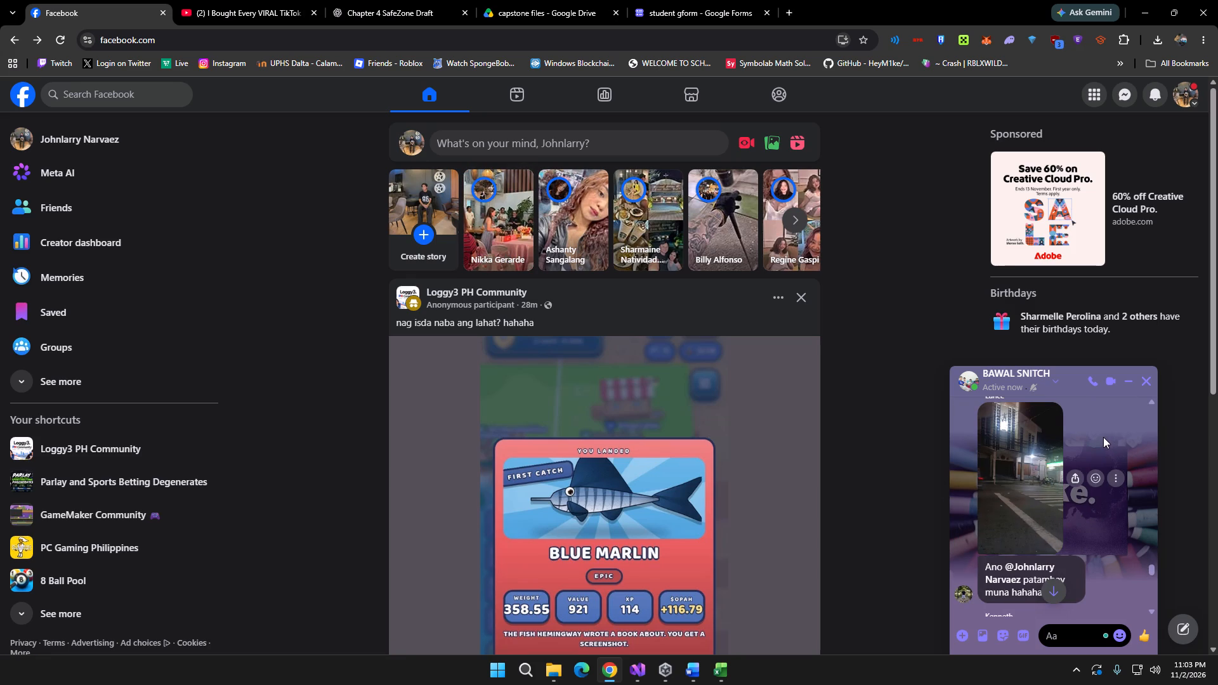
scroll(1103, 438, "down", 1)
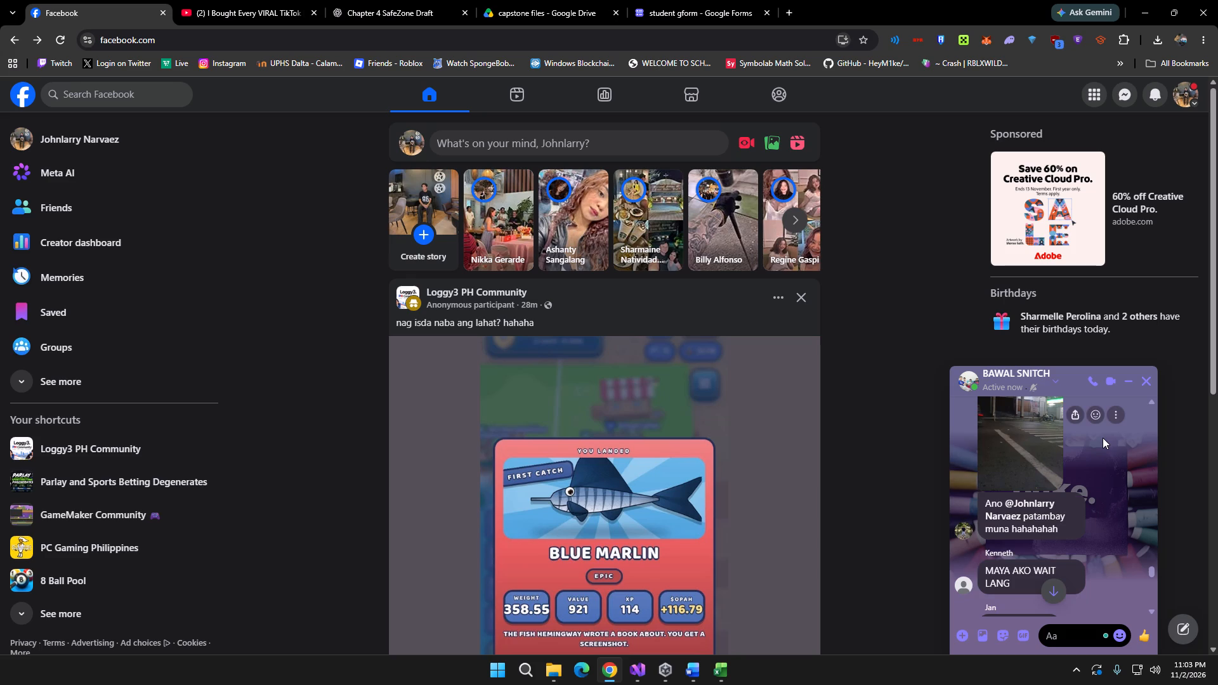
scroll(1103, 438, "down", 3)
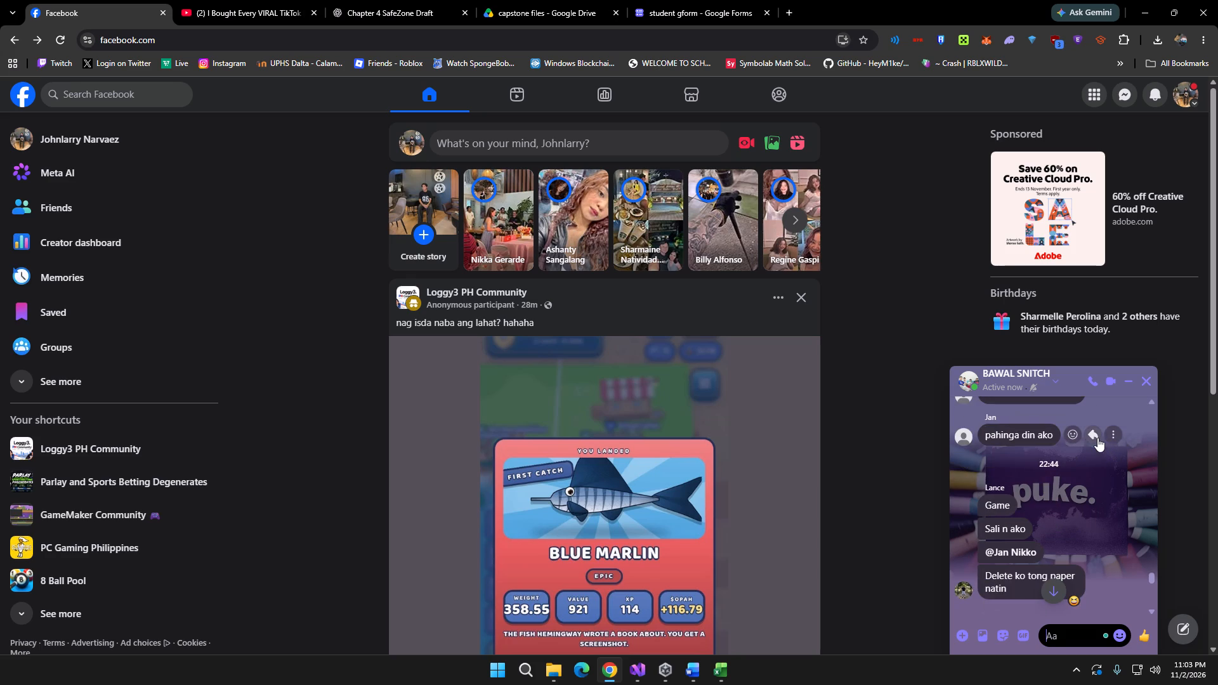
scroll(1097, 438, "down", 2)
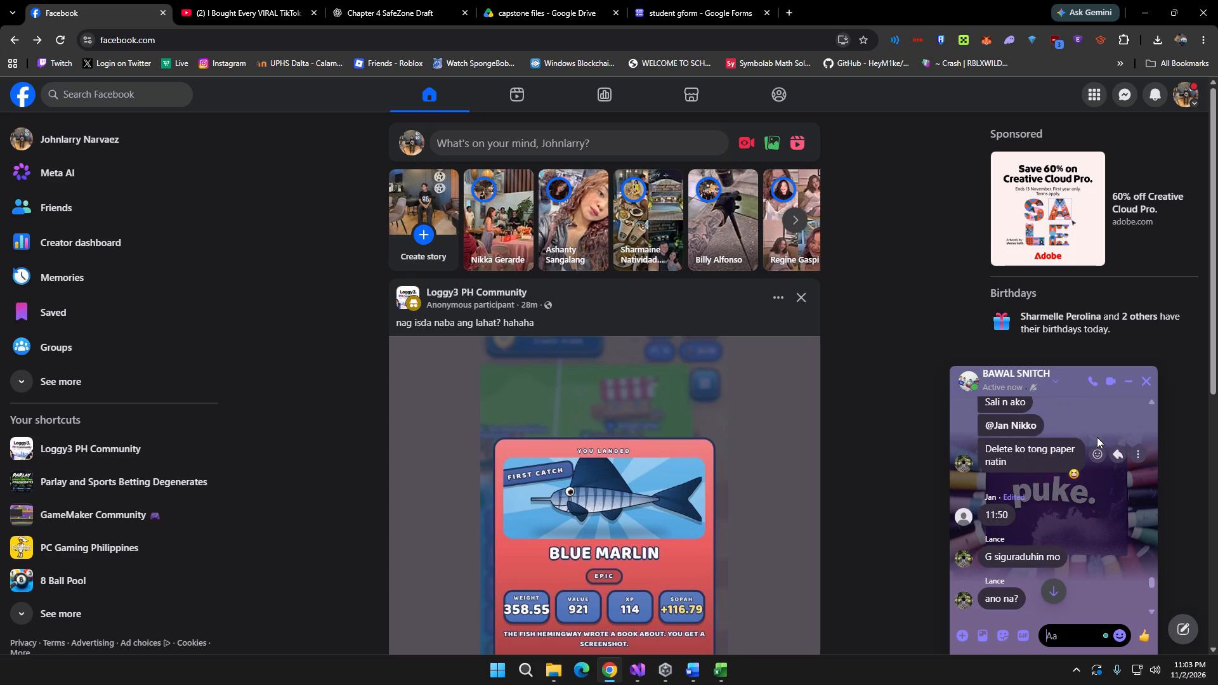
scroll(1097, 437, "down", 1)
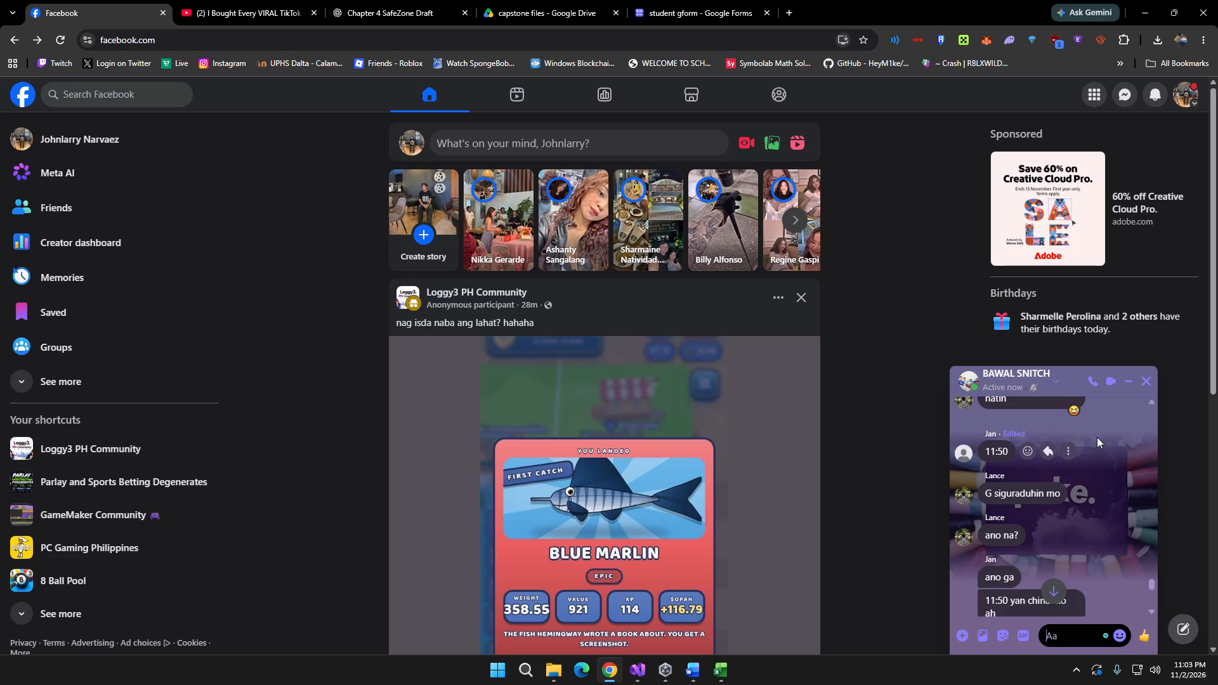
scroll(1097, 437, "down", 1)
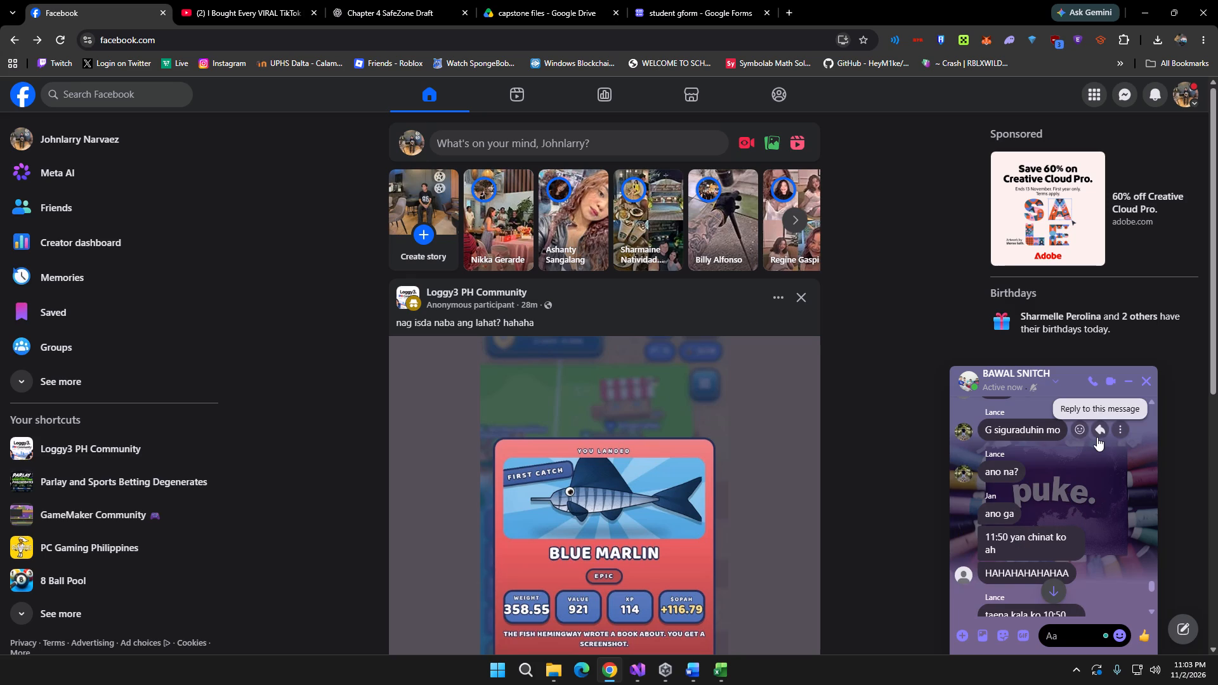
scroll(1097, 437, "up", 2)
scroll(1097, 437, "down", 2)
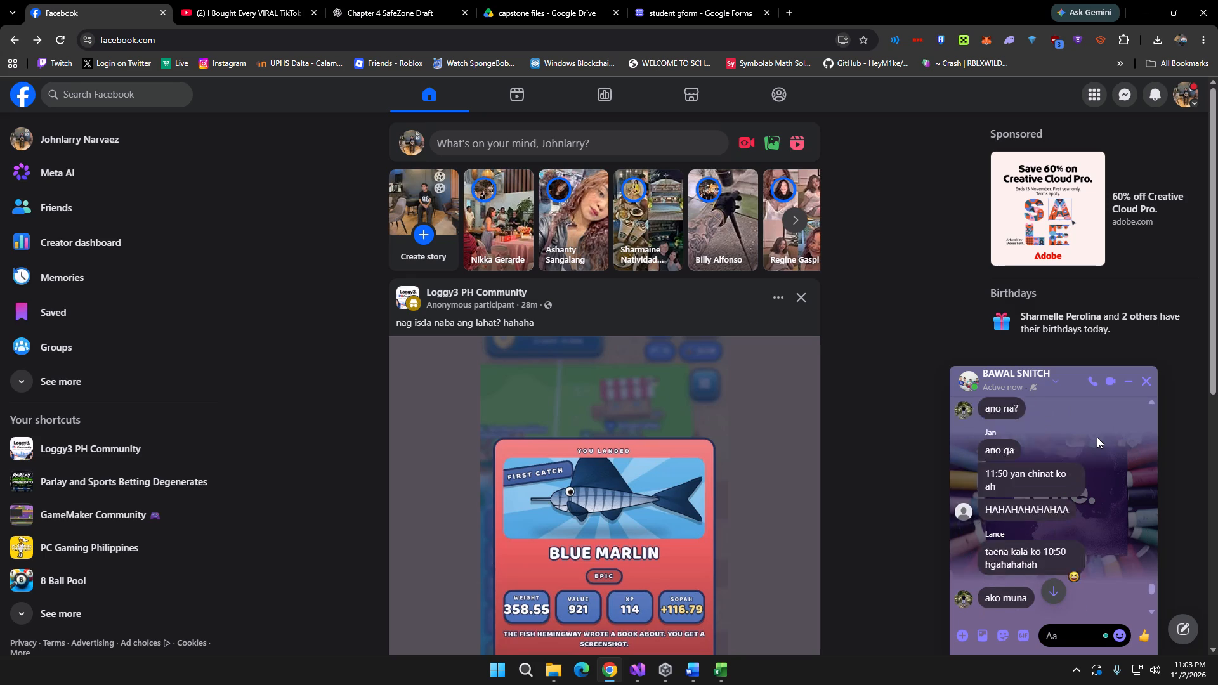
scroll(1097, 437, "down", 3)
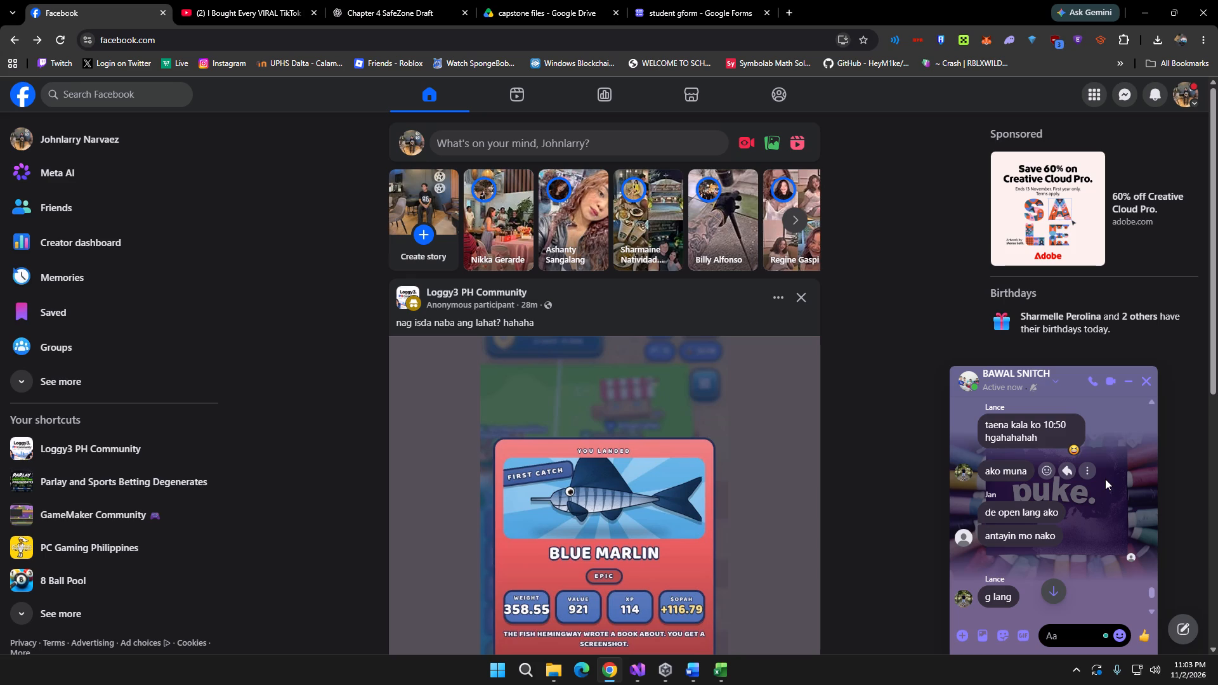
scroll(1105, 479, "down", 4)
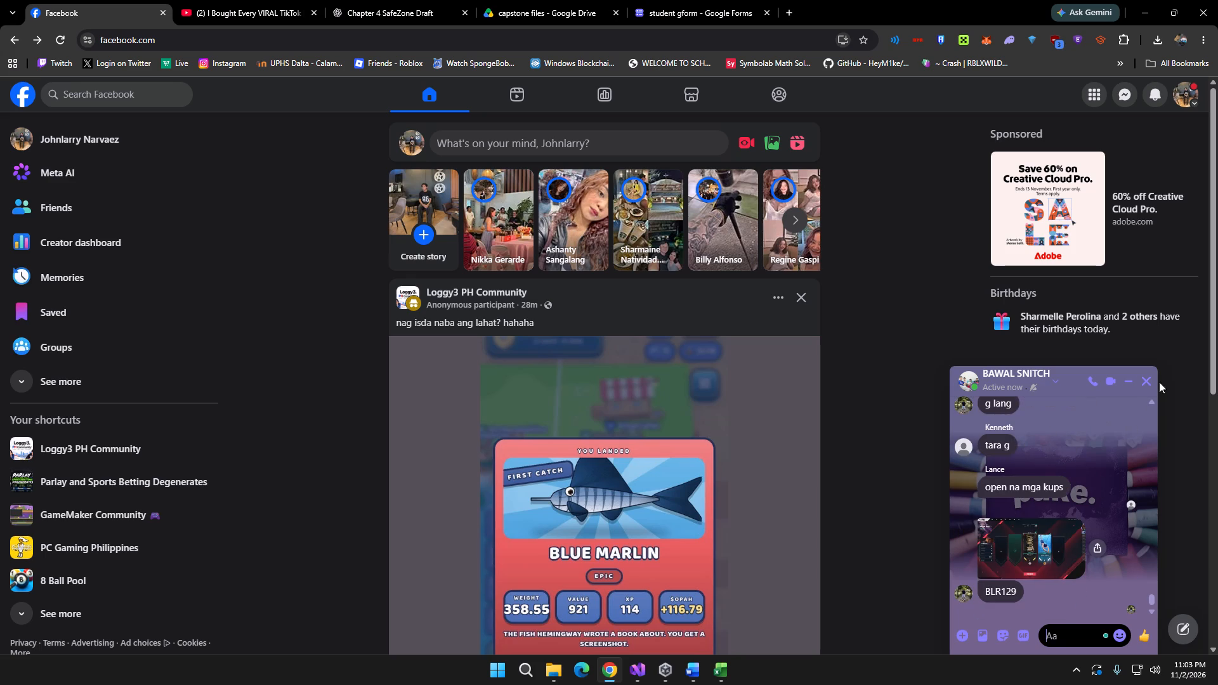
left_click(1151, 377)
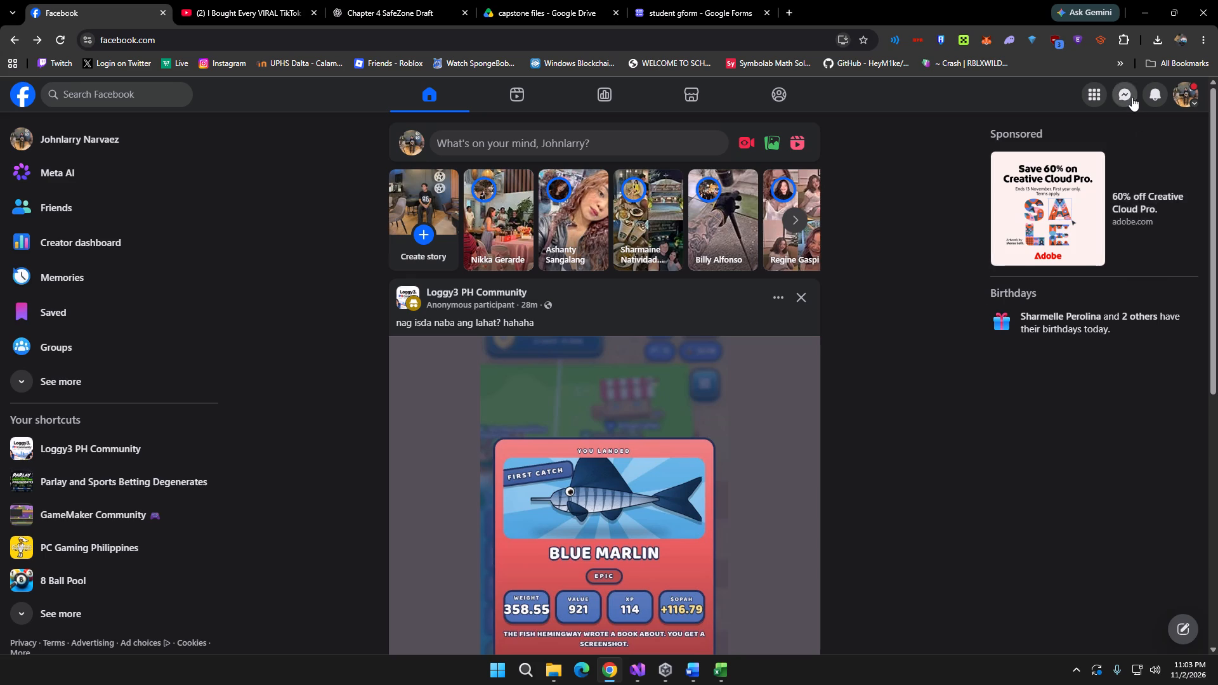
left_click(1132, 97)
left_click(1075, 216)
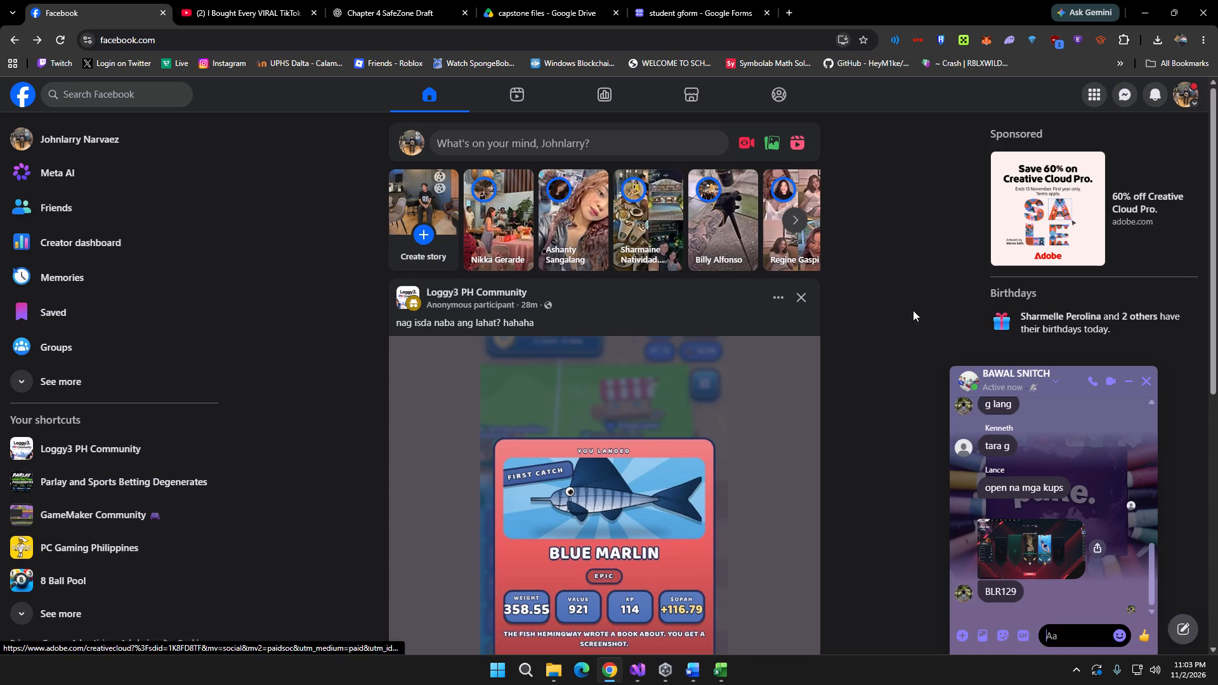
left_click(879, 329)
left_click(1067, 622)
Look through the posts in the Facebook news feed.
scroll(894, 480, "down", 5)
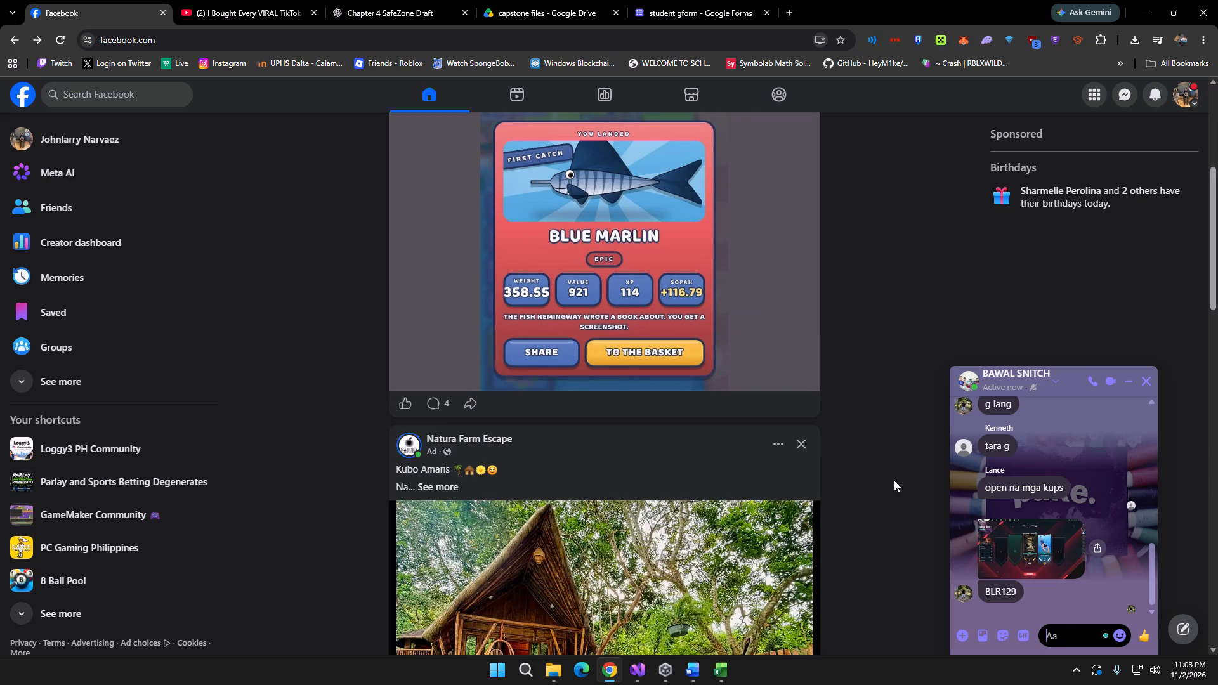
scroll(894, 480, "down", 16)
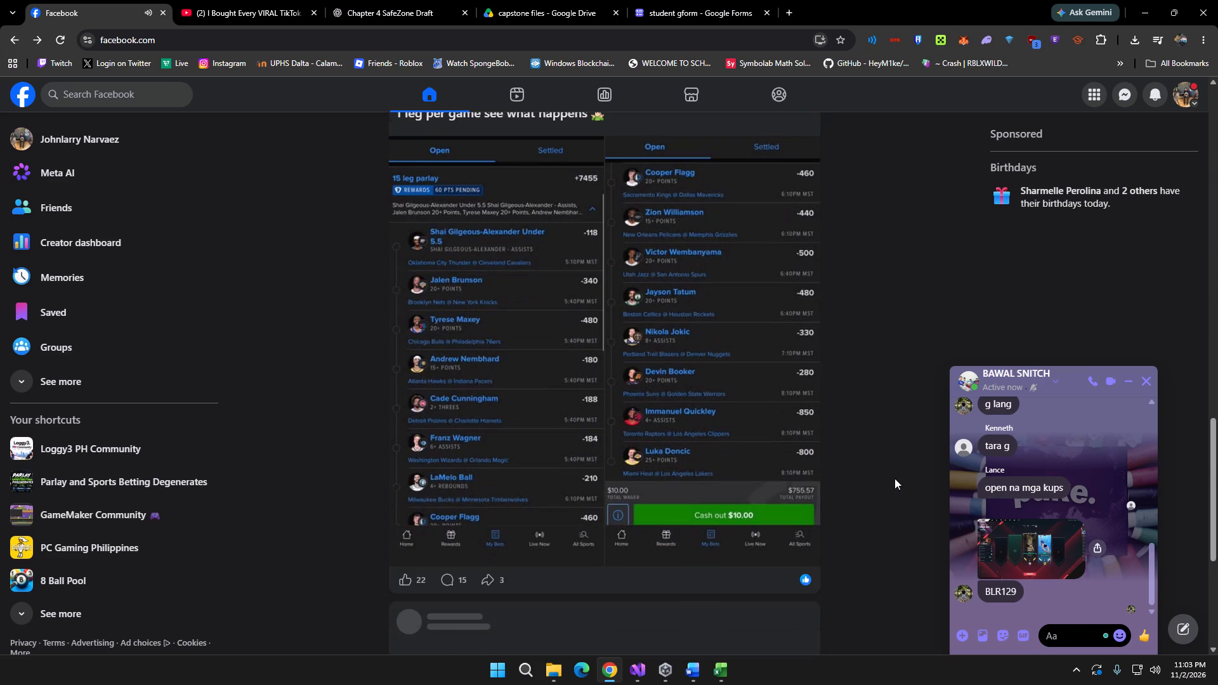
scroll(894, 476, "down", 5)
left_click(896, 476)
scroll(898, 476, "down", 12)
Switch back to the Argosino-Ugoy-TAM-1 workbook in Excel and select the Characteristics heading of the summary table.
key("alt+Tab")
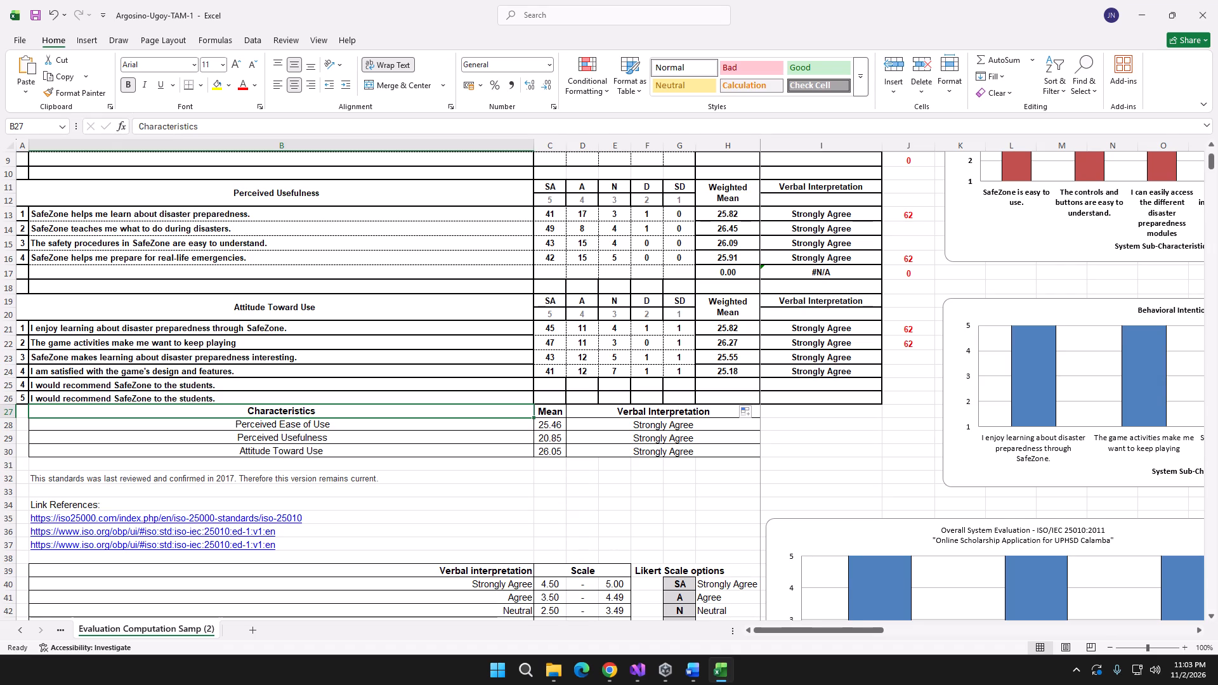
left_click(516, 414)
left_click(554, 409)
left_click(597, 412)
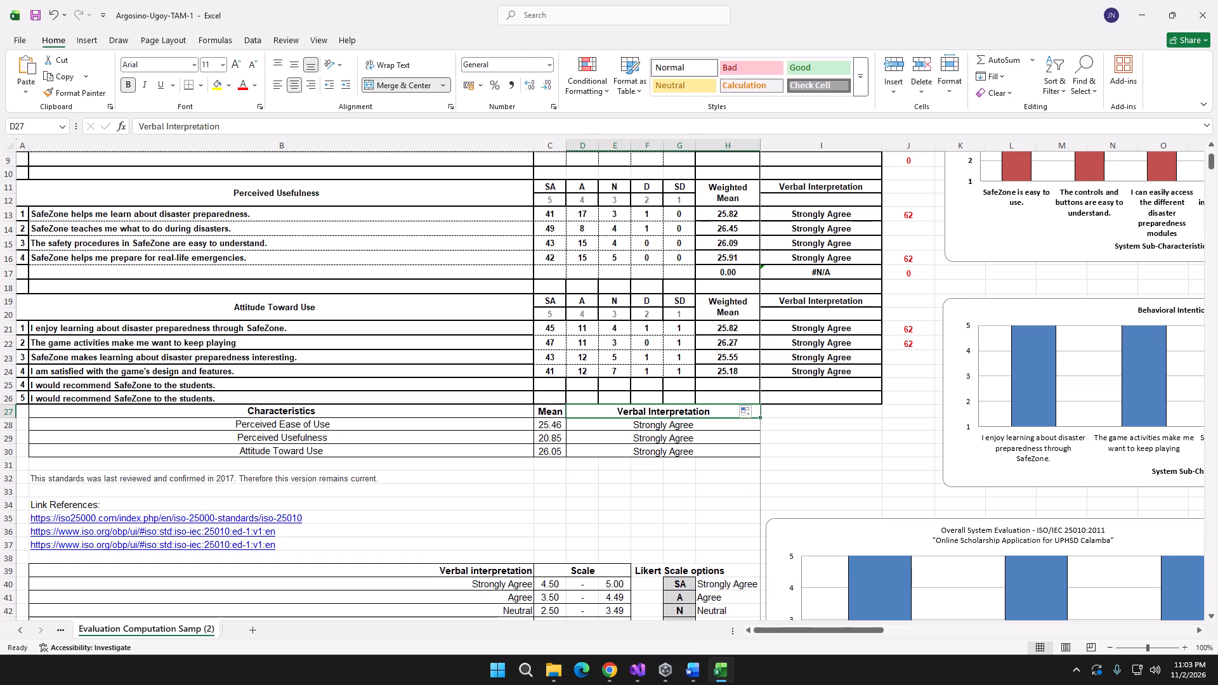
left_click(511, 414)
left_click(552, 416)
left_click(599, 412)
left_click(512, 412)
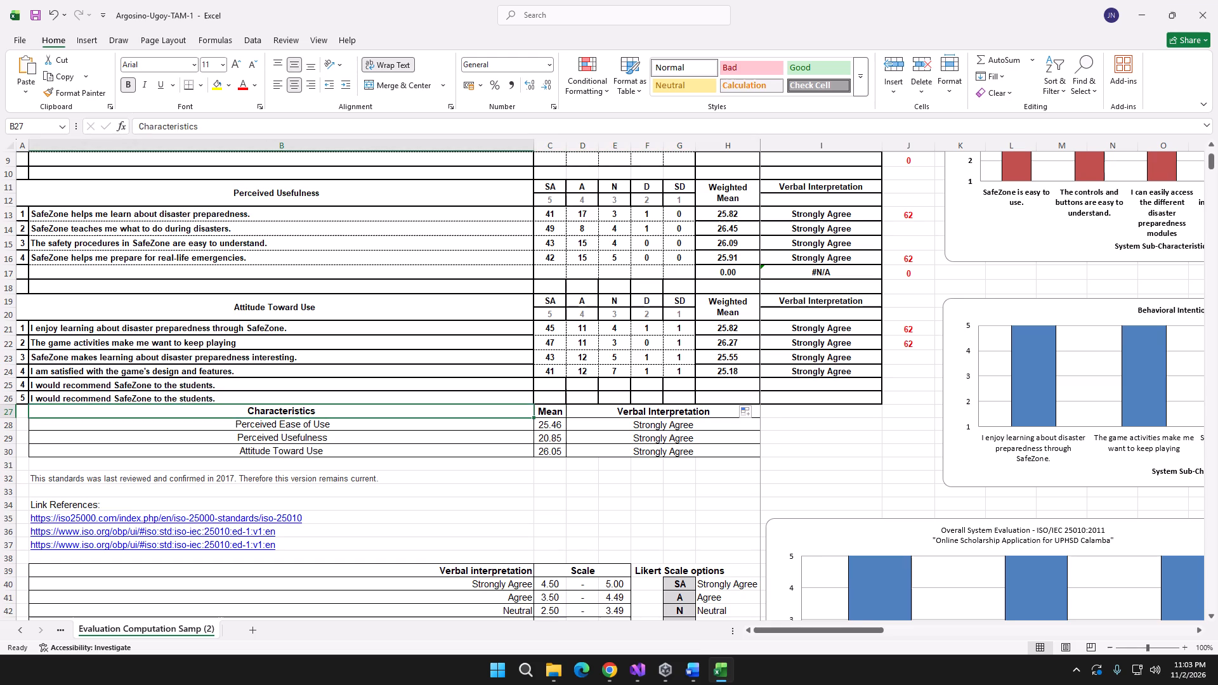
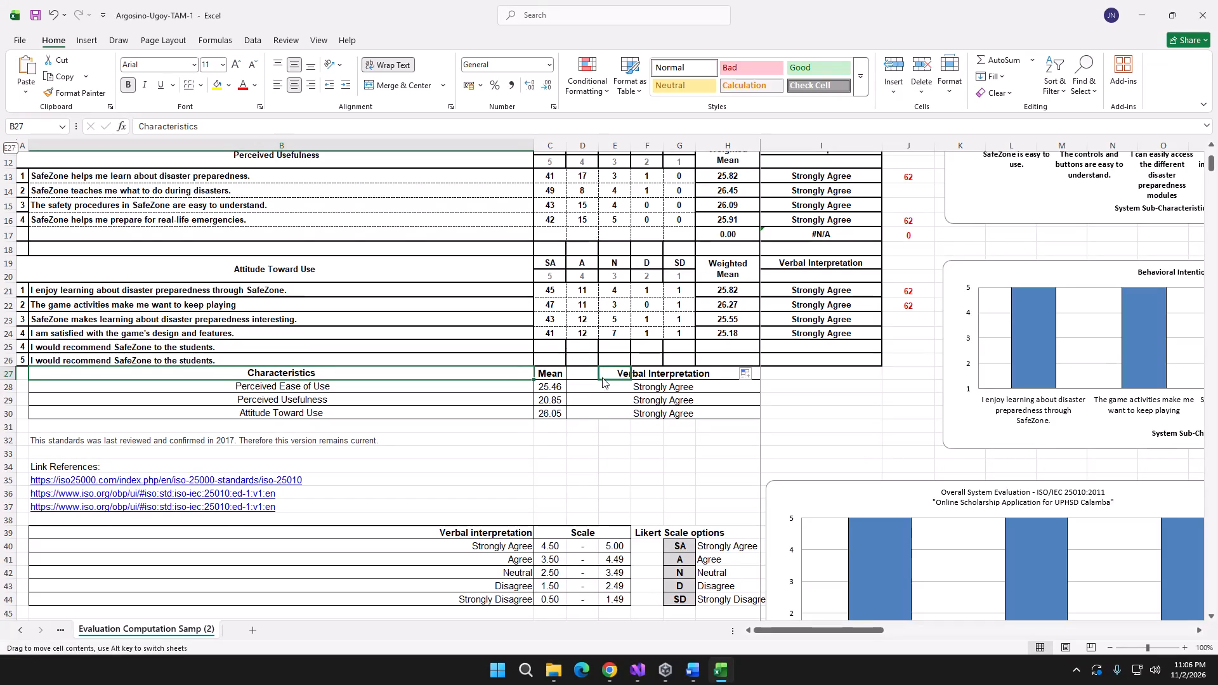
Select rows 28 to 32 across the summary table and capture a screenshot of the table from its Characteristics heading down.
left_click(686, 365)
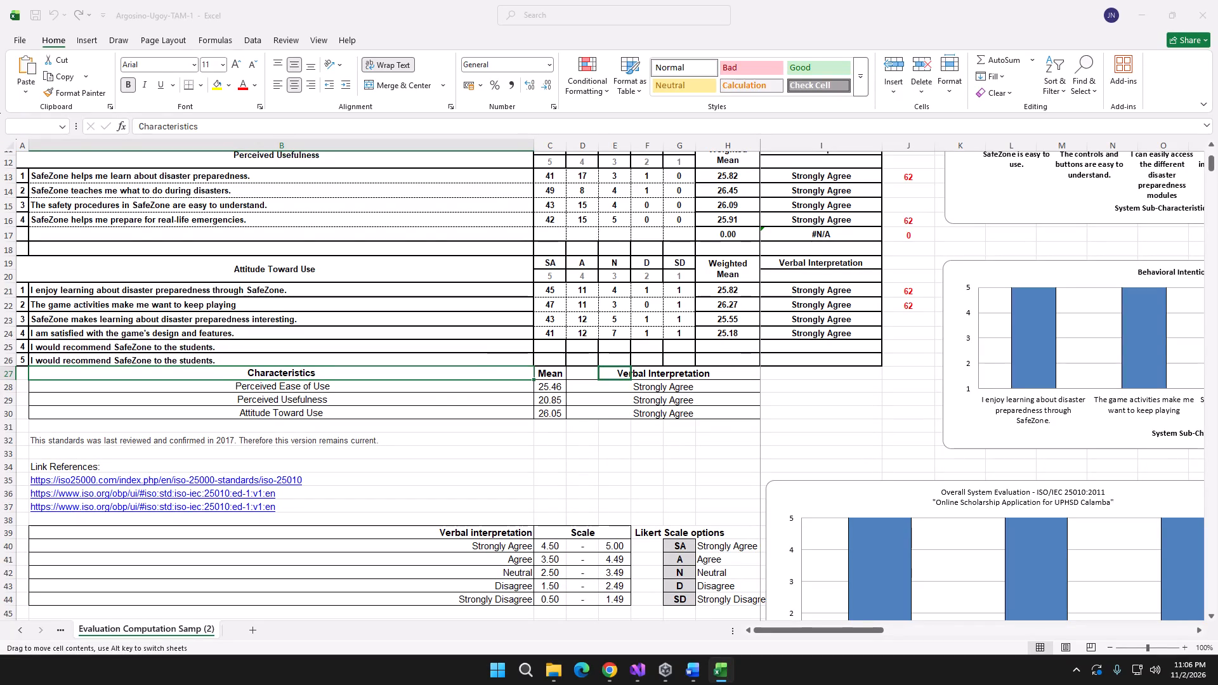
left_click_drag(419, 377, 461, 379)
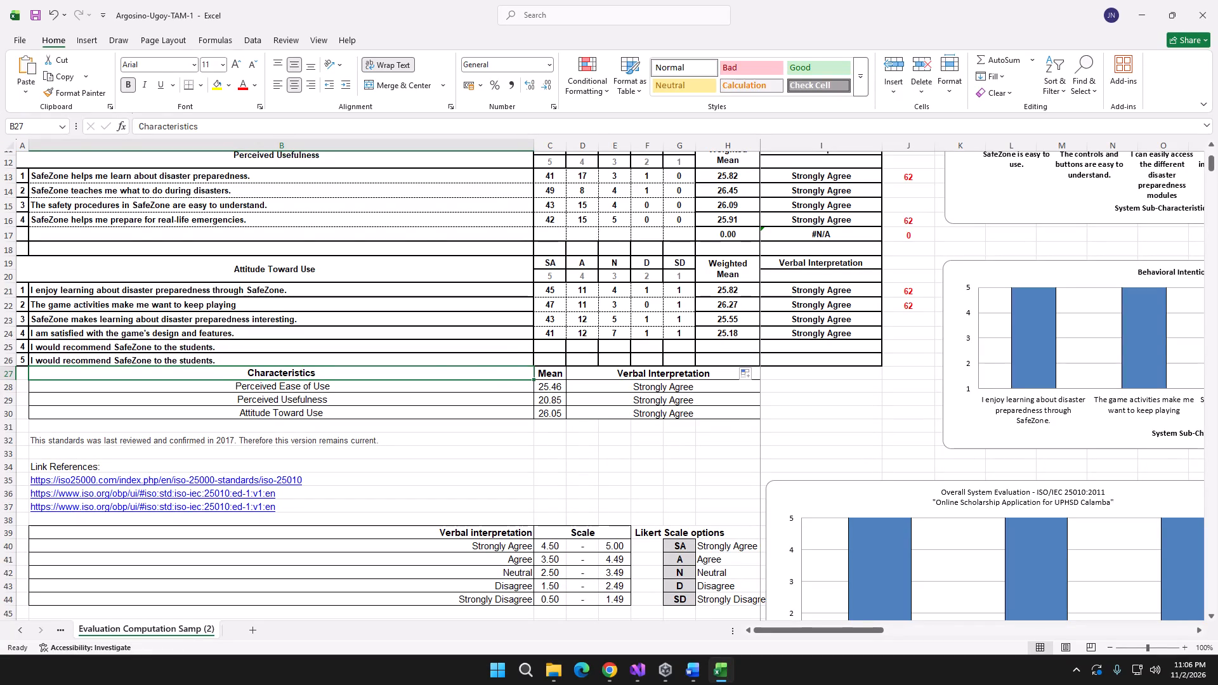
left_click_drag(167, 433, 199, 413)
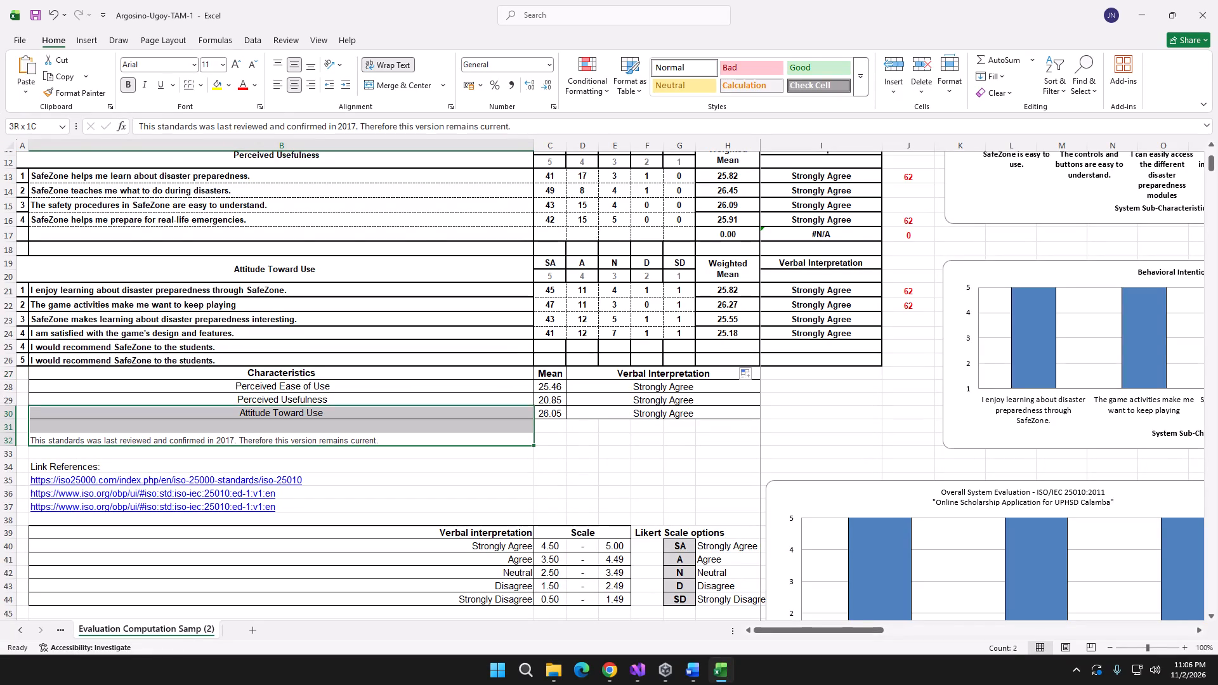
left_click_drag(199, 413, 707, 382)
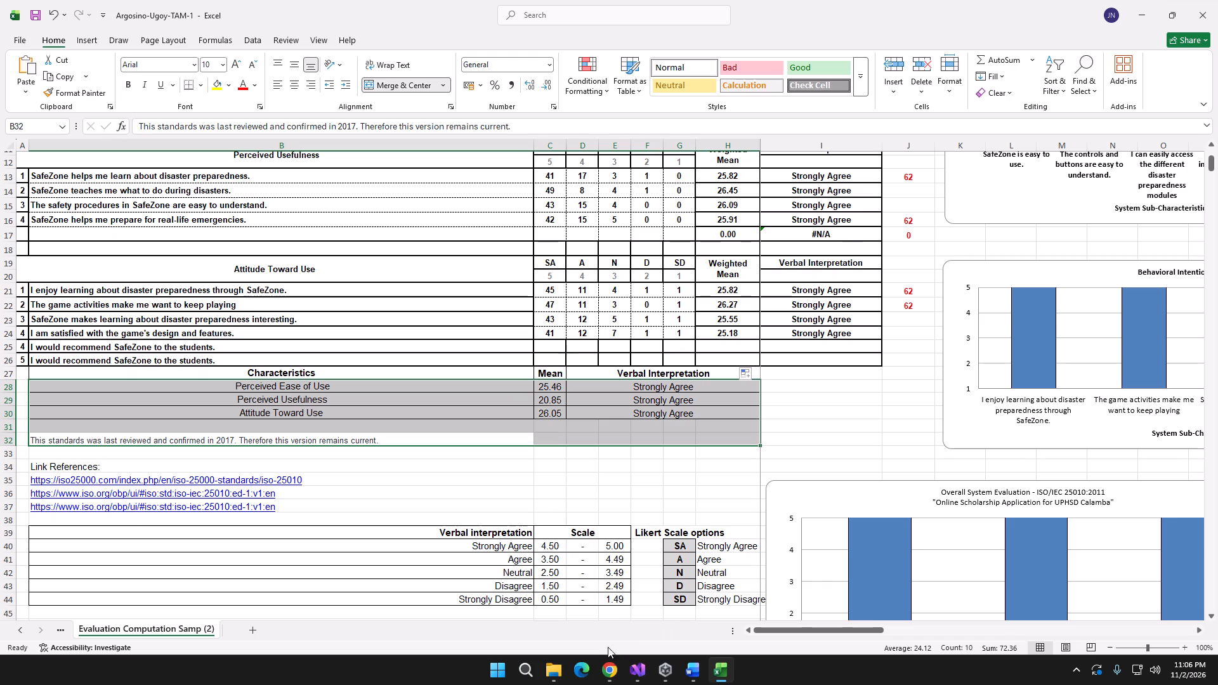
key("shift+super+s")
left_click_drag(13, 366, 789, 441)
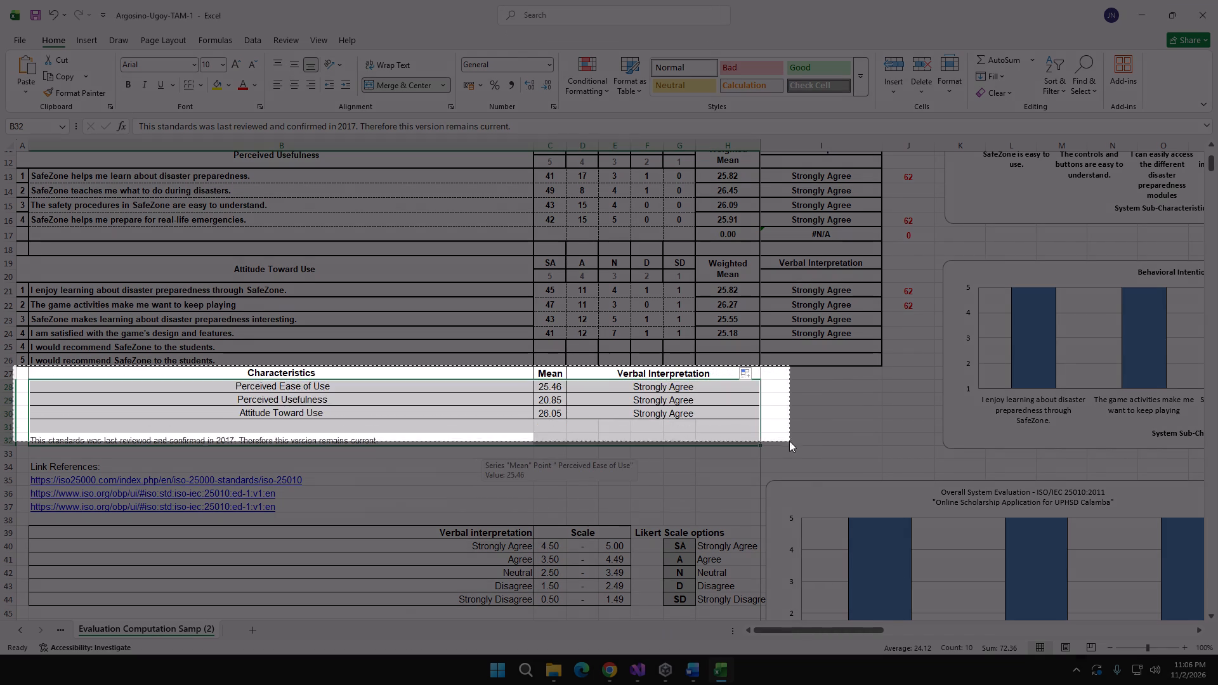
left_click_drag(789, 441, 800, 457)
Switch to the Chapter 4 SafeZone Draft chat in Chrome, attach the table screenshot and start the question "how to adjust this in".
left_click(606, 667)
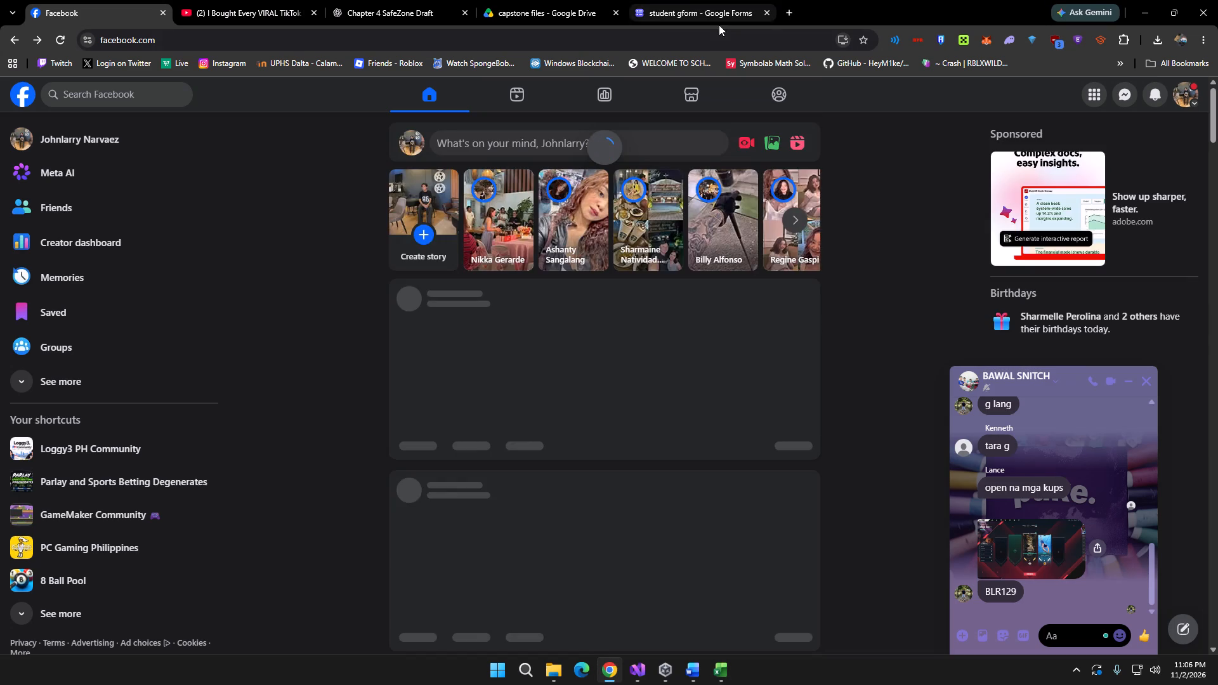
left_click(416, 0)
scroll(538, 414, "down", 6)
left_click(578, 615)
key("ctrl+v")
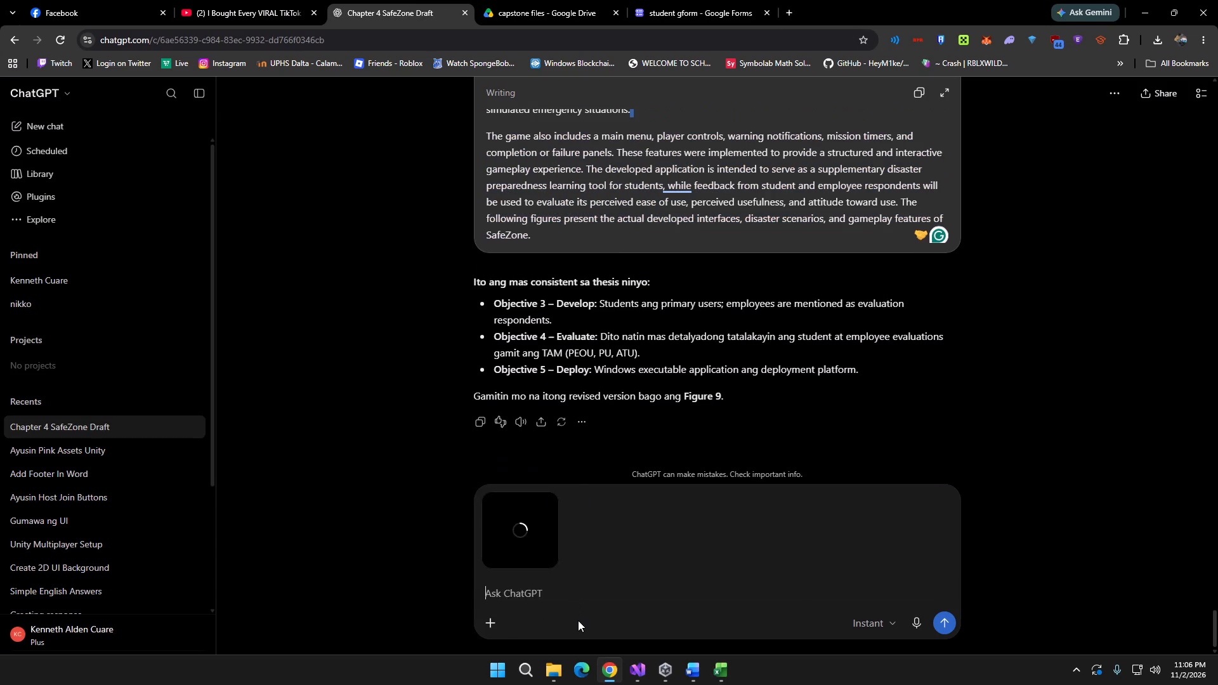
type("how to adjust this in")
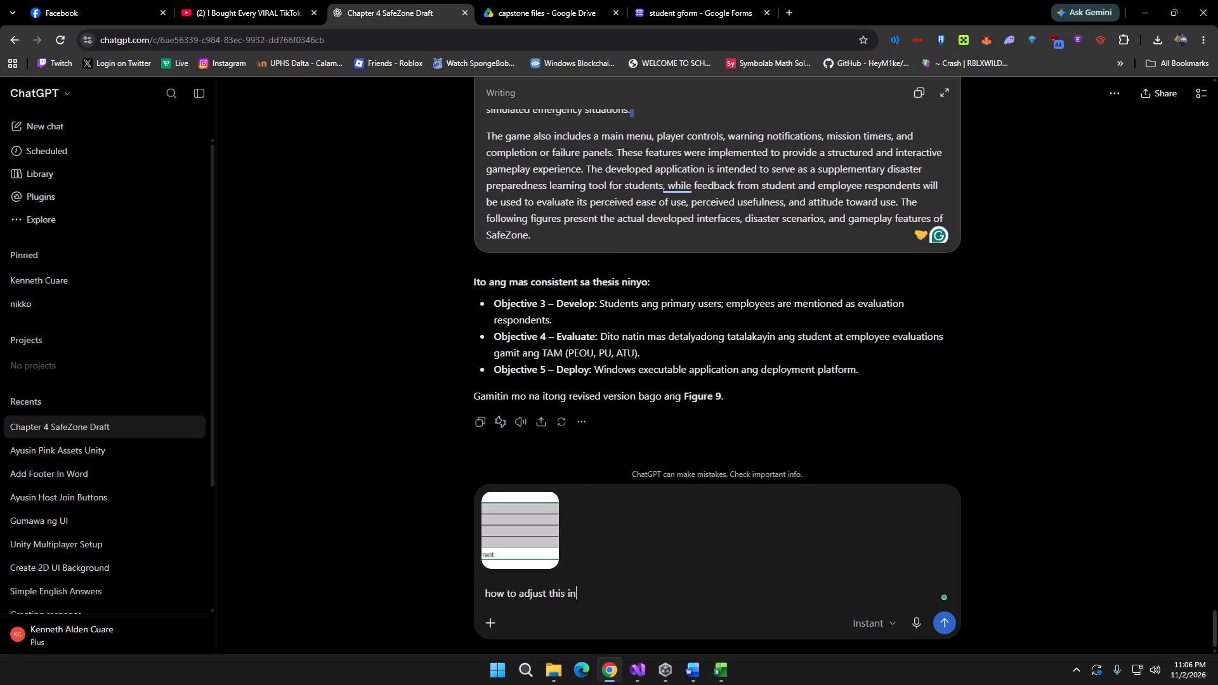
Remove the trailing word "in" from the unfinished question about adjusting the table.
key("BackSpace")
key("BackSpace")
Switch from the chat to the Downloads folder in File Explorer and show the hidden system tray icons.
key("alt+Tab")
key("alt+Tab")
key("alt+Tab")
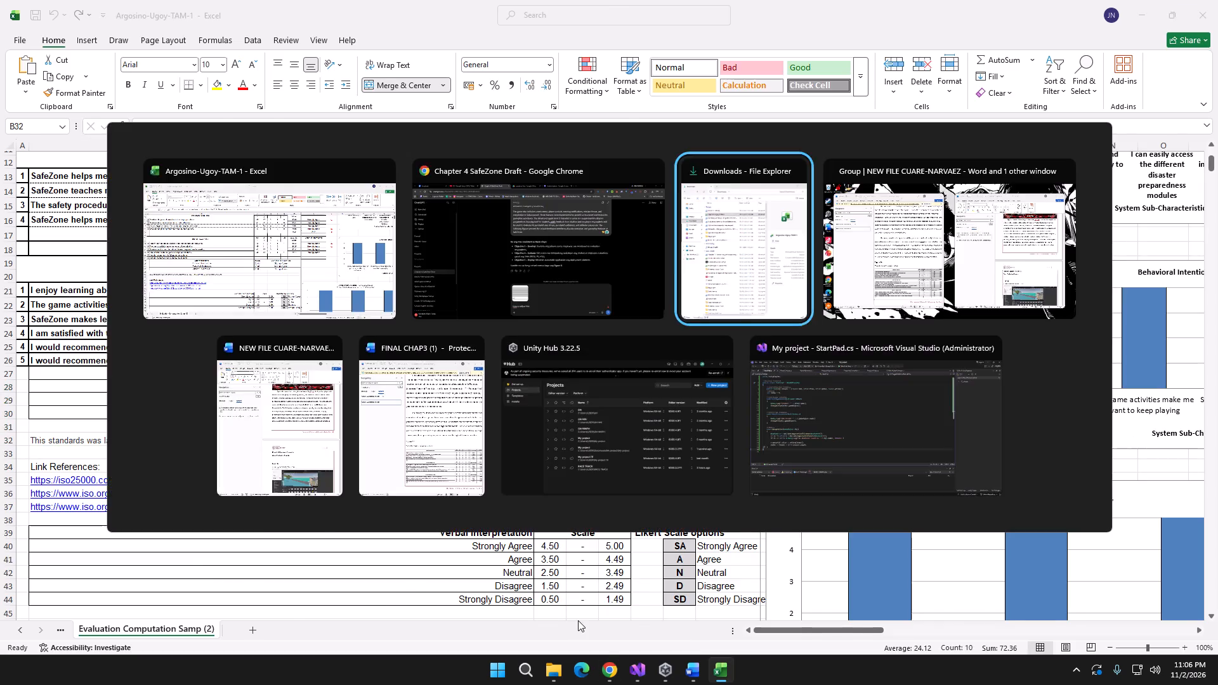
left_click(1065, 662)
left_click(1073, 669)
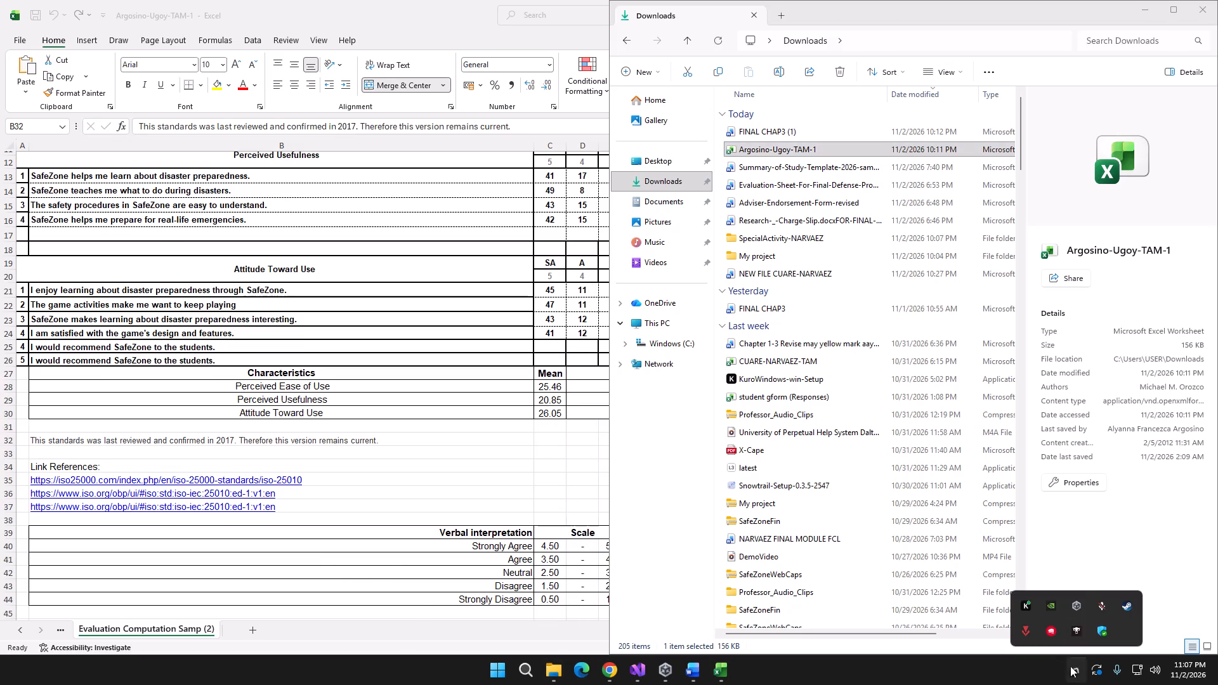
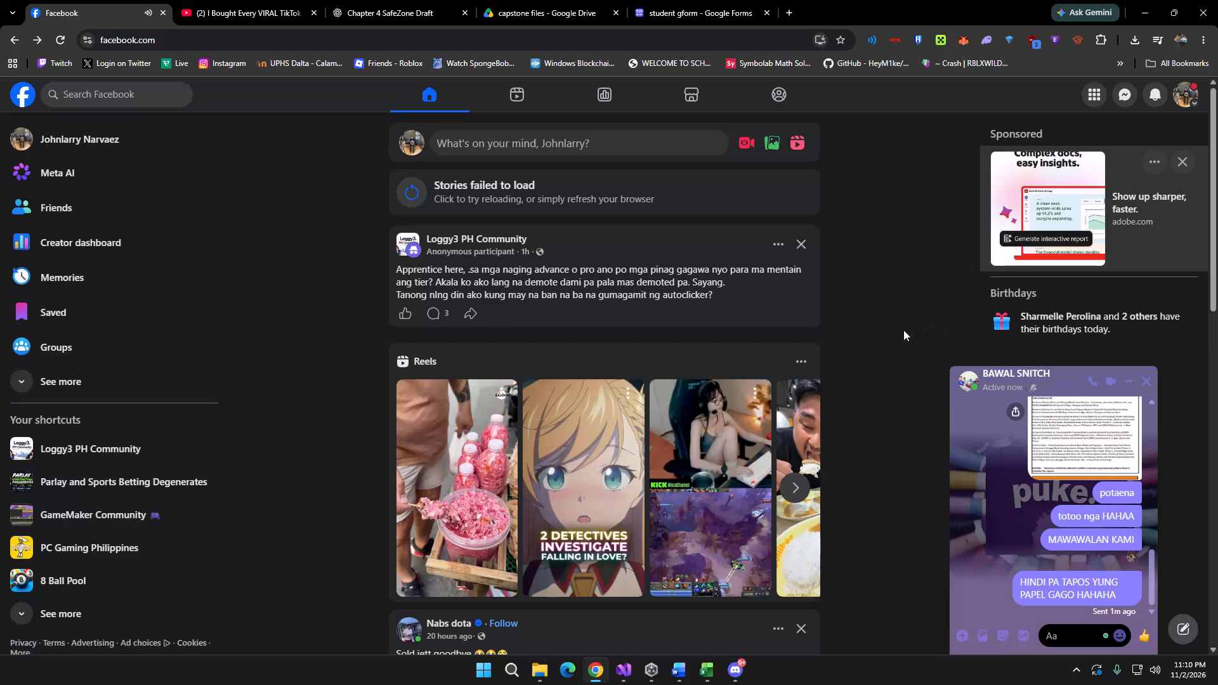
Switch from Facebook to the shared capstone files folder in Google Drive to view its documents.
left_click(1139, 379)
left_click(404, 101)
left_click(544, 15)
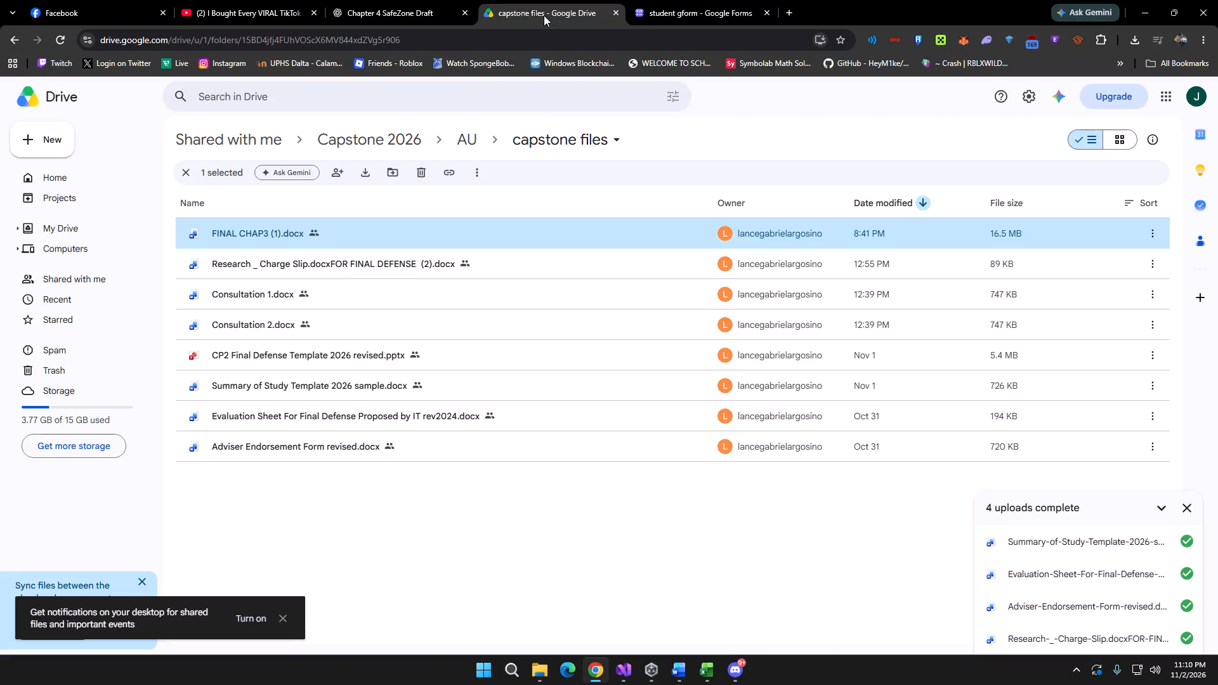
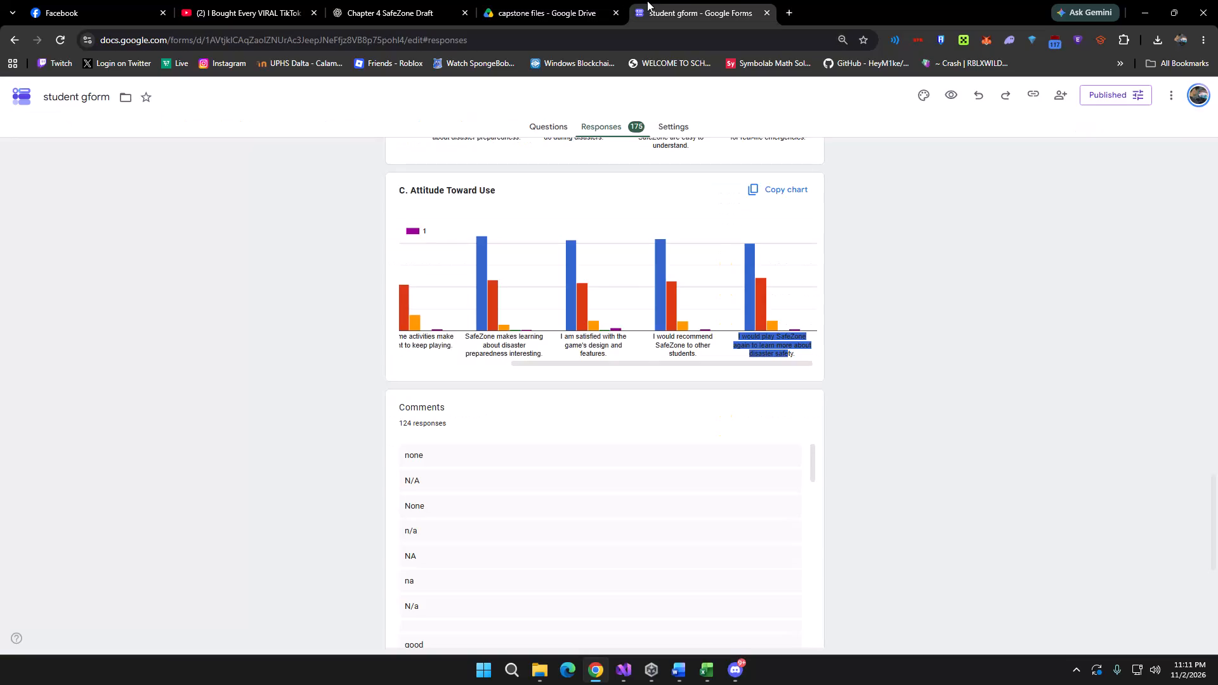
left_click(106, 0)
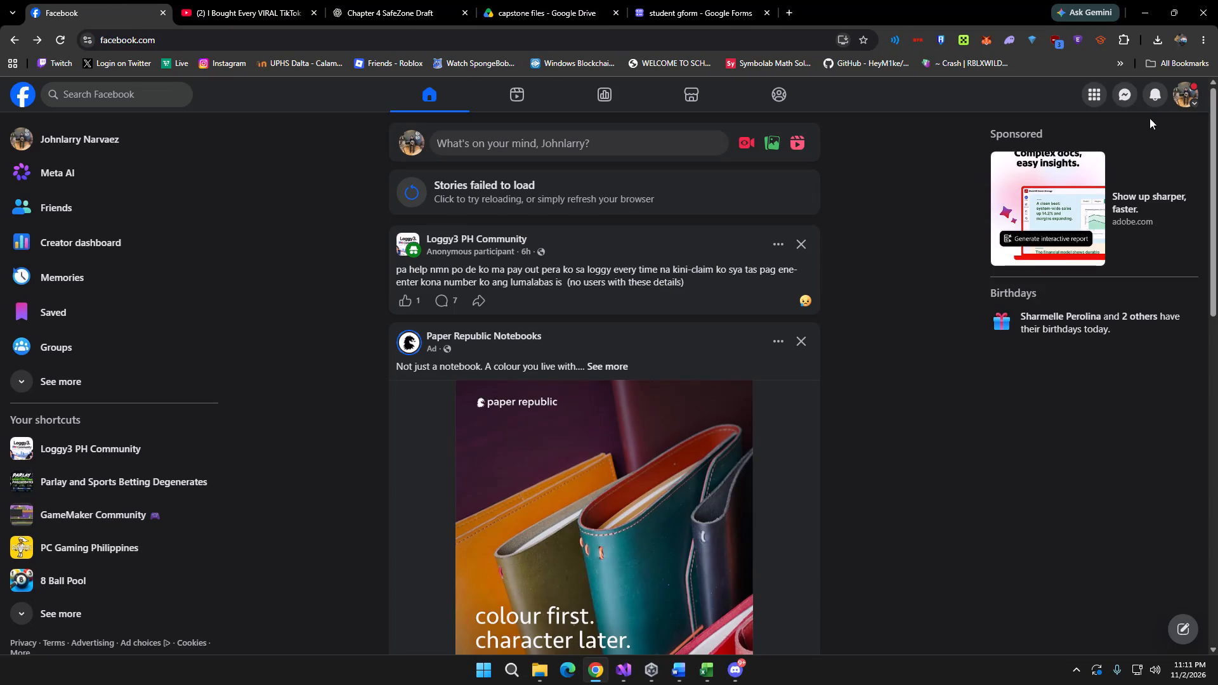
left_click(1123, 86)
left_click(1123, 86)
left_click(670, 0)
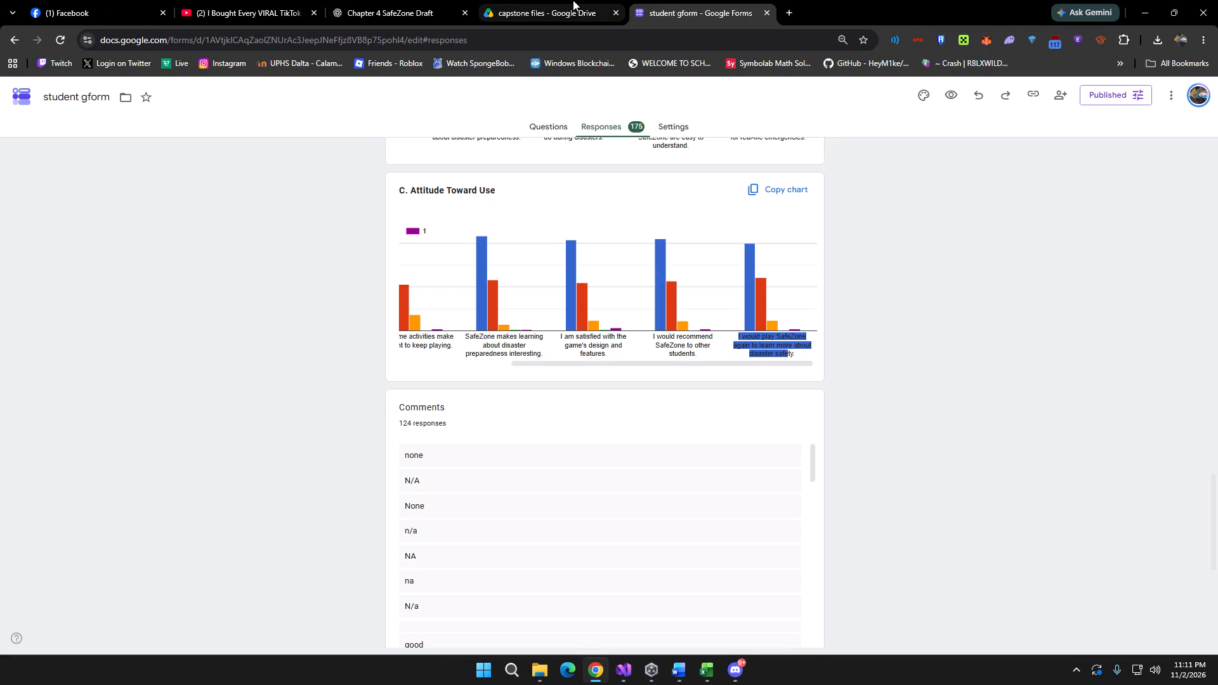
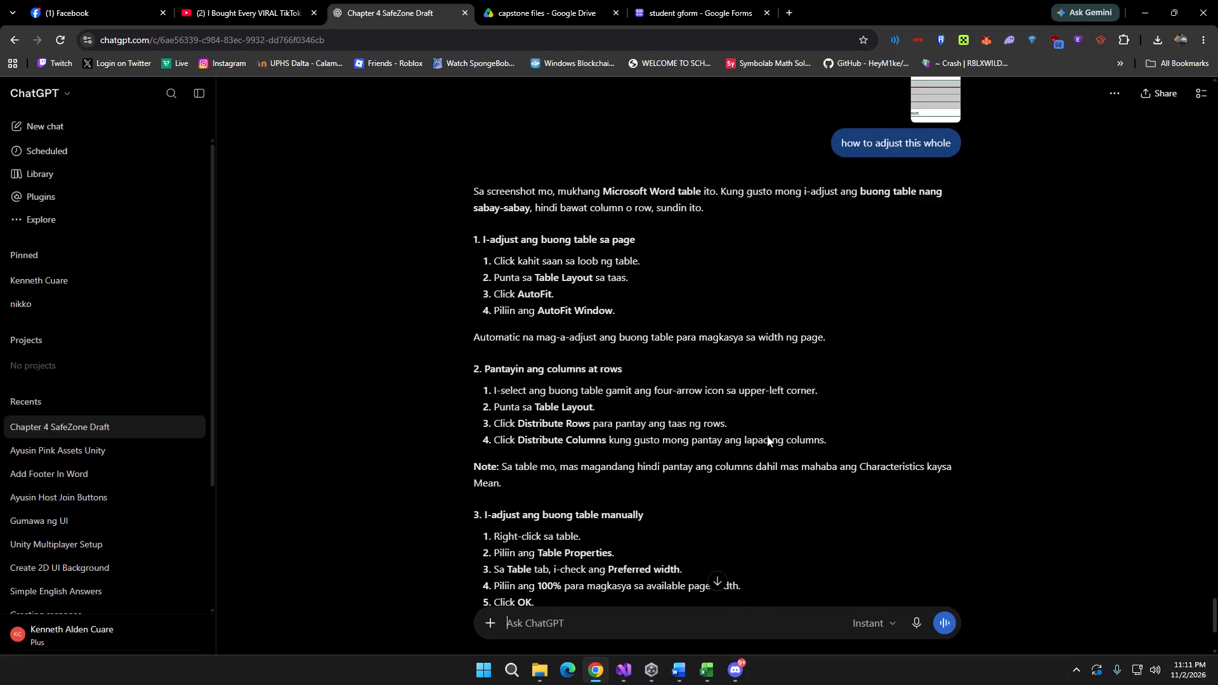
Glance at the summary table in Excel and return to Chrome to view the shared capstone files folder in Google Drive.
left_click(712, 663)
key("alt+Tab")
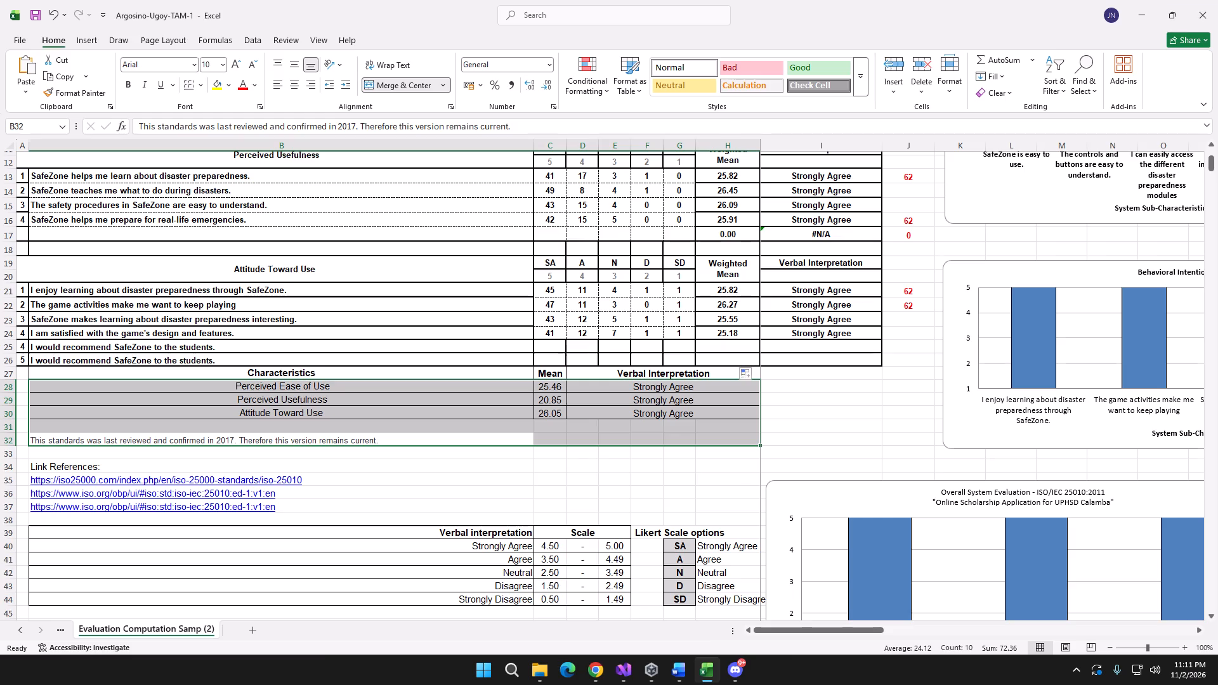
left_click(542, 16)
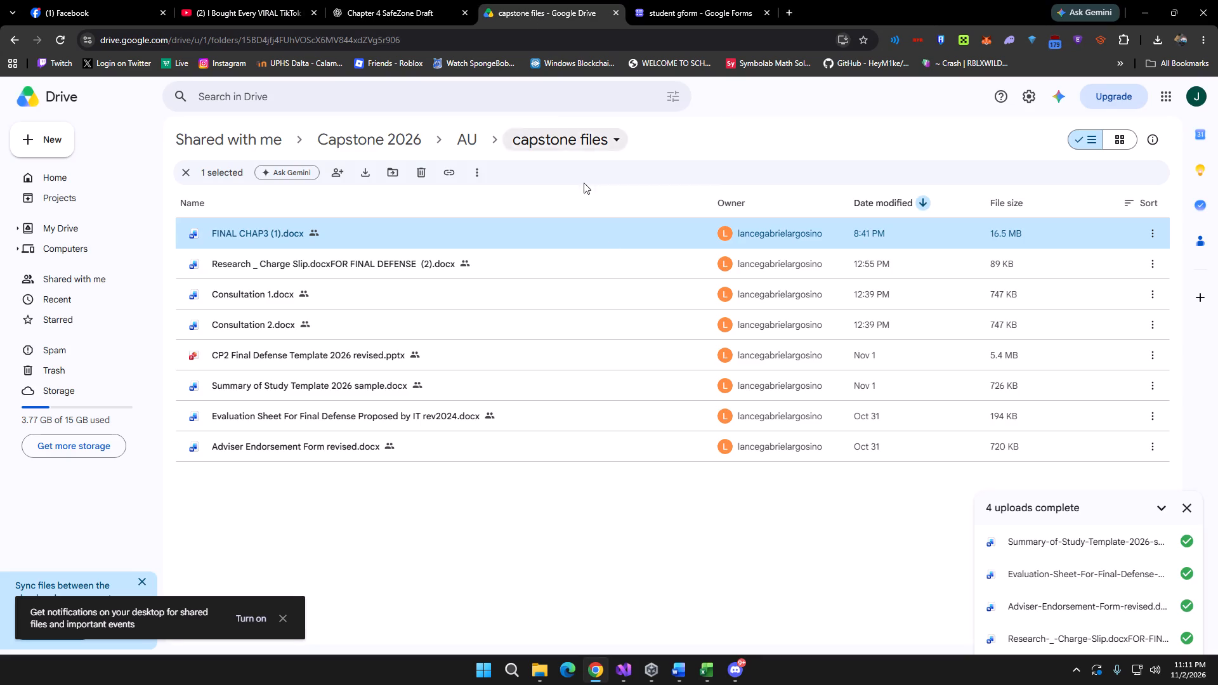
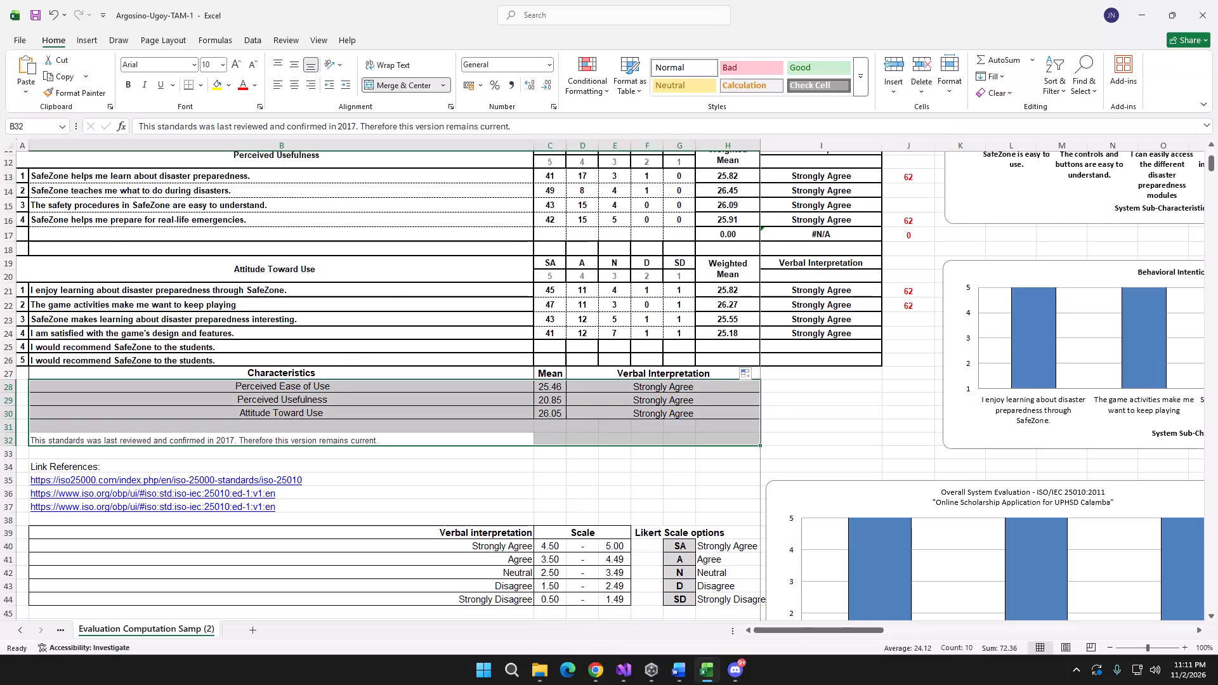
Switch to Chrome to check ChatGPT's instructions for adjusting the whole table, and return to the Excel sheet.
key("alt+Tab")
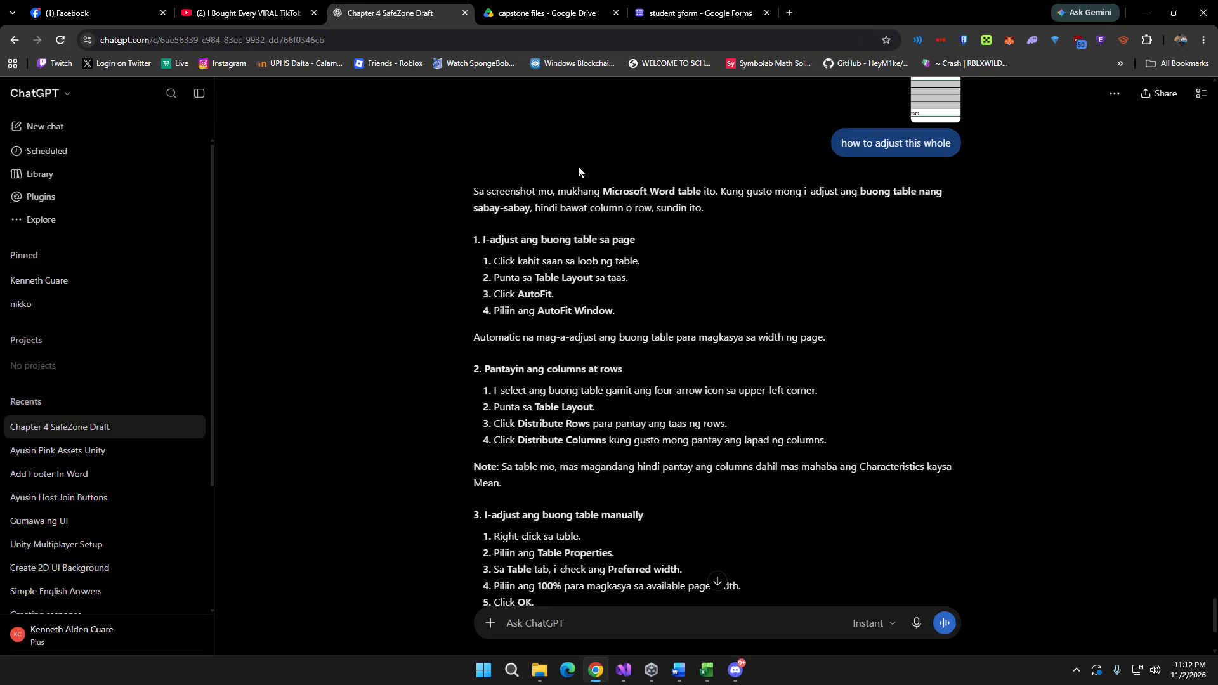
key("alt+Tab")
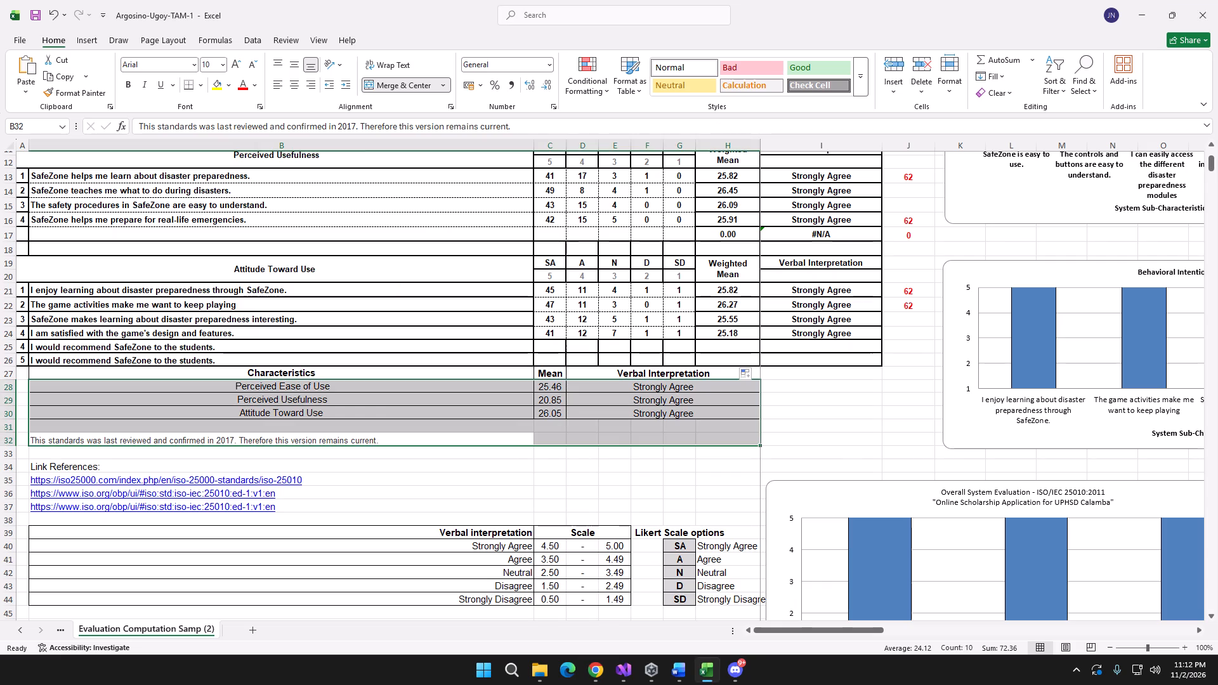
On Facebook in Chrome, open the unread Messenger chat, reply "wala na" and return to the Excel sheet.
key("alt+Tab")
left_click(96, 8)
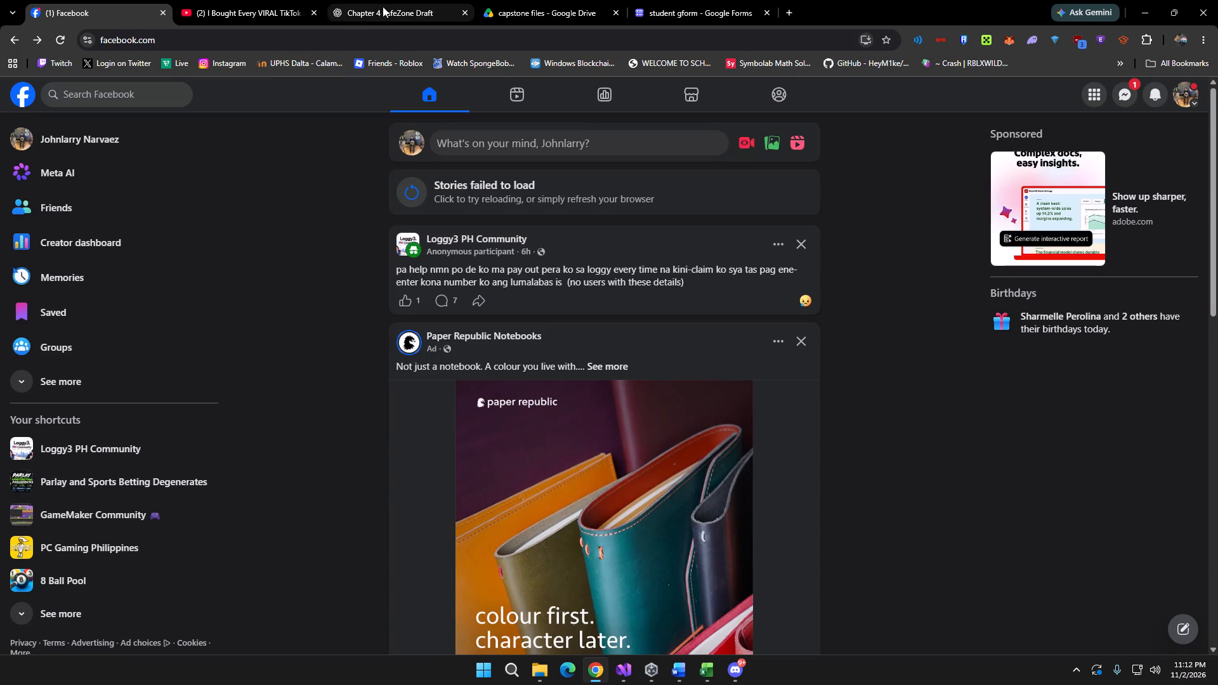
left_click(1115, 92)
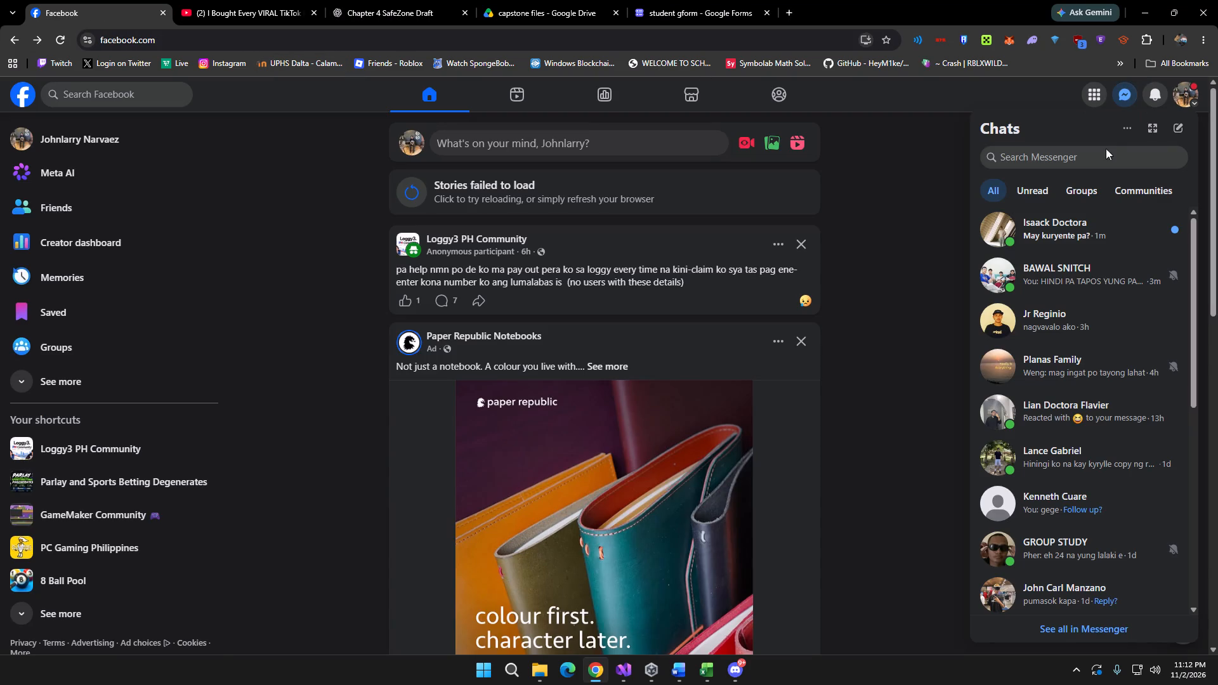
left_click(1082, 227)
left_click(1065, 629)
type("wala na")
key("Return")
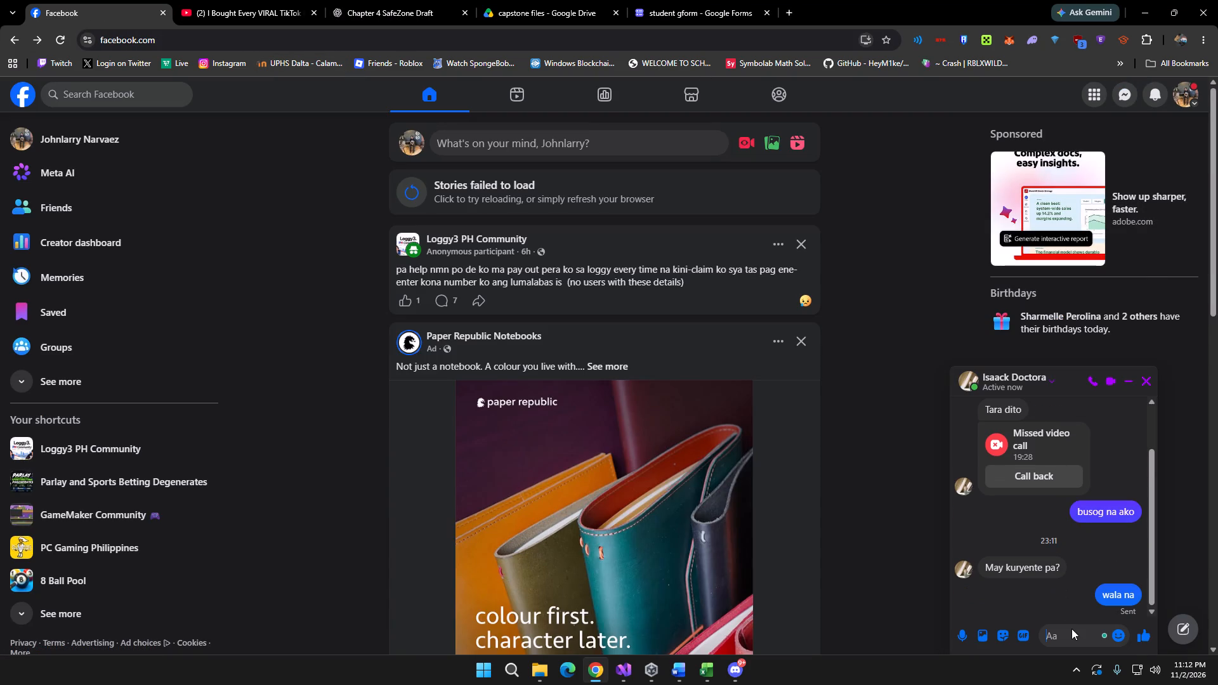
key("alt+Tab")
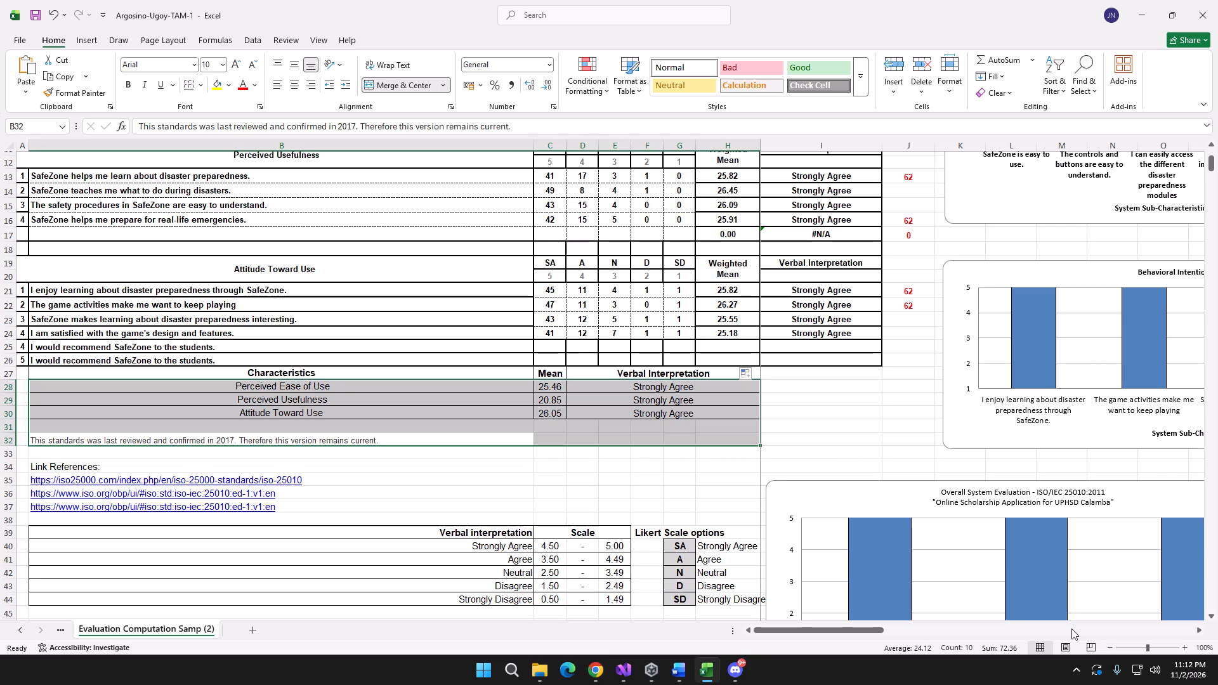
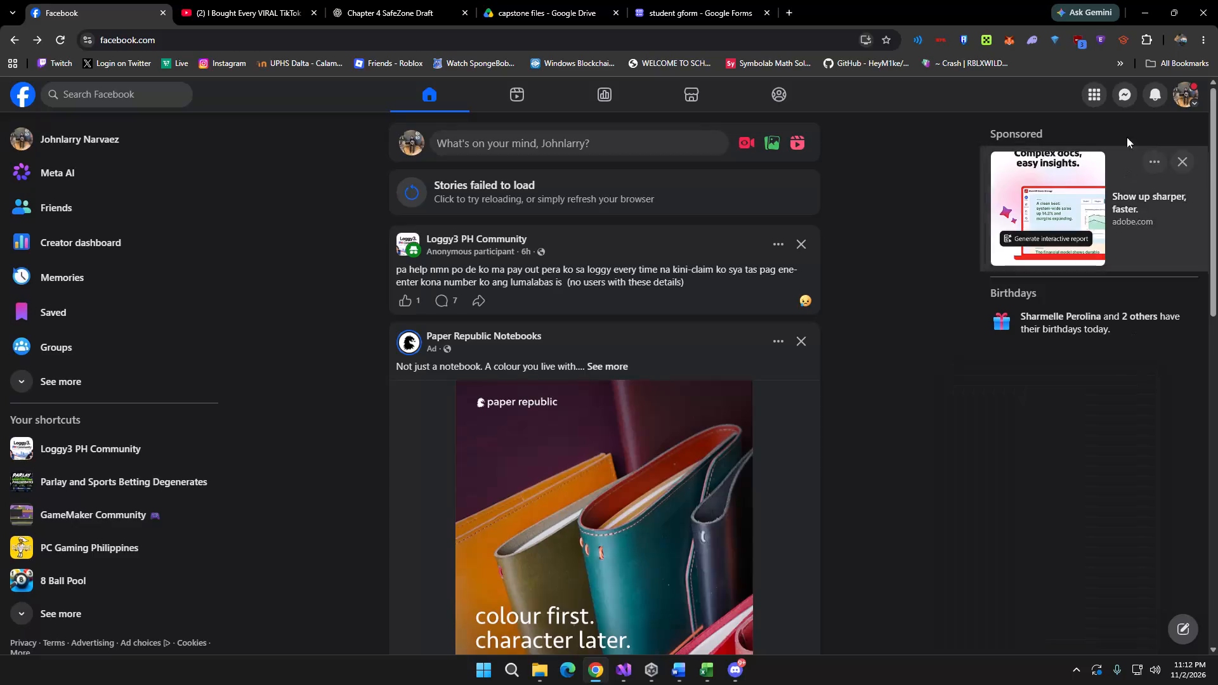
Check the recent Messenger conversations on Facebook and close the chat list.
left_click(1124, 95)
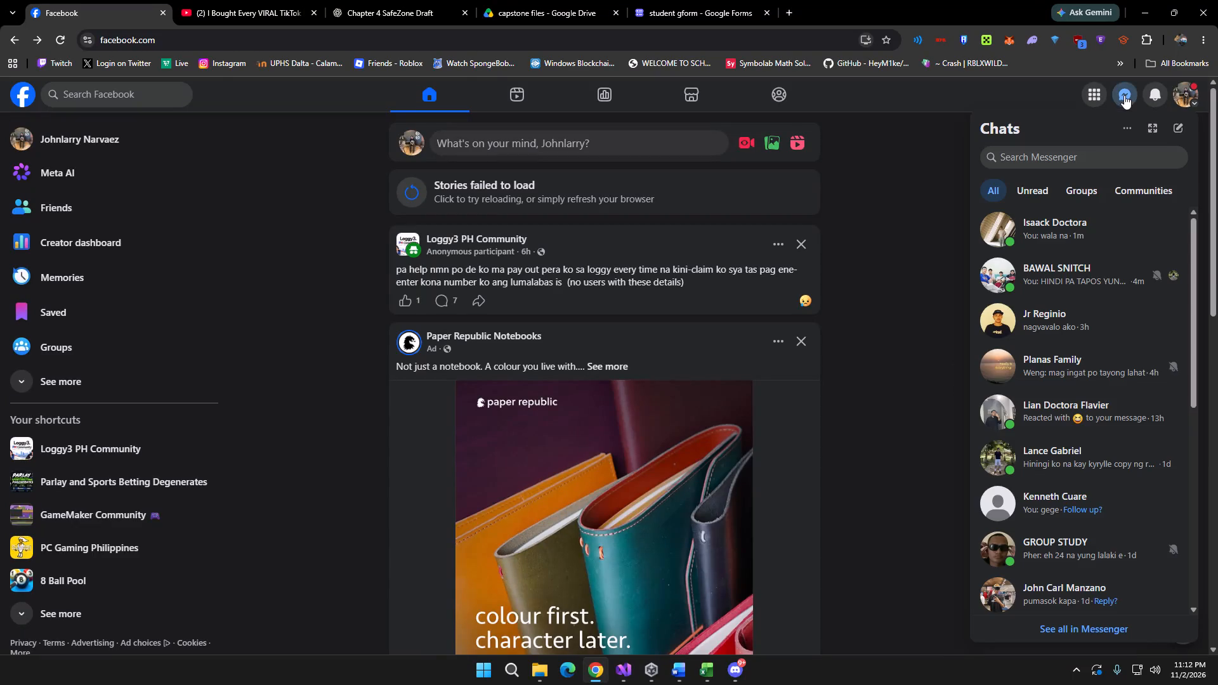
left_click(1124, 95)
Revisit ChatGPT's table-adjustment answer in the Chapter 4 SafeZone Draft chat, returning to the evaluation workbook in Excel.
left_click(556, 0)
left_click(447, 0)
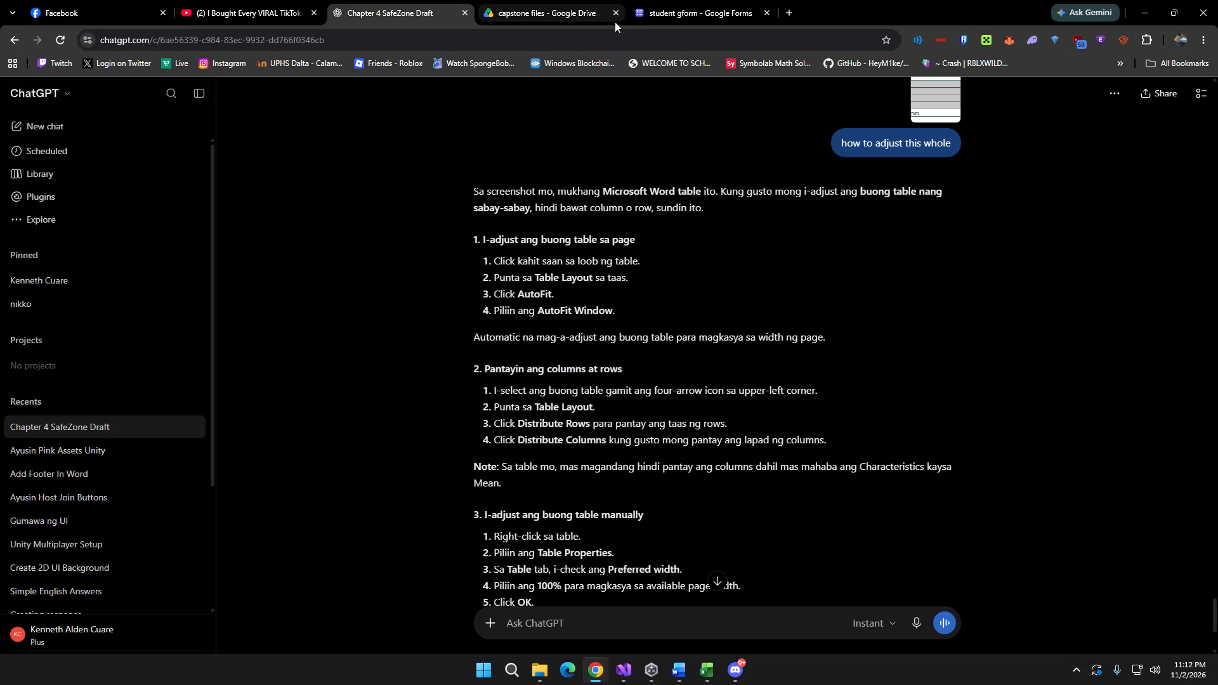
key("alt+Tab")
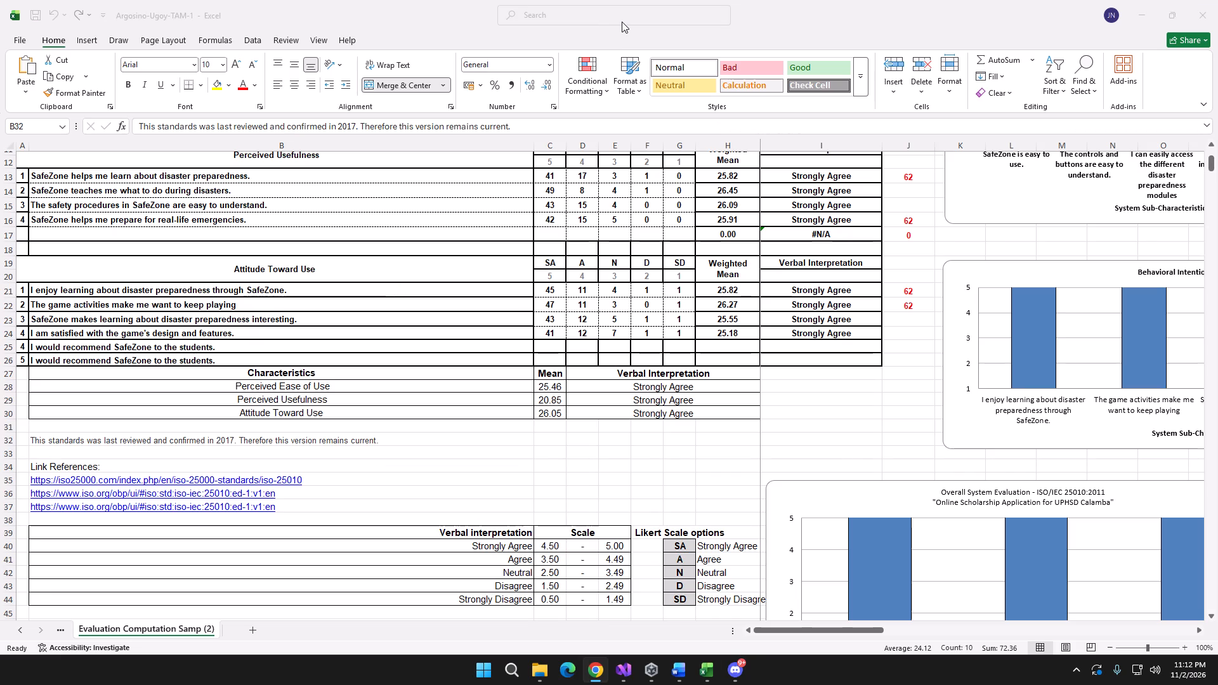
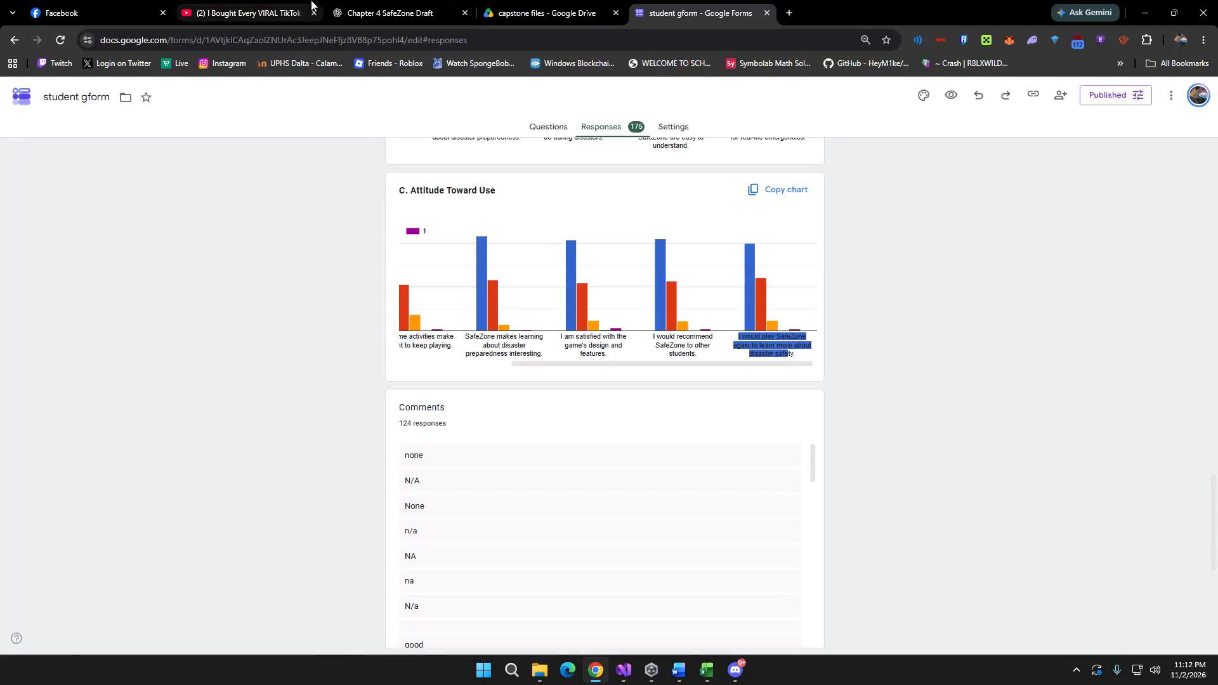
Glance over the student gform's Attitude Toward Use responses and return to the Chapter 4 SafeZone Draft chat's answer on adjusting the whole table.
left_click(126, 0)
left_click(531, 5)
left_click(684, 0)
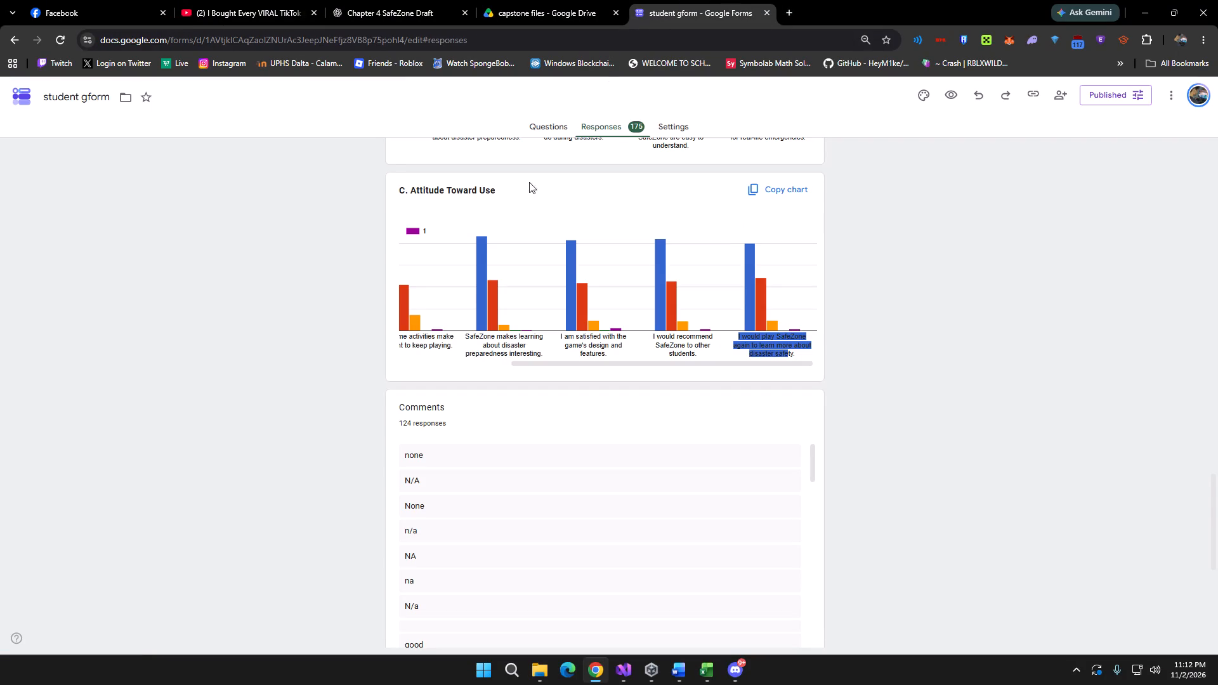
scroll(528, 189, "down", 3)
scroll(530, 189, "up", 2)
left_click(433, 0)
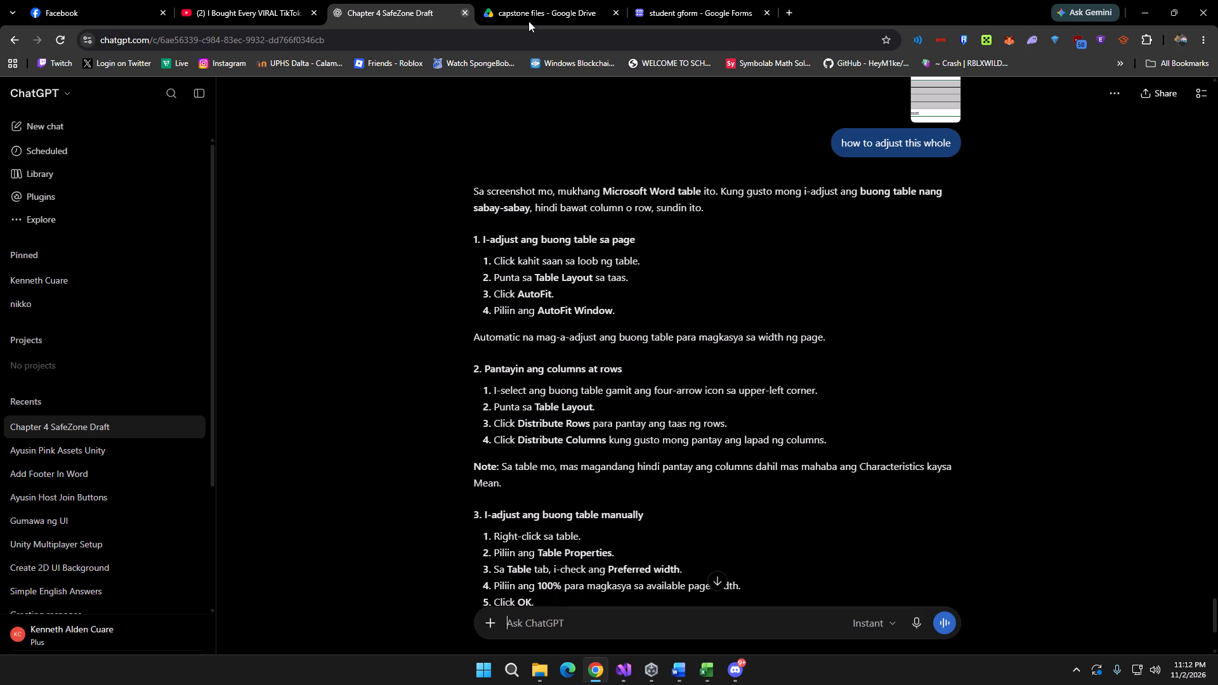
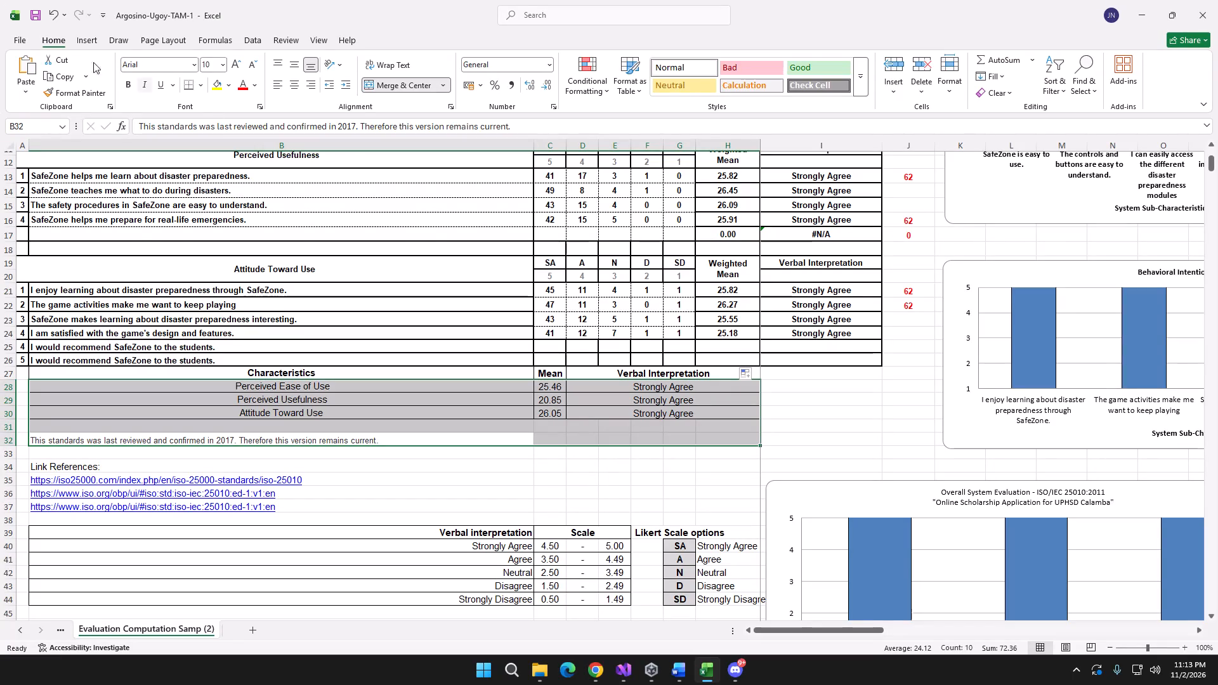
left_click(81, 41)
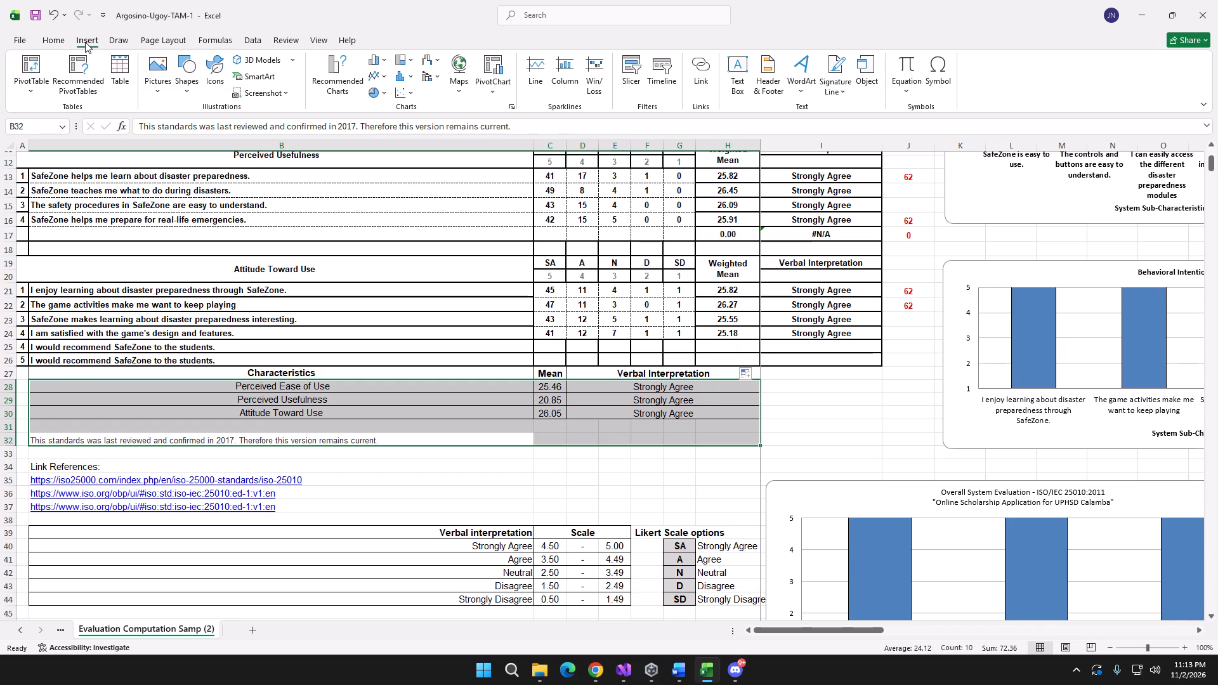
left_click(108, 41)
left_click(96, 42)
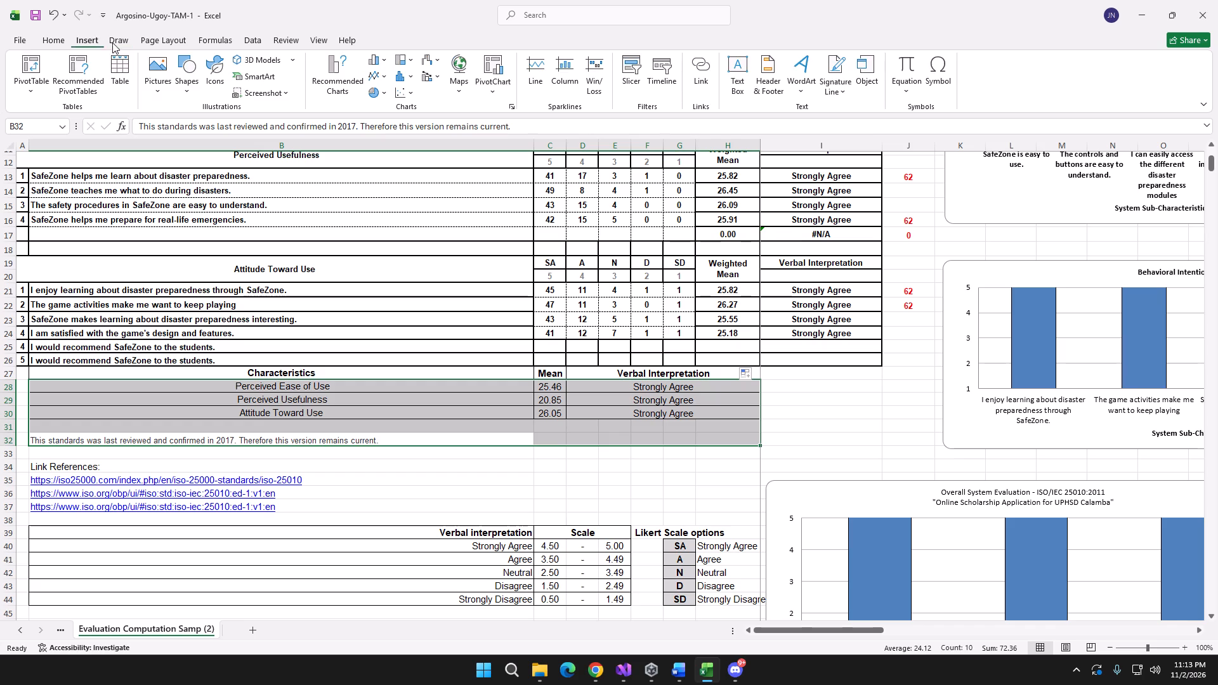
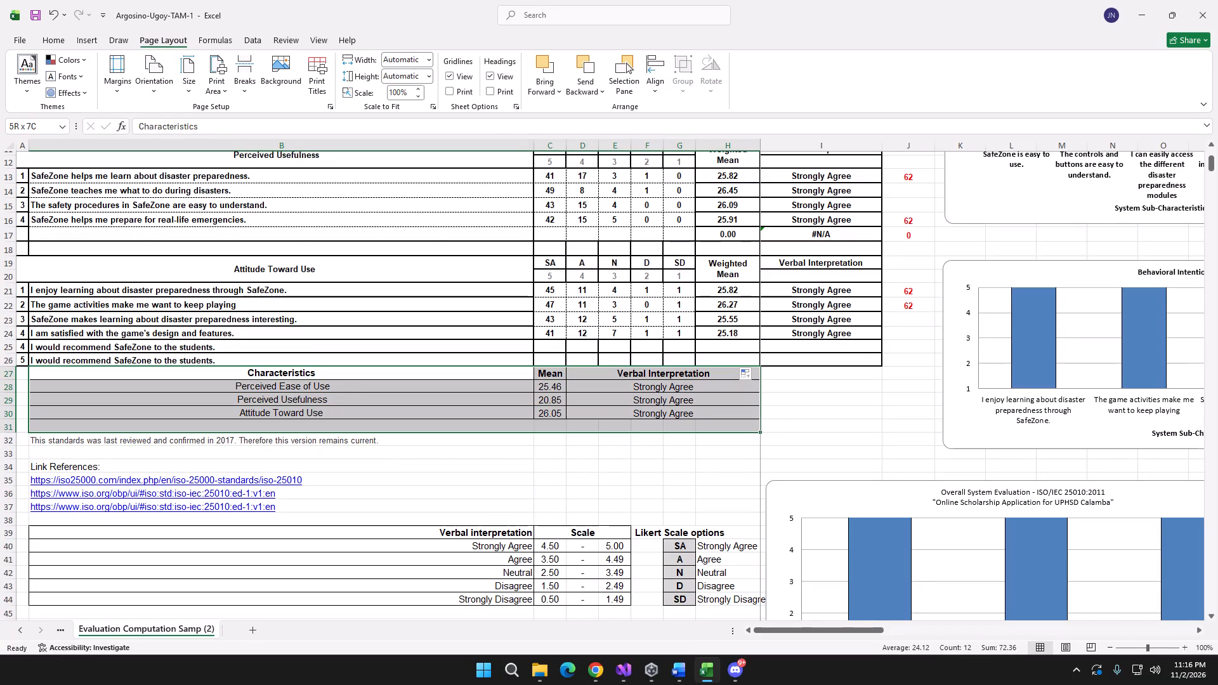
left_click_drag(733, 419, 736, 415)
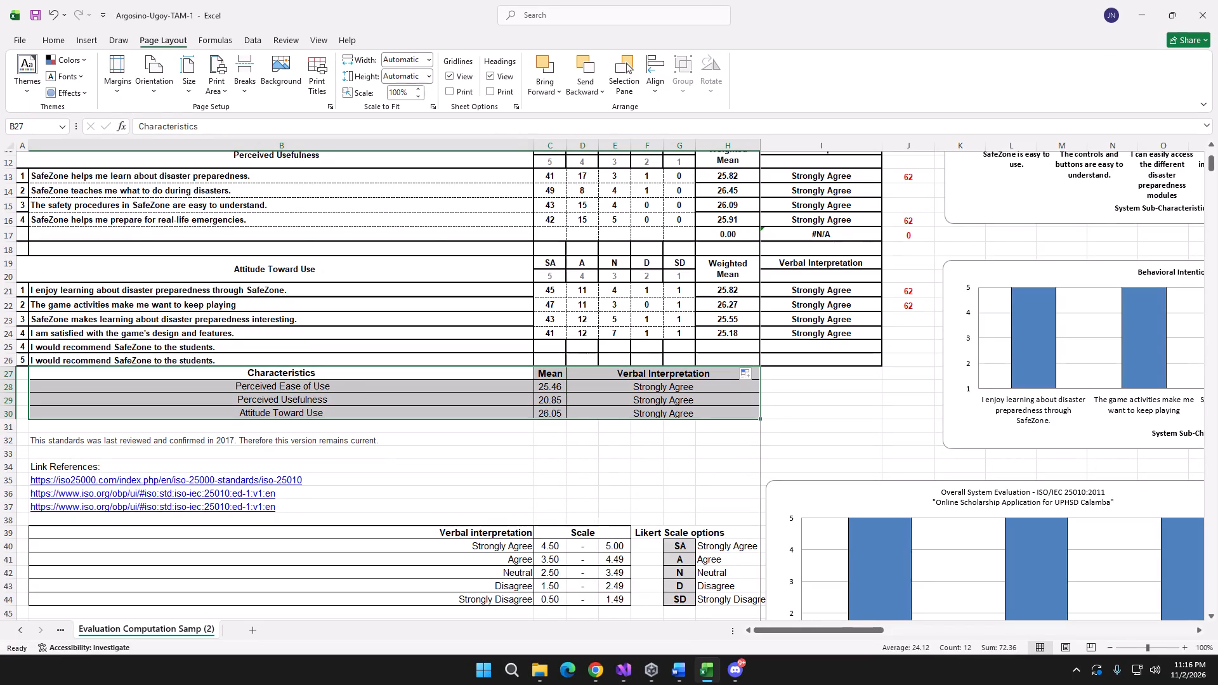
left_click_drag(484, 378, 756, 417)
left_click(759, 417)
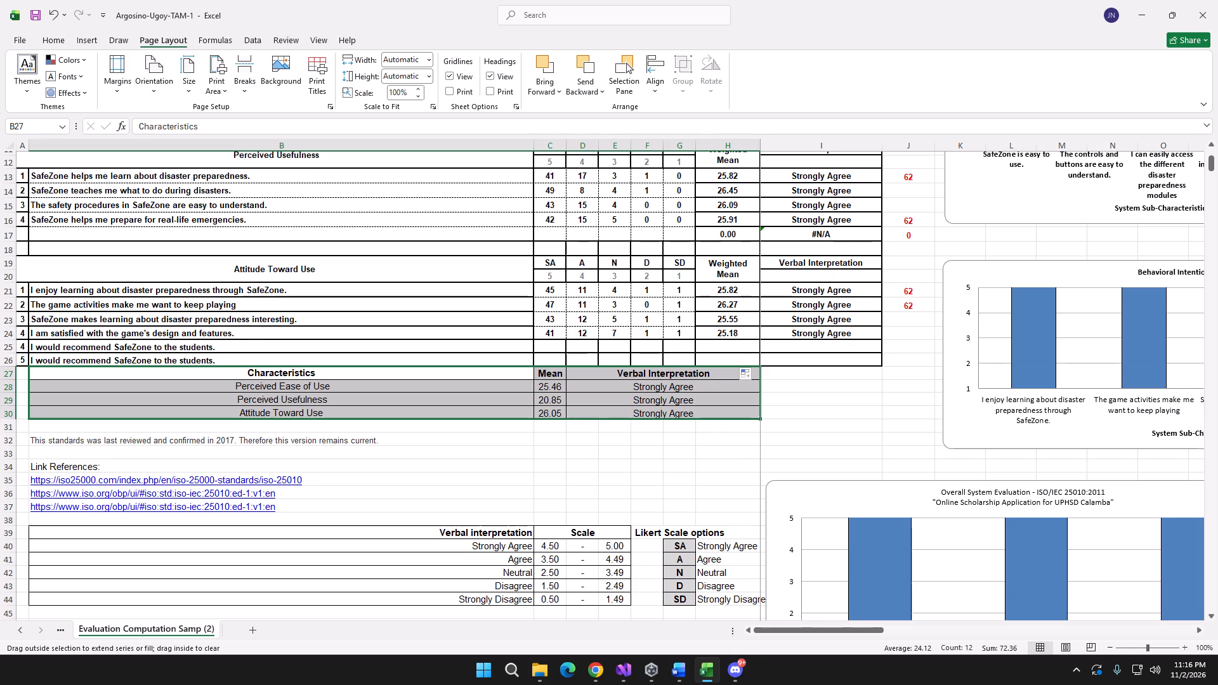
right_click(374, 373)
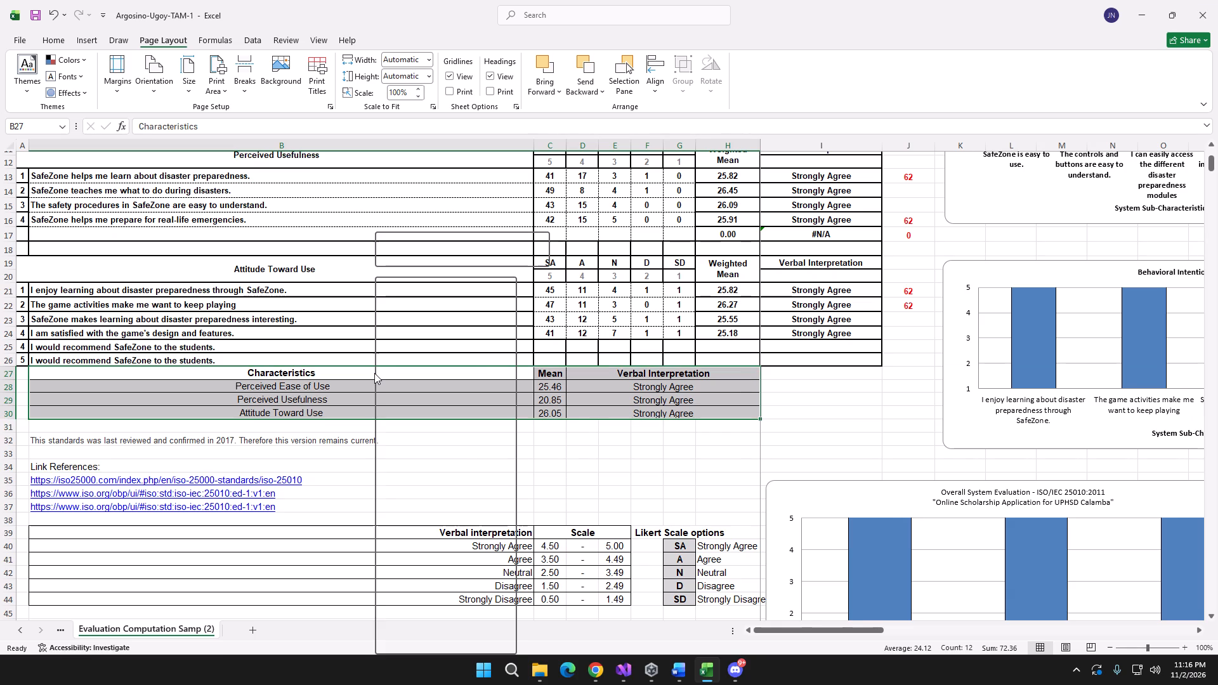
Switch to Word, close the FINAL CHAP3 (1) and NEW FILE documents, and return to the Excel evaluation workbook.
key("alt+Tab")
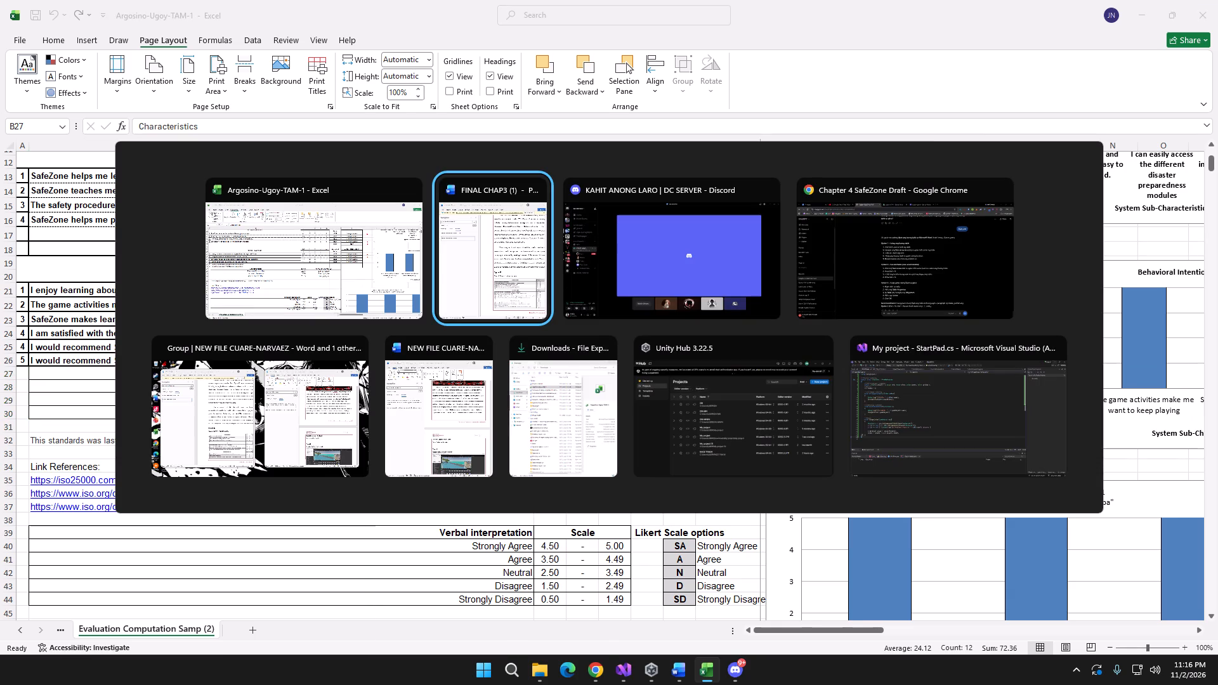
left_click(587, 15)
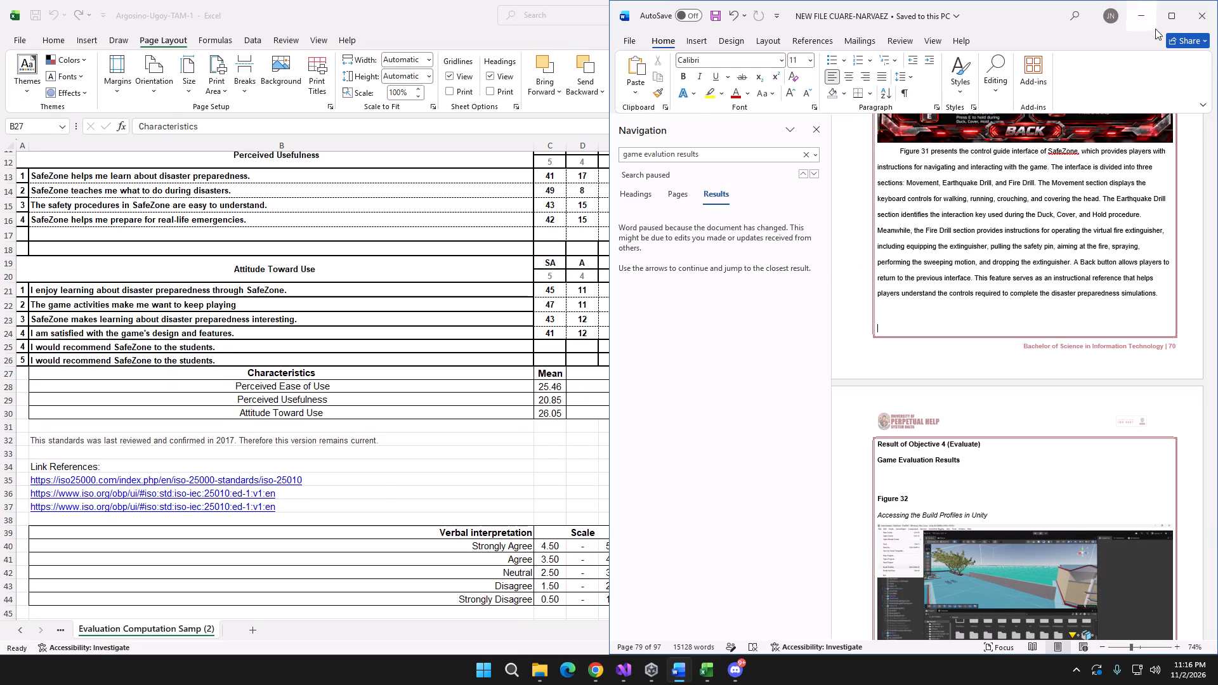
left_click(1198, 19)
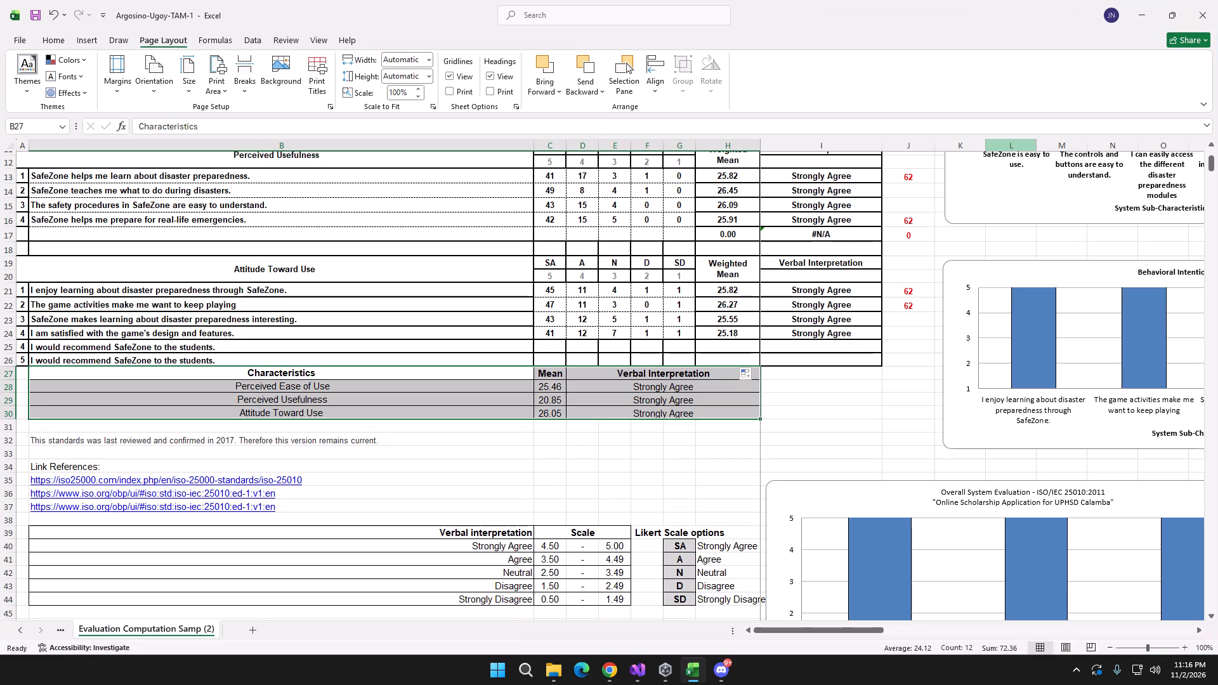
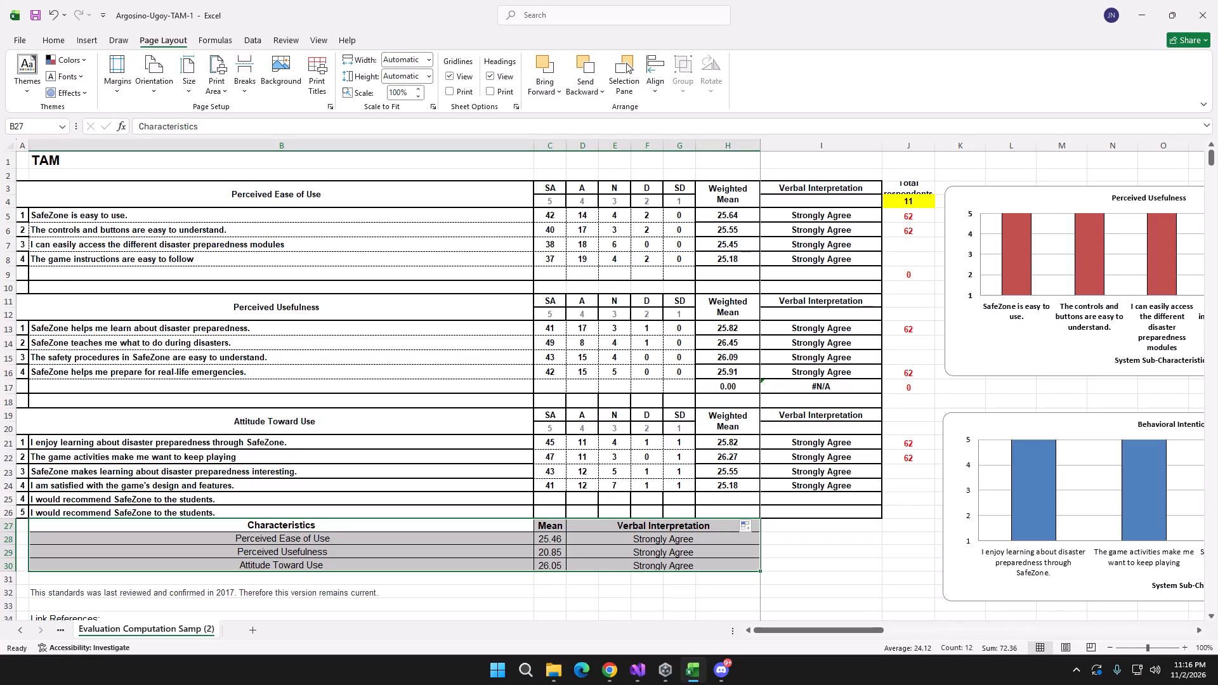
key("ctrl+s")
scroll(752, 372, "down", 7)
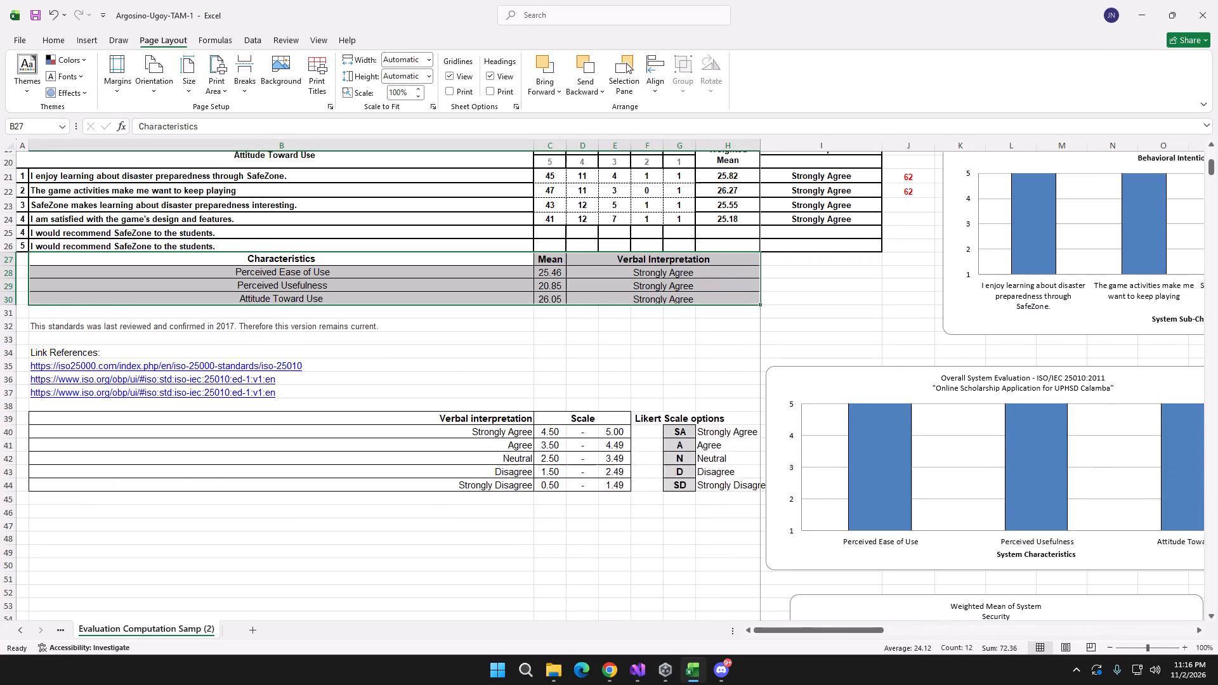
key("ctrl+s")
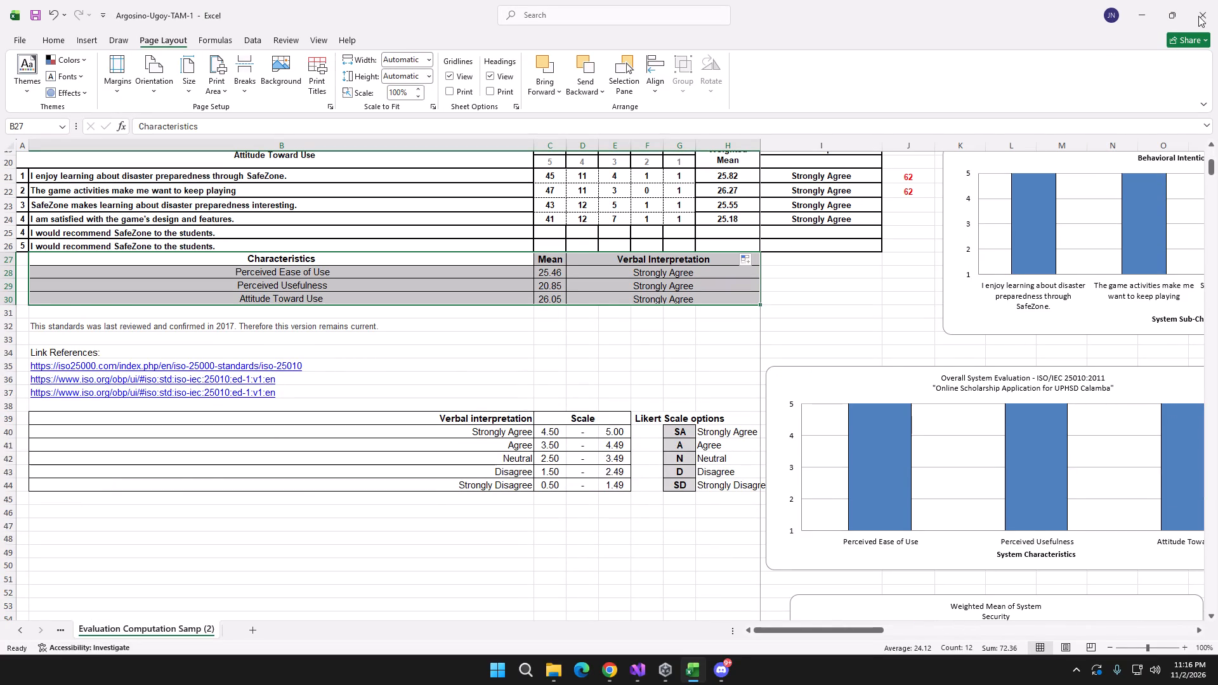